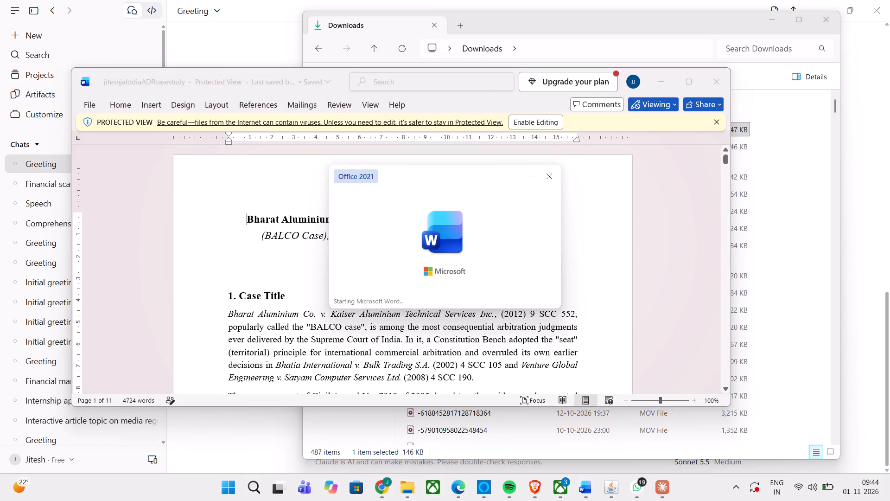
Read the first page of the arbitration problem, covering the parties, background information, and the factual matrix with the contract terms.
scroll(526, 239, "down", 1)
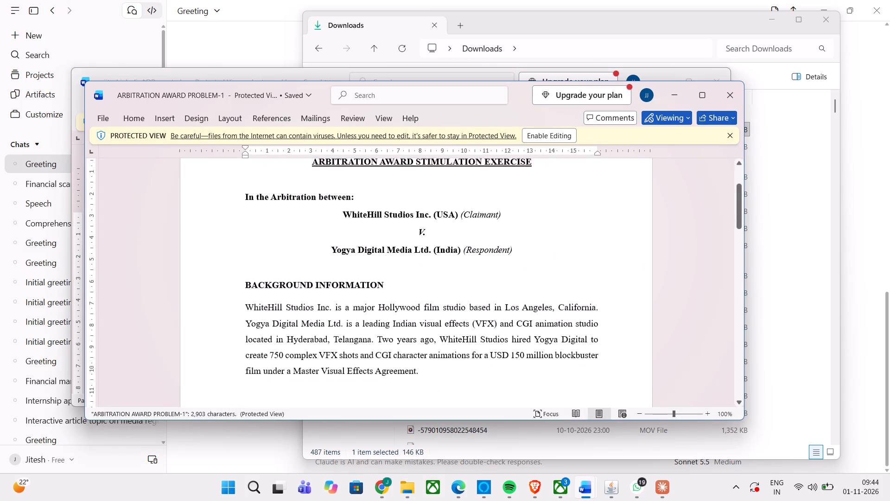
scroll(526, 239, "down", 1)
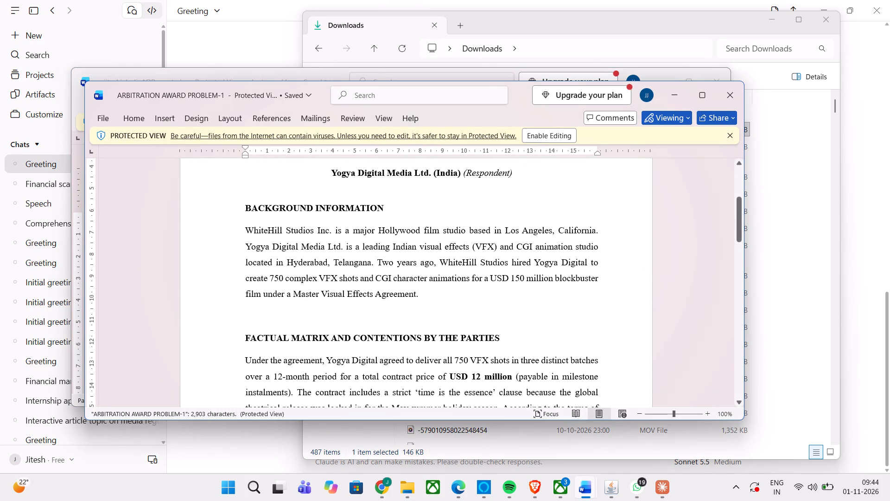
scroll(526, 239, "down", 2)
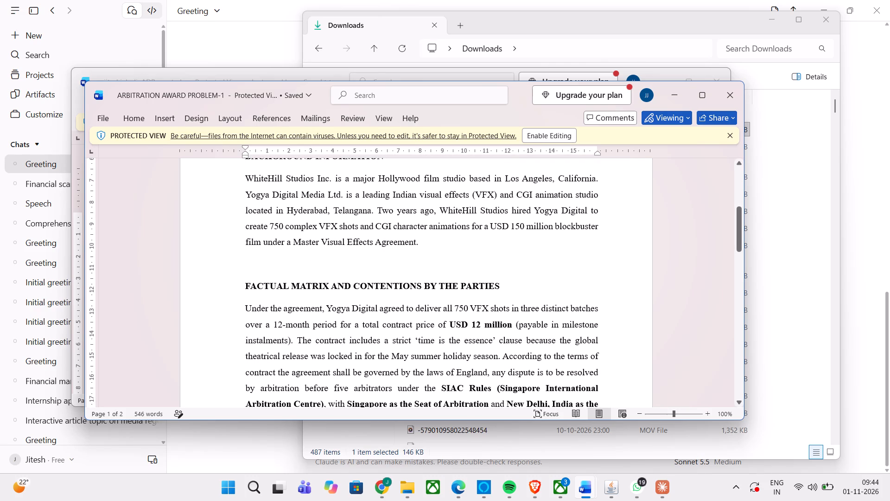
scroll(547, 253, "down", 1)
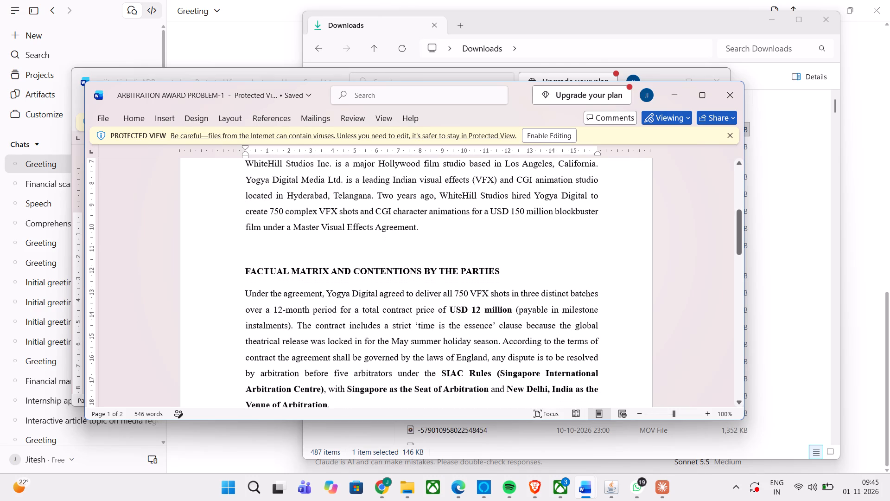
scroll(547, 253, "down", 3)
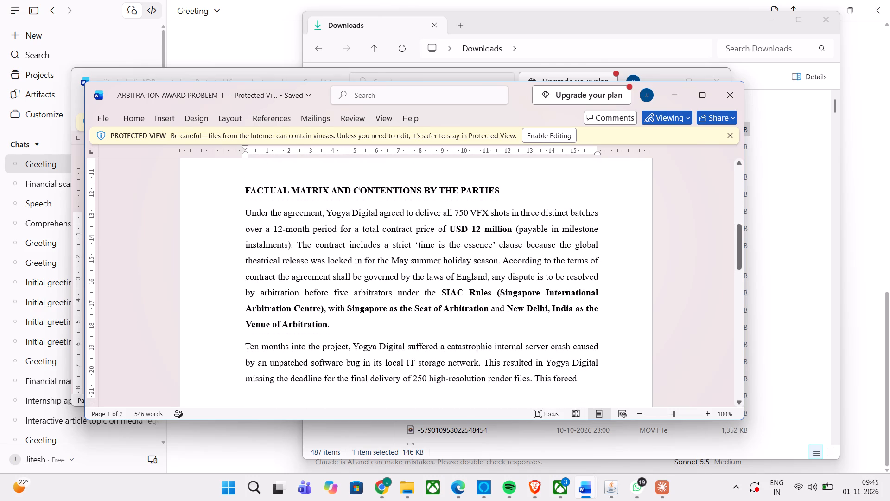
scroll(547, 253, "down", 1)
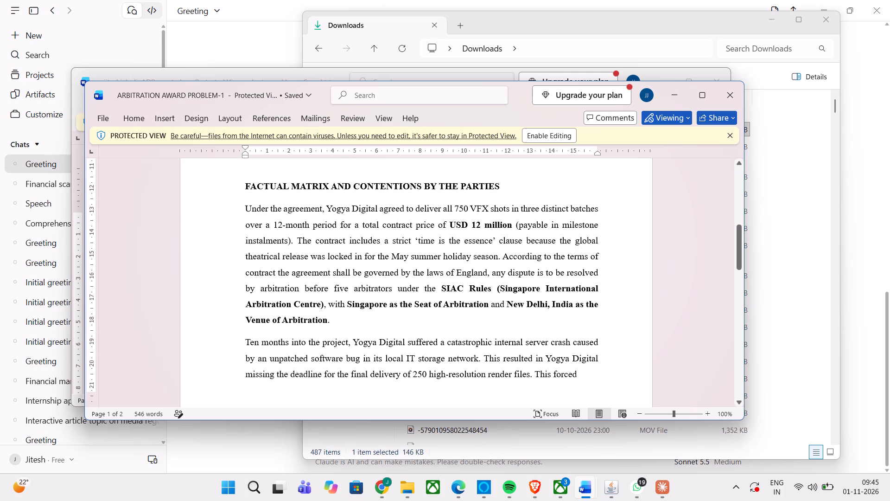
scroll(547, 253, "down", 1)
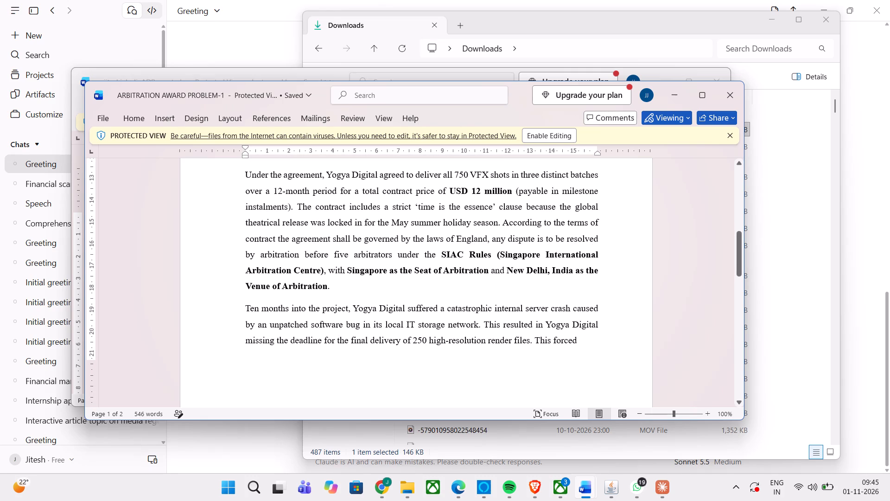
scroll(547, 253, "down", 1)
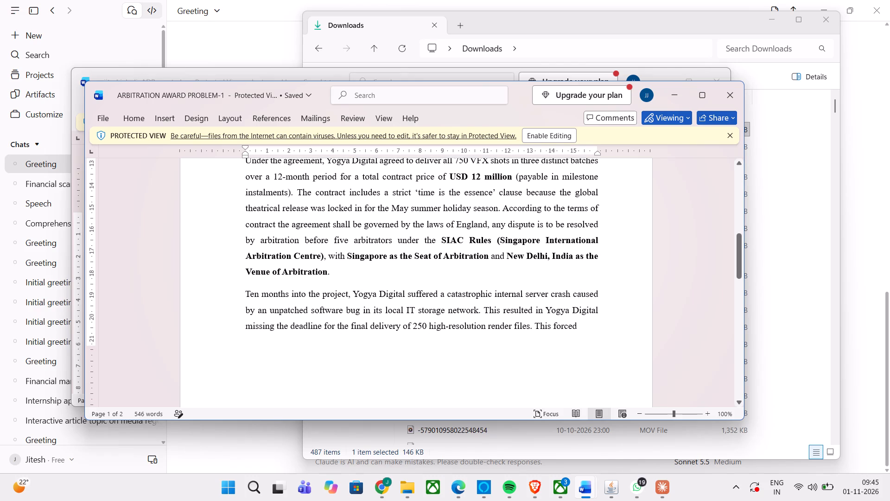
scroll(547, 253, "down", 1)
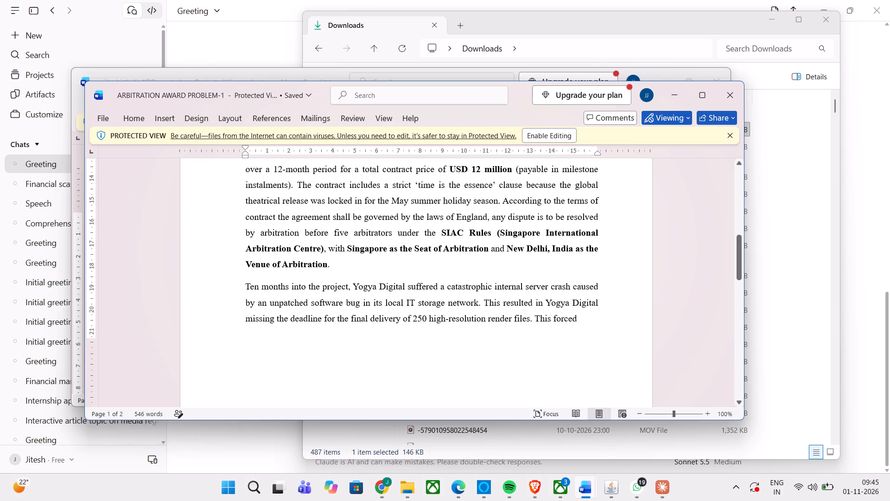
scroll(552, 274, "down", 2)
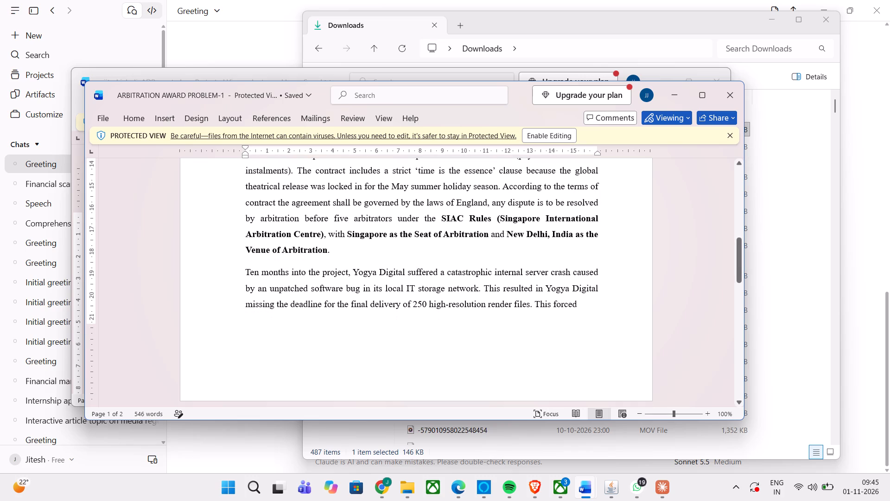
scroll(552, 274, "down", 1)
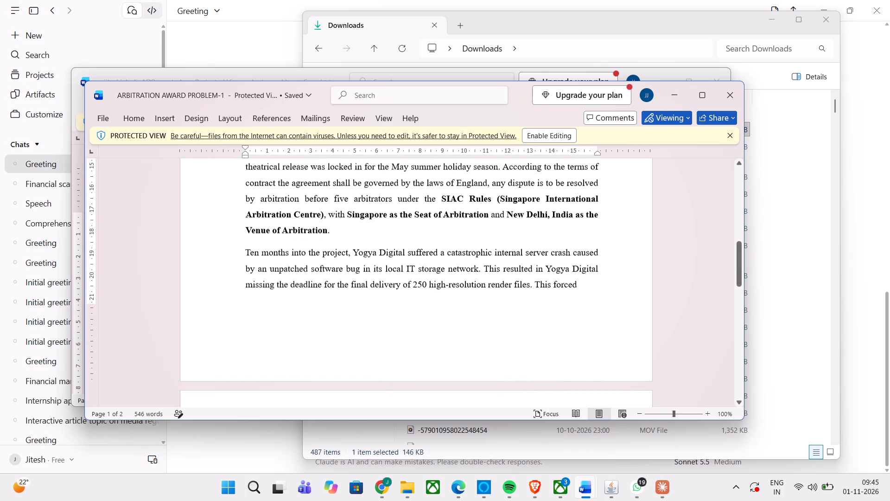
scroll(552, 274, "down", 1)
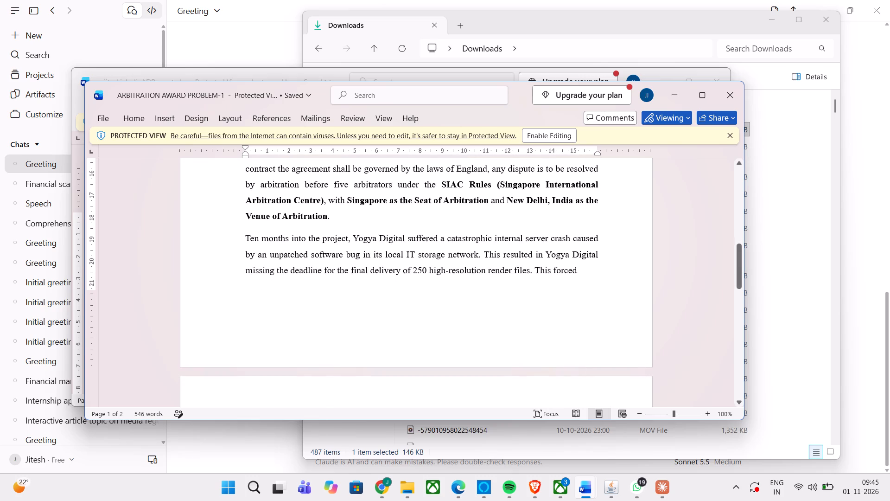
scroll(552, 274, "down", 2)
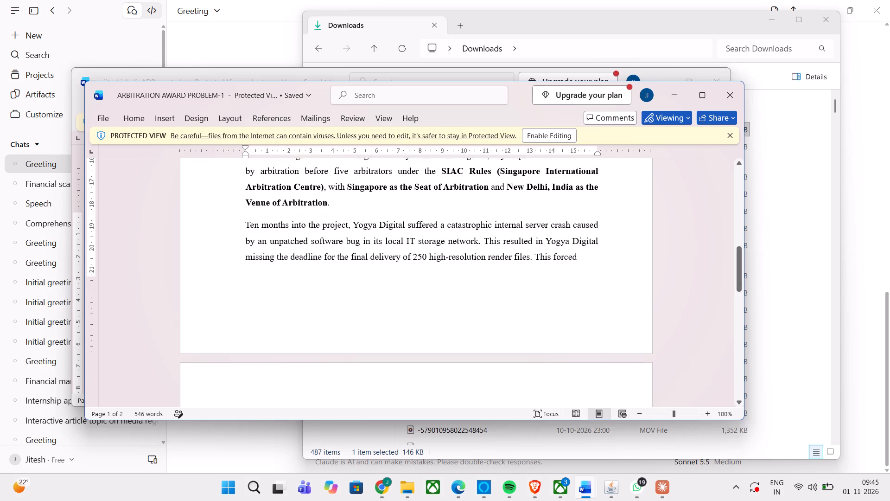
Read the second page's account of WhiteHill's termination and damages claim and both parties' contentions on delay, scope change and mitigation.
scroll(552, 274, "down", 2)
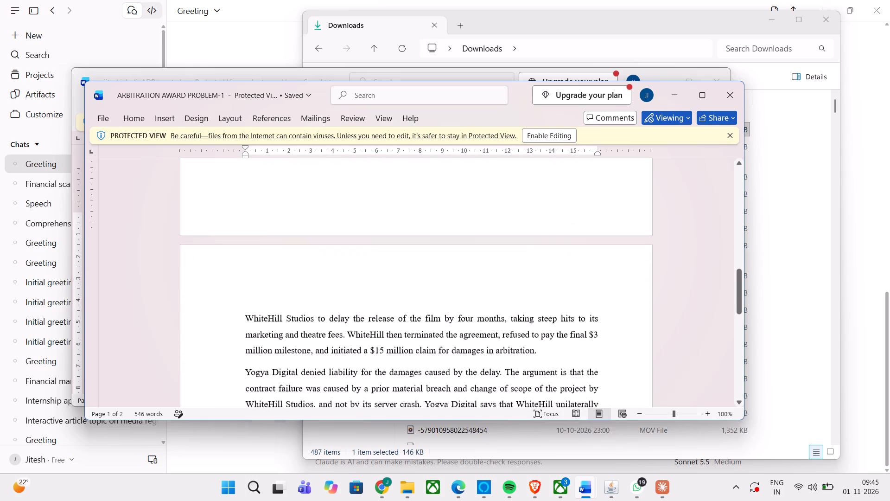
scroll(552, 274, "down", 3)
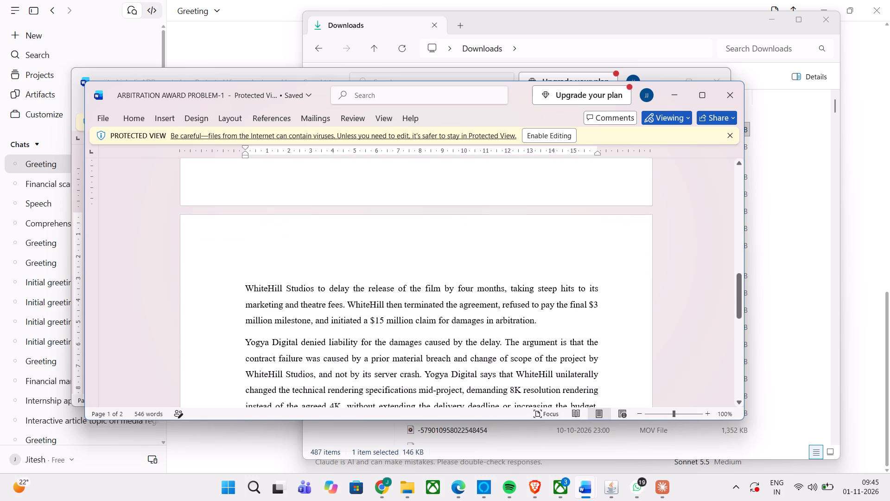
scroll(552, 274, "down", 3)
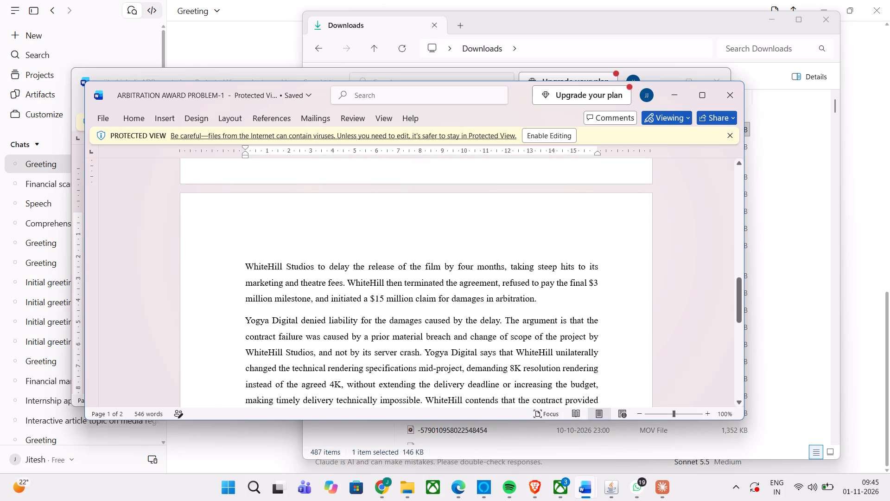
scroll(552, 274, "down", 3)
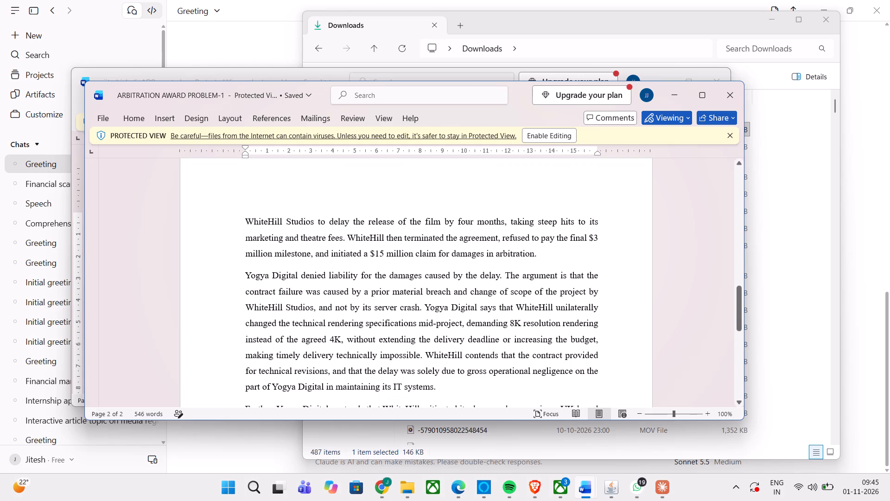
scroll(552, 274, "down", 1)
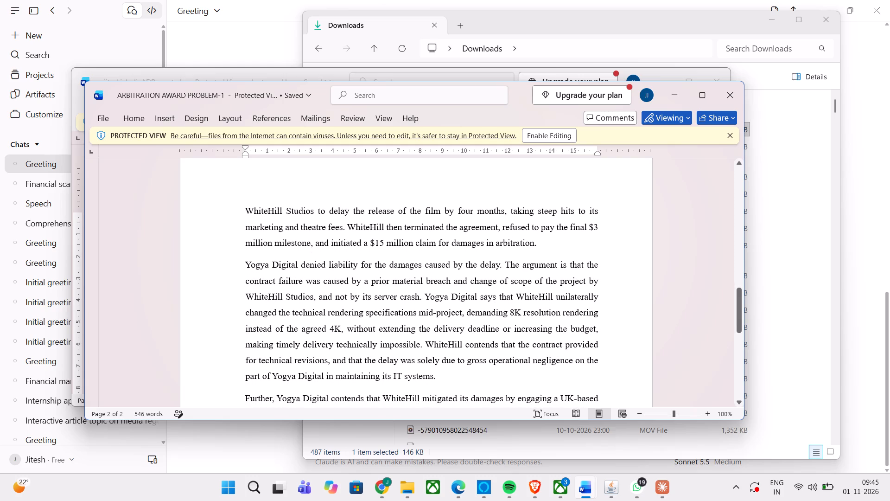
scroll(586, 237, "down", 2)
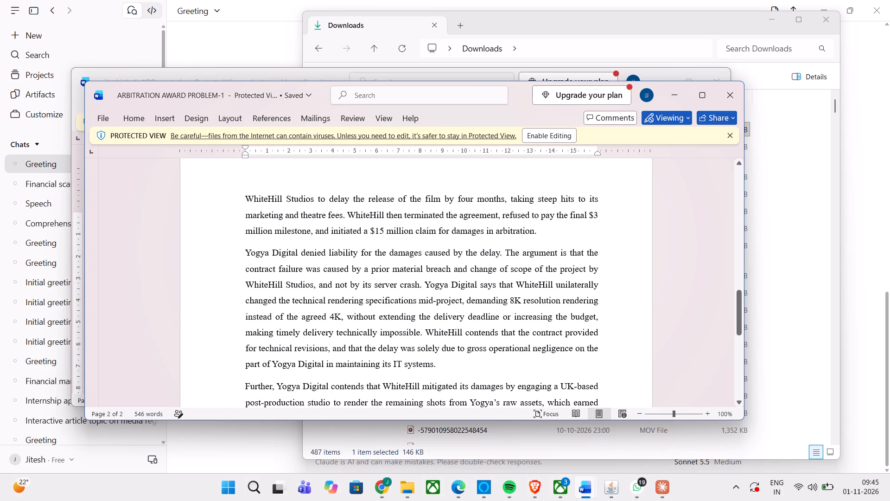
scroll(586, 237, "down", 2)
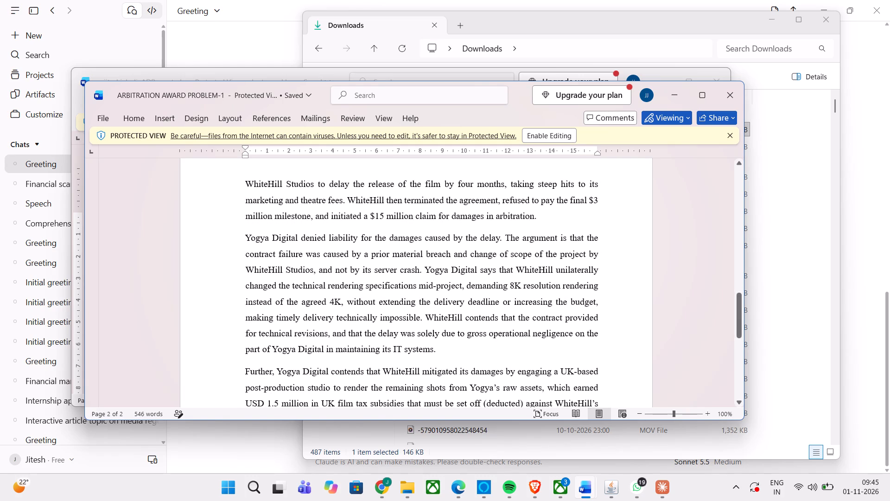
scroll(594, 206, "down", 1)
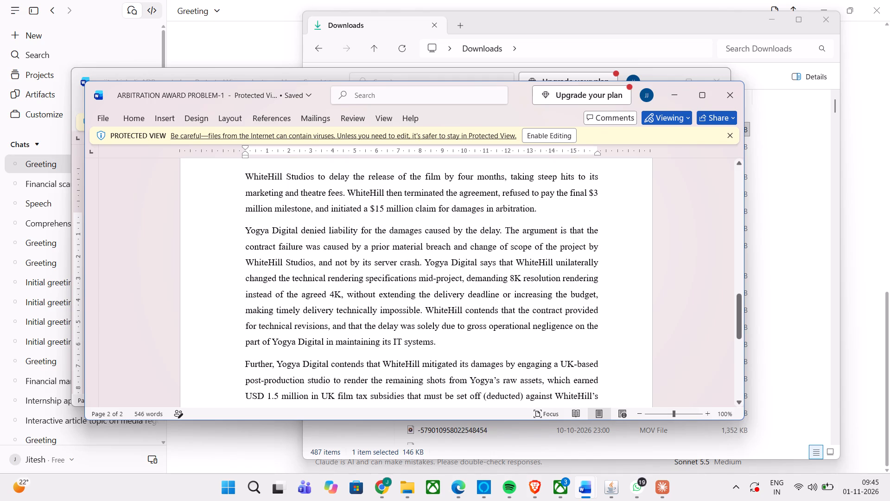
scroll(594, 206, "down", 2)
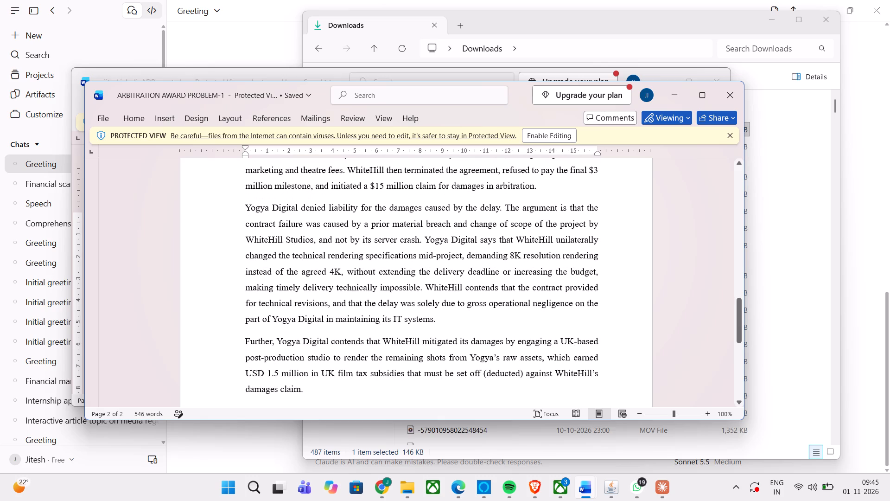
scroll(594, 206, "down", 2)
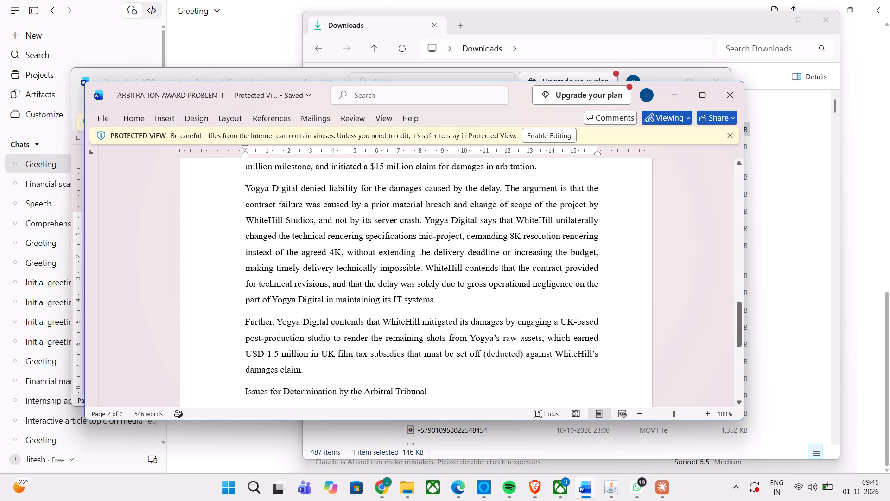
Examine the Issues for Determination by the Arbitral Tribunal, including the breach and set-off questions.
scroll(594, 206, "down", 1)
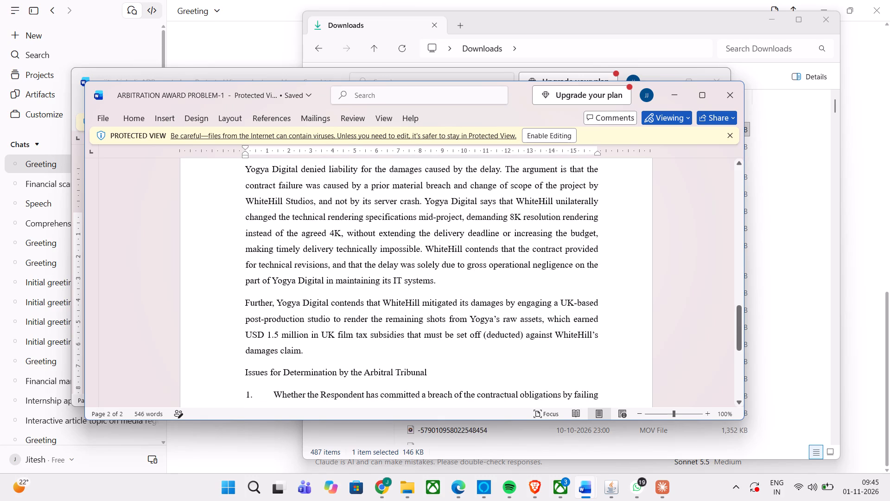
scroll(594, 206, "down", 1)
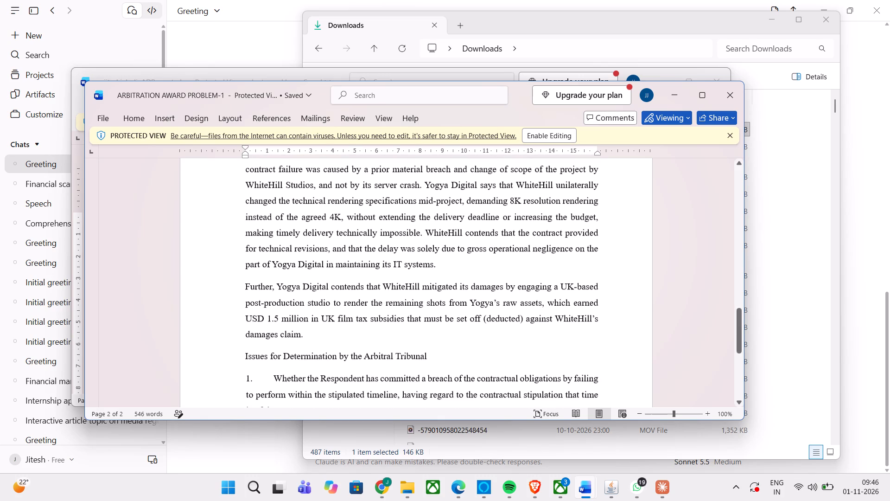
scroll(594, 206, "down", 1)
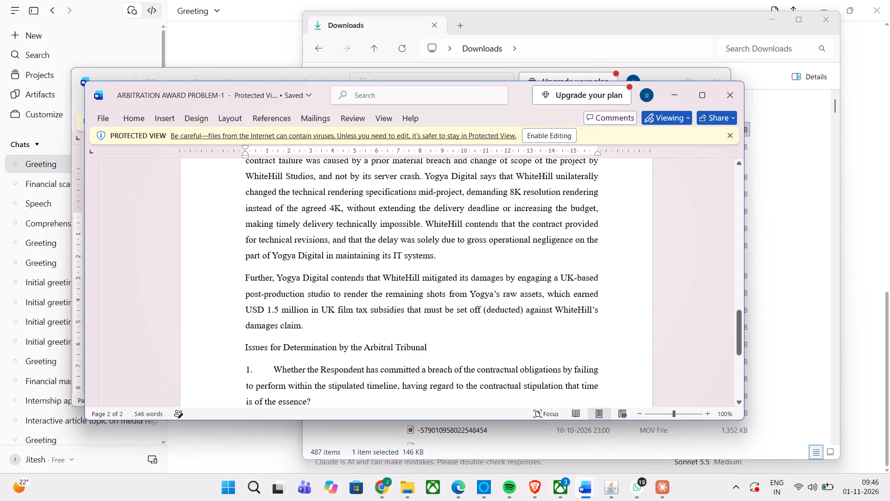
scroll(594, 206, "down", 1)
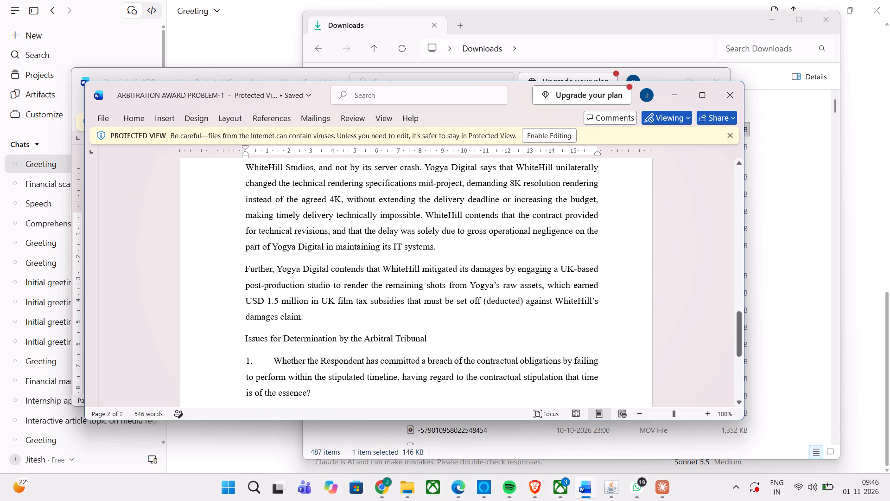
scroll(594, 206, "down", 2)
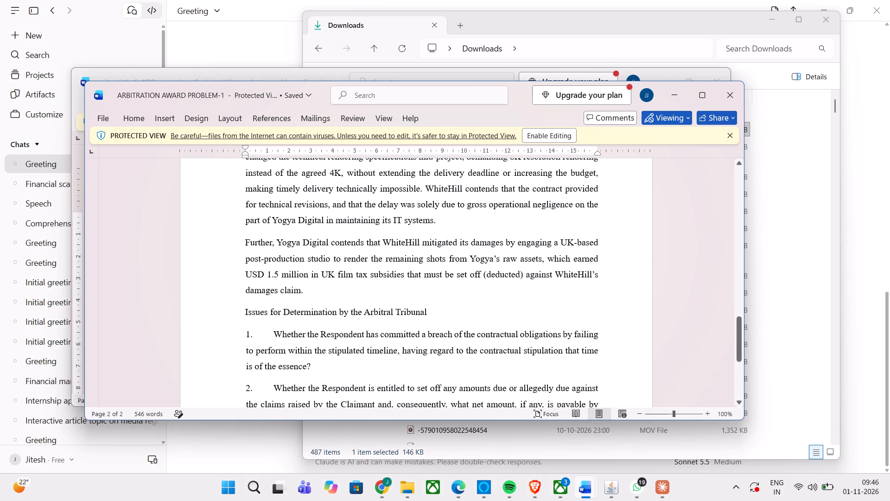
scroll(594, 206, "down", 2)
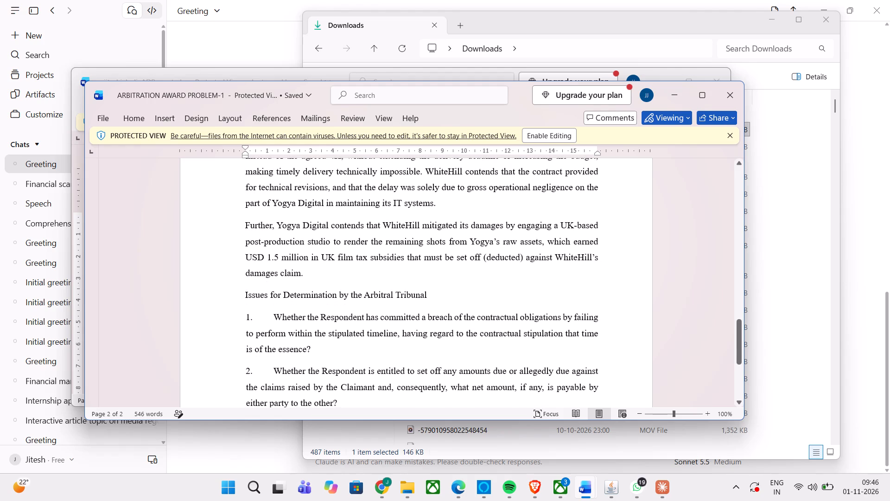
scroll(594, 206, "down", 1)
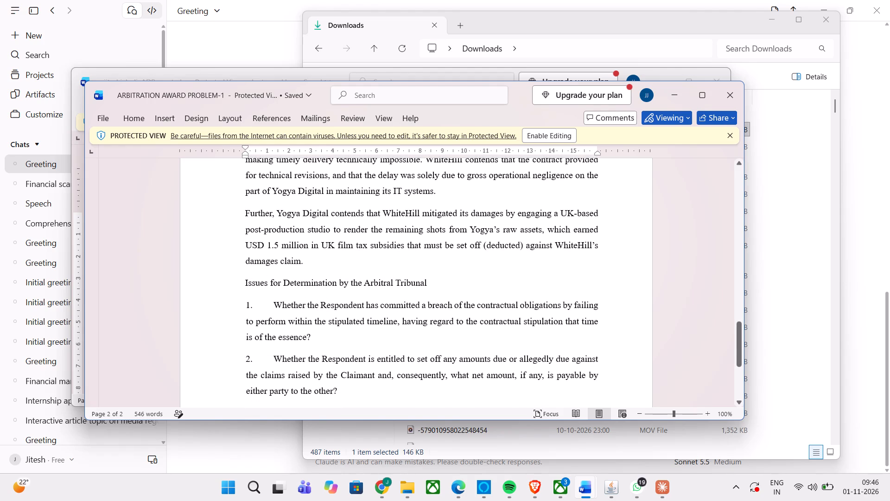
scroll(594, 206, "down", 2)
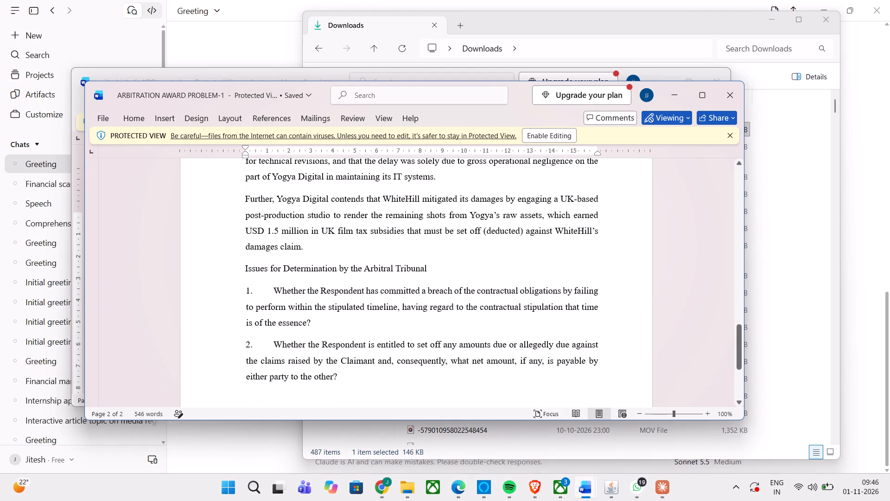
scroll(594, 206, "down", 2)
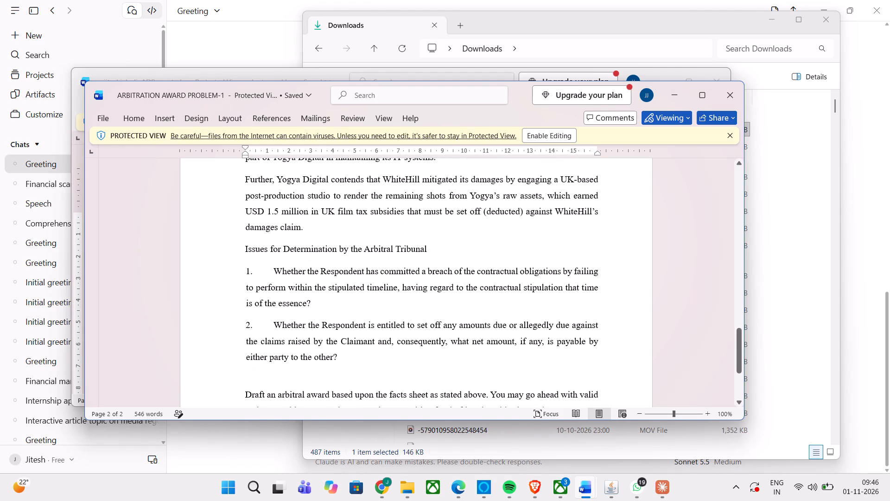
scroll(594, 206, "up", 1)
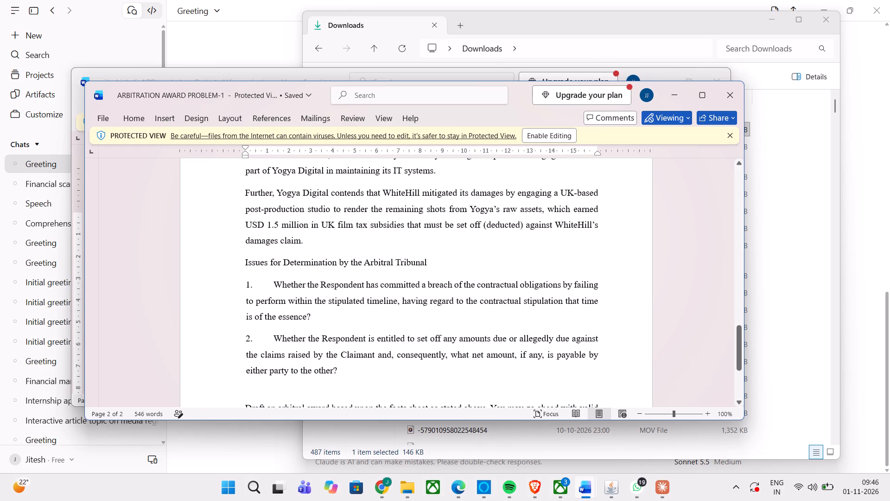
Read the end of the arbitration problem, covering the two issues and the closing instruction on drafting the award.
scroll(594, 206, "down", 1)
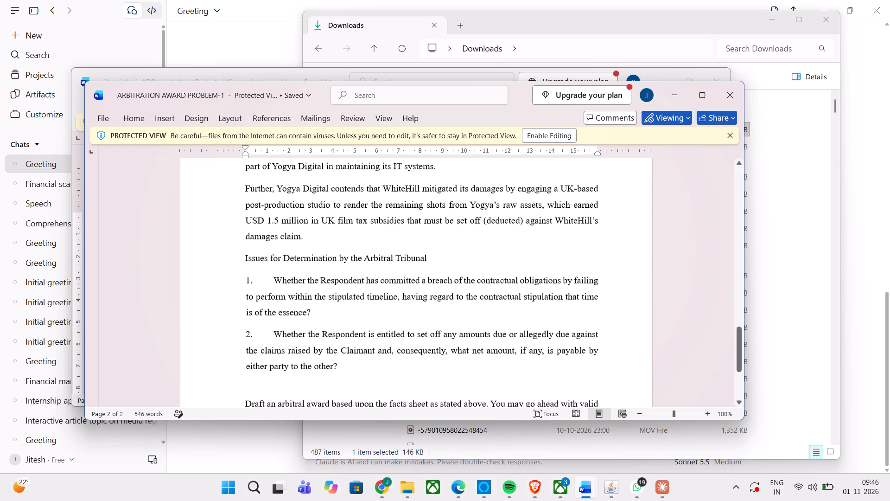
scroll(594, 206, "down", 1)
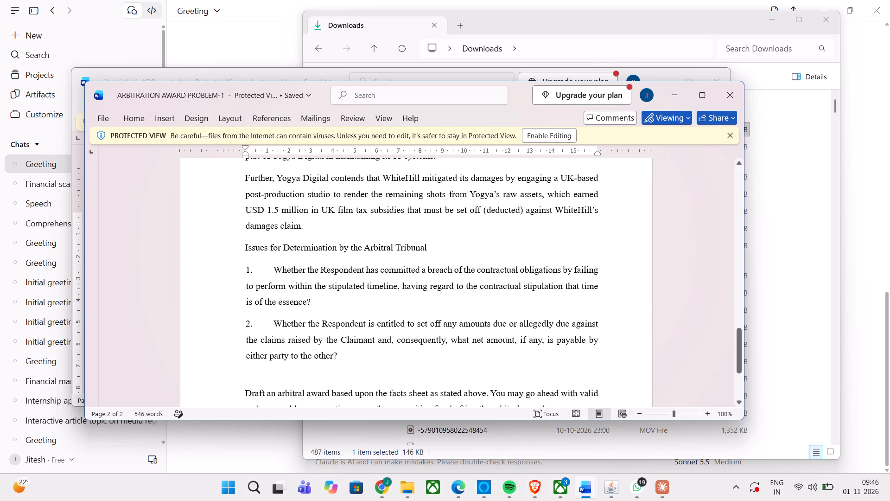
scroll(594, 206, "down", 2)
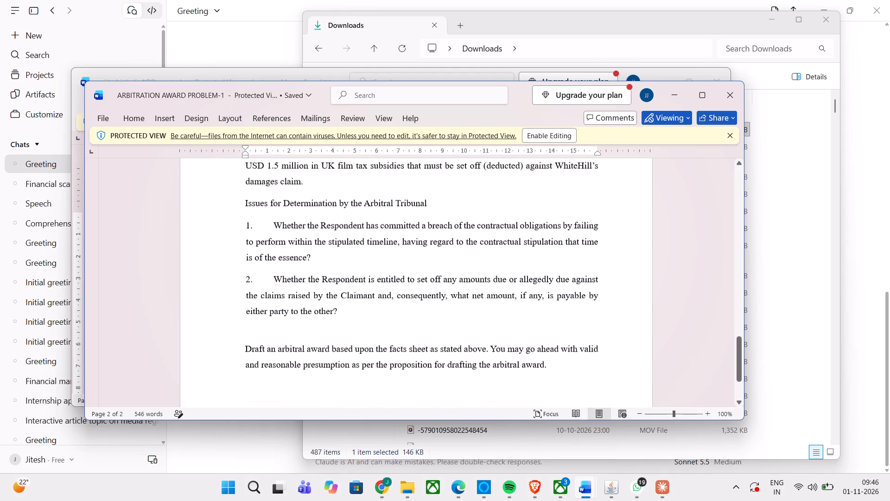
scroll(594, 206, "down", 1)
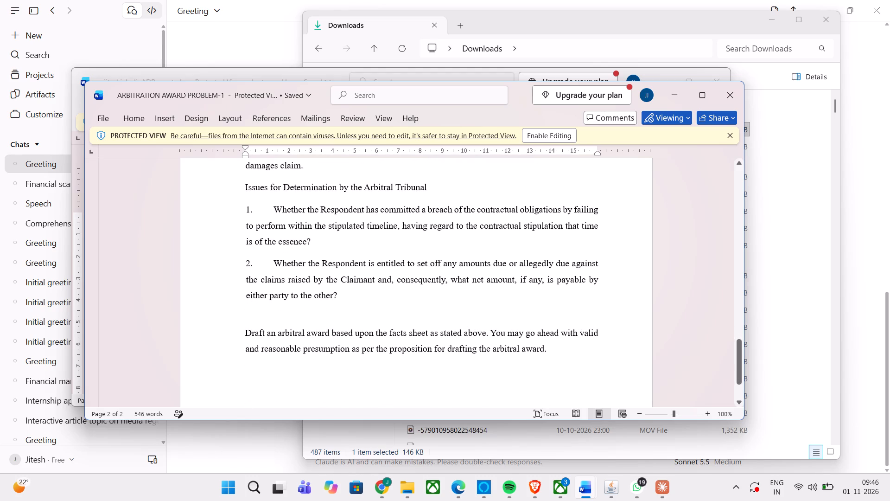
scroll(594, 206, "down", 3)
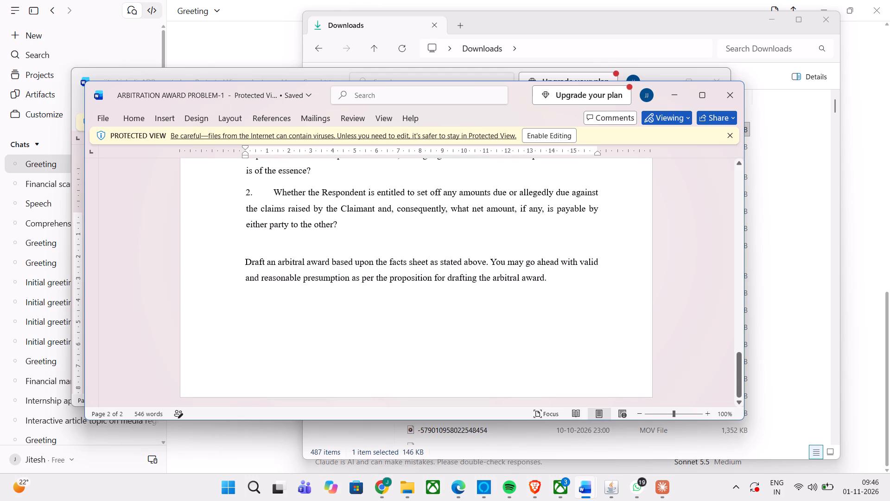
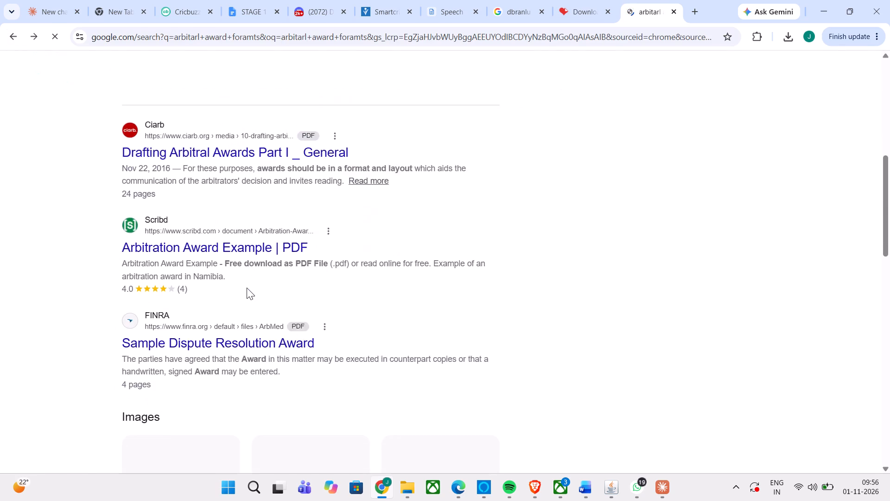
scroll(247, 288, "up", 1)
left_click(203, 210)
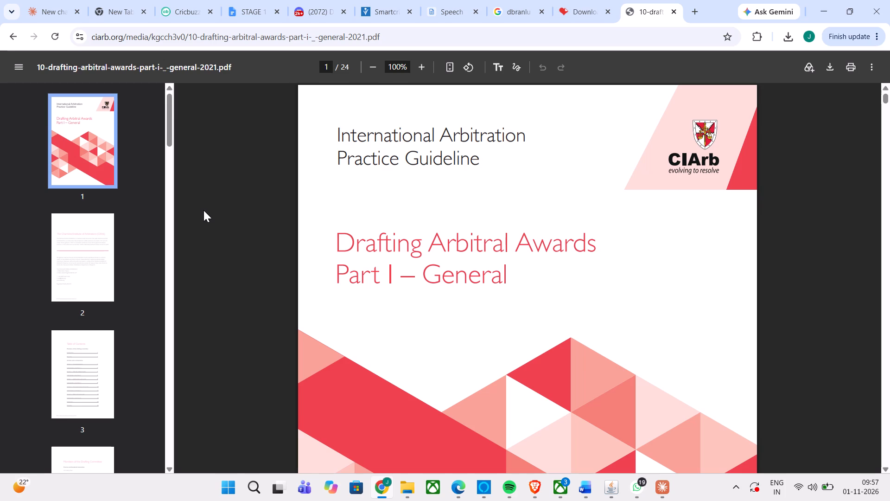
Read through the Ciarb guideline from its cover to the introduction, preamble and start of Article 1 – General principles.
scroll(450, 244, "down", 13)
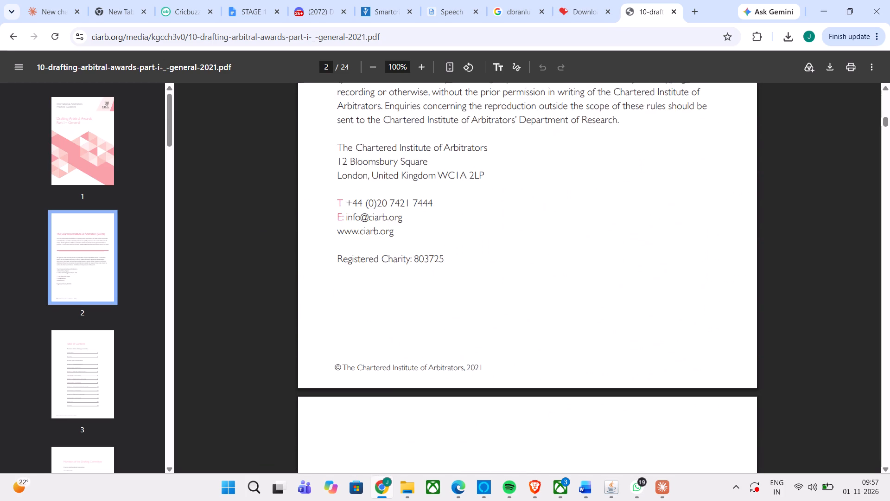
scroll(450, 244, "down", 10)
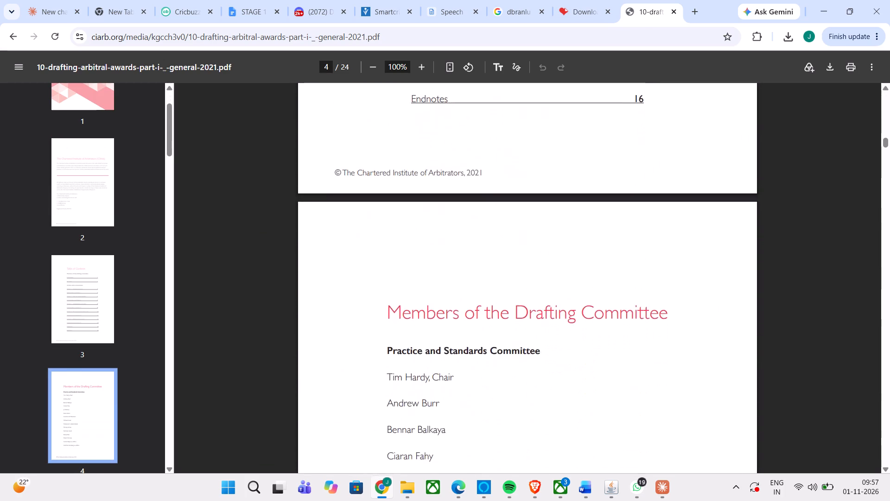
scroll(450, 244, "down", 4)
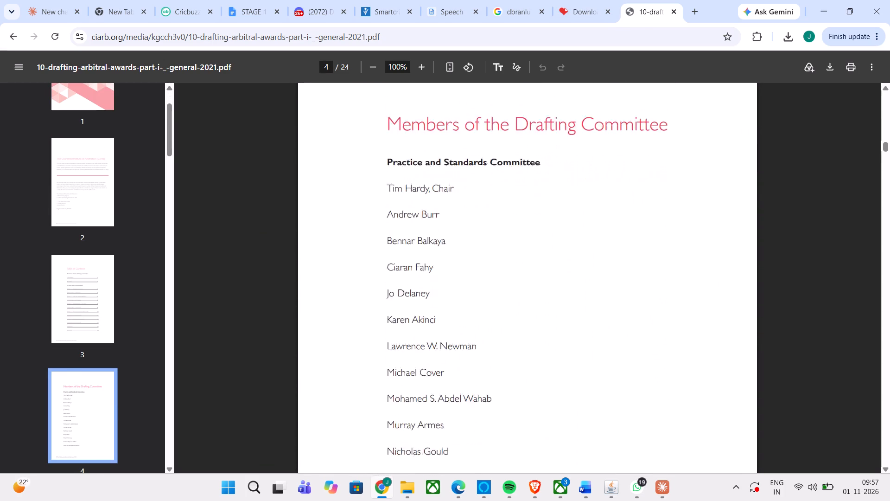
scroll(450, 244, "down", 10)
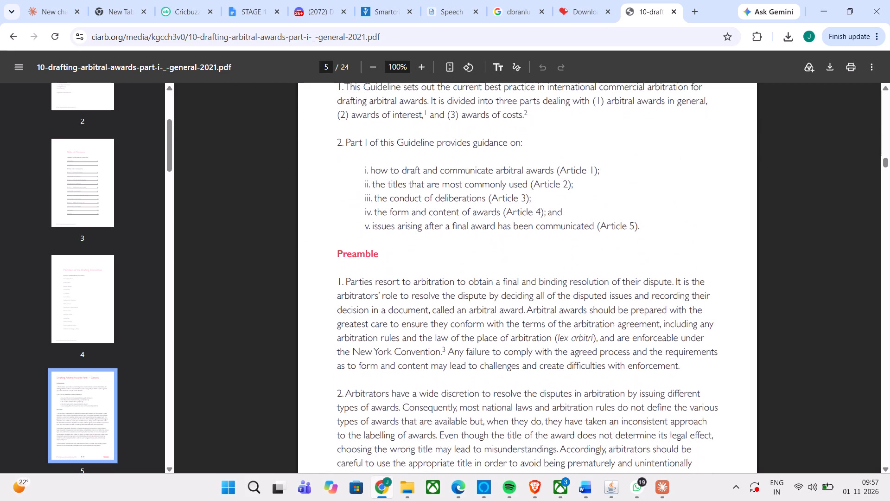
scroll(450, 244, "down", 1)
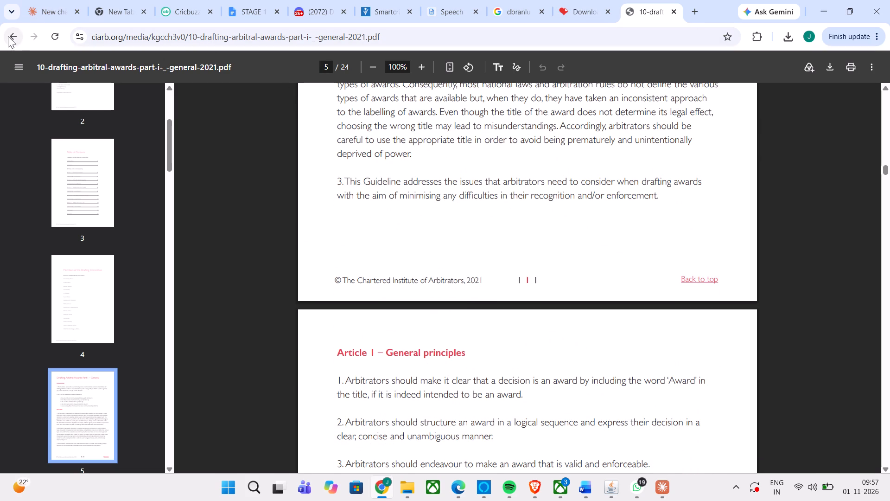
Go back to the search results and open Scribd's "Arbitration Award Example | PDF".
left_click(8, 36)
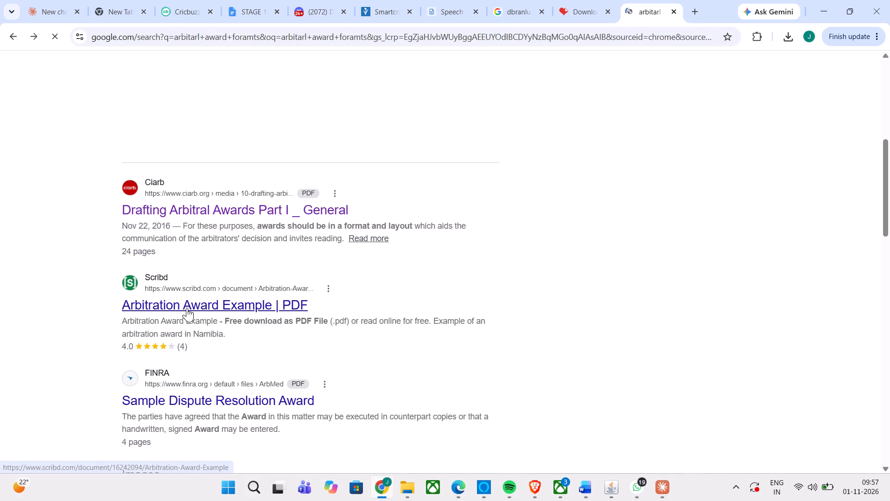
left_click(187, 308)
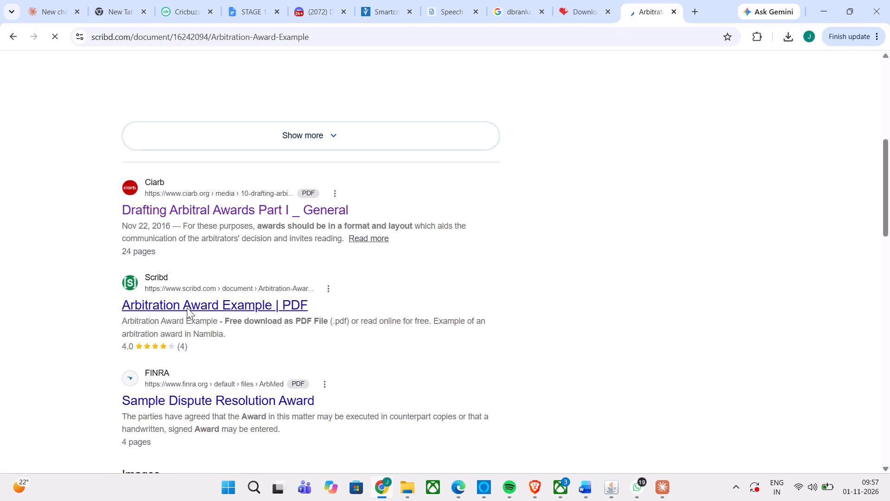
left_click(187, 308)
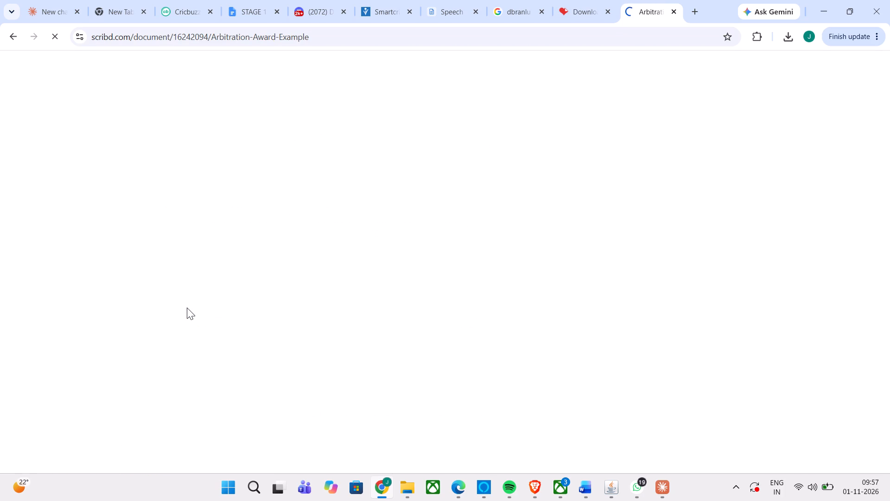
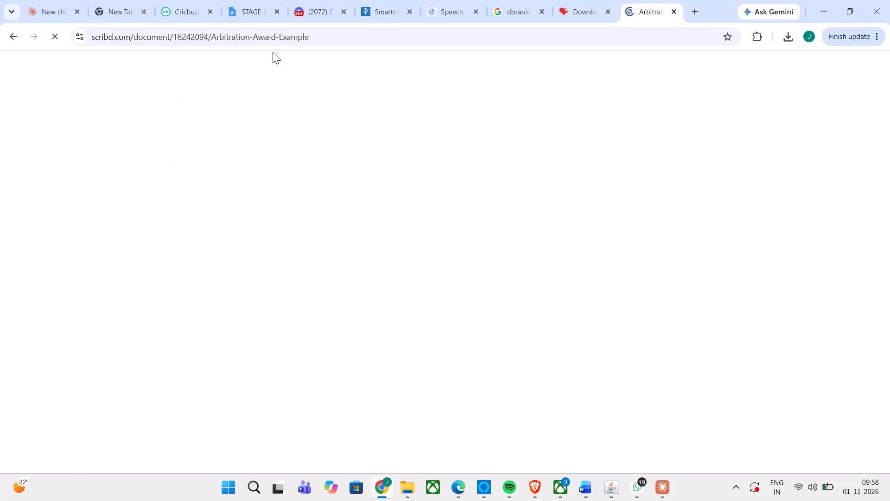
Reload Scribd's "Arbitration Award Example" page and look it over.
left_click(295, 41)
key("Return")
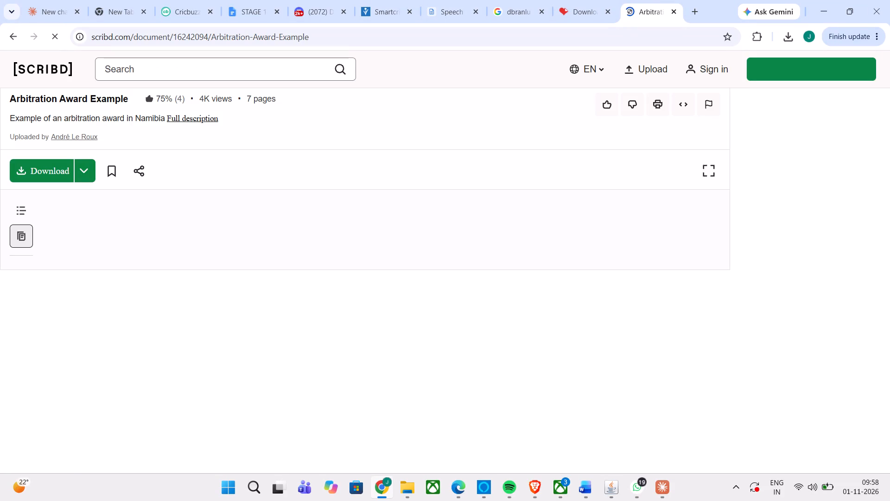
scroll(406, 212, "down", 7)
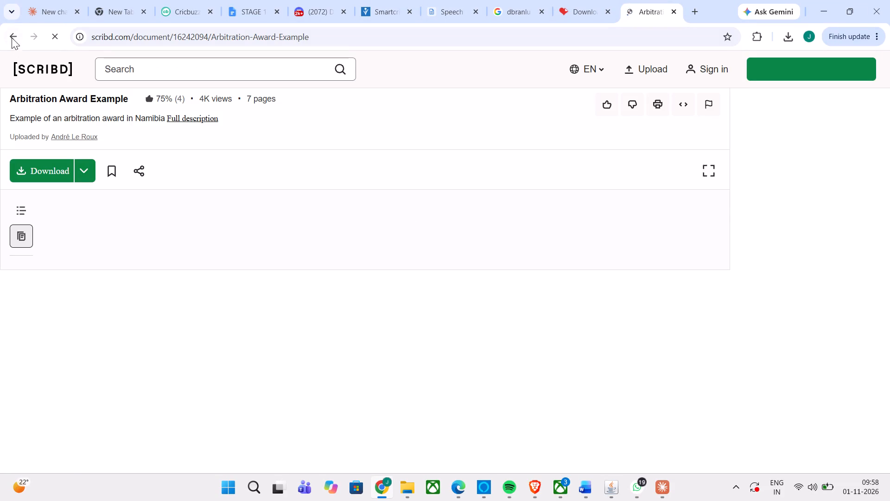
Return to the "arbitarl award foramts" search results and open FINRA's "Sample Dispute Resolution Award" PDF.
left_click(13, 34)
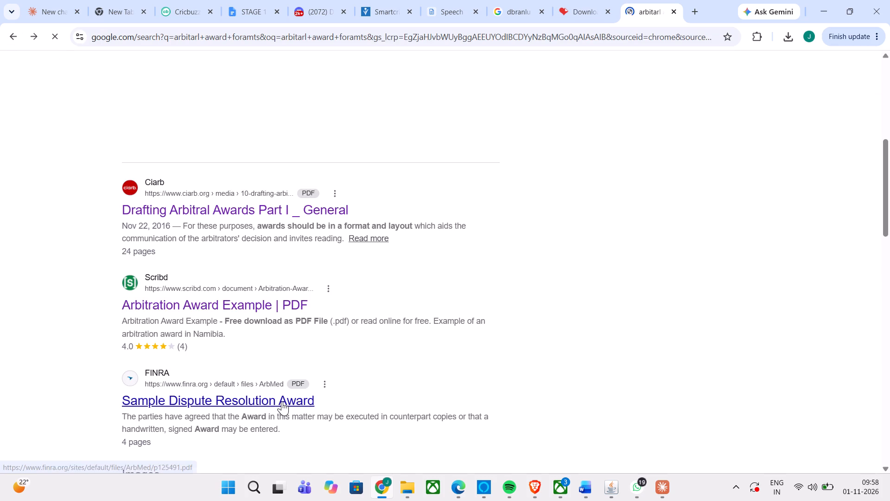
left_click(282, 401)
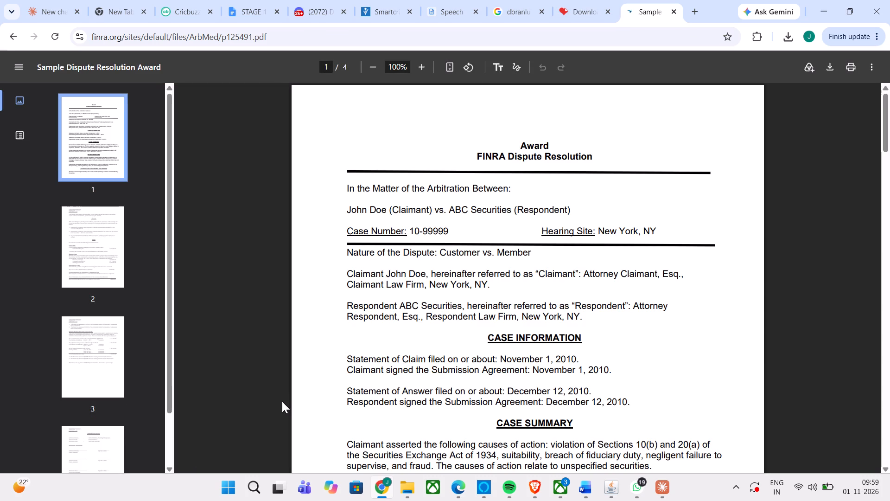
Read through the FINRA sample award from the case information to the arbitrators' signature page.
scroll(497, 385, "down", 1)
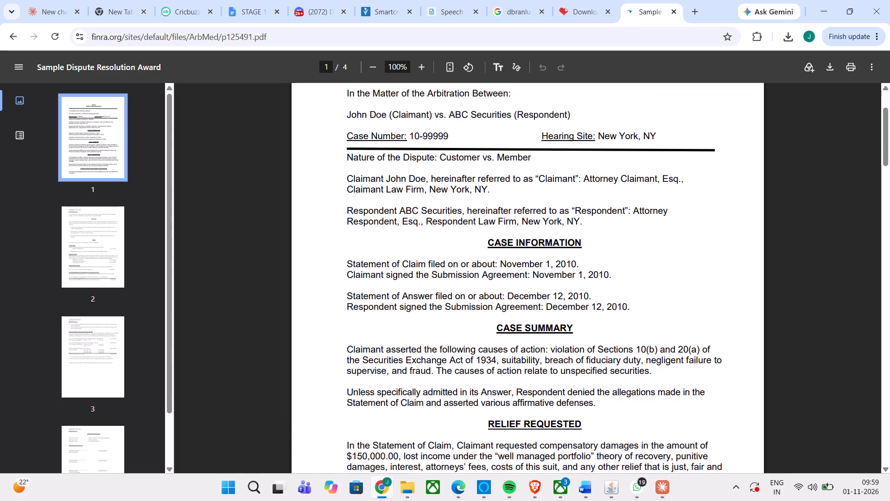
scroll(497, 385, "down", 7)
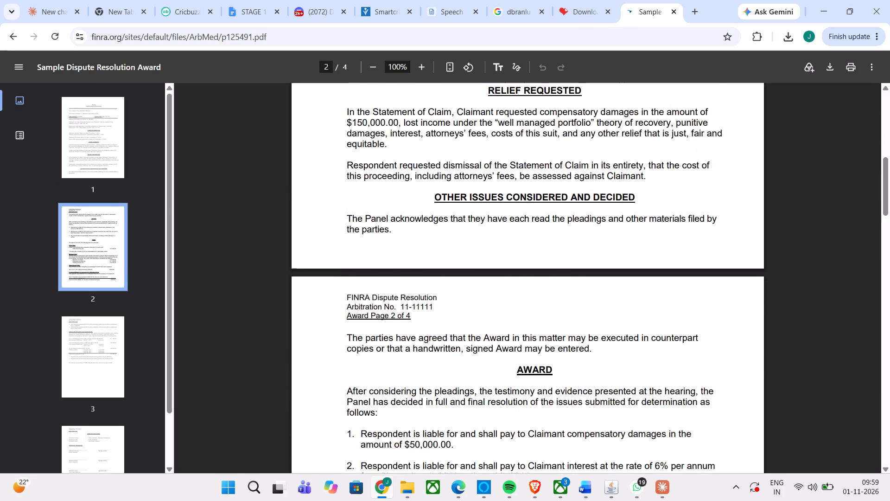
scroll(497, 385, "down", 9)
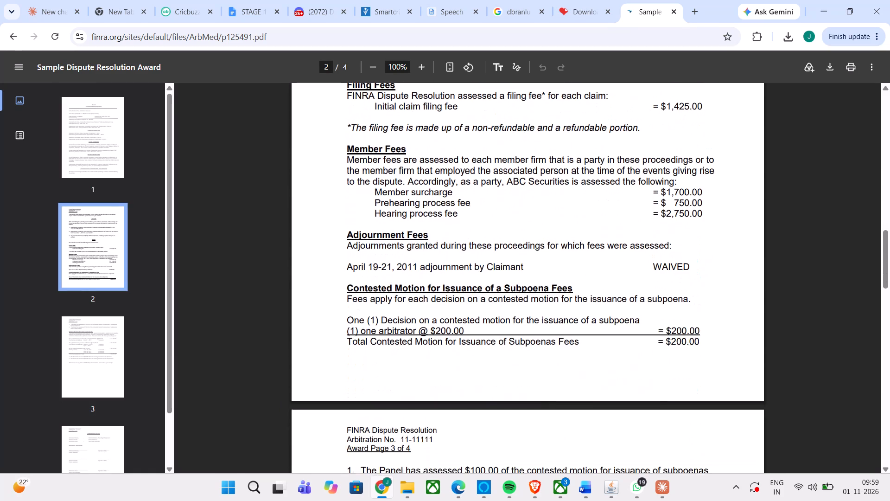
scroll(497, 385, "down", 3)
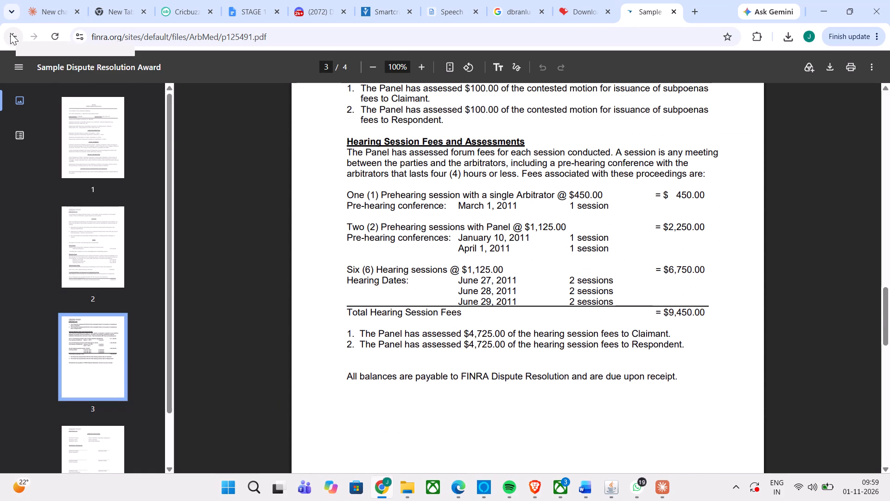
scroll(251, 206, "down", 10)
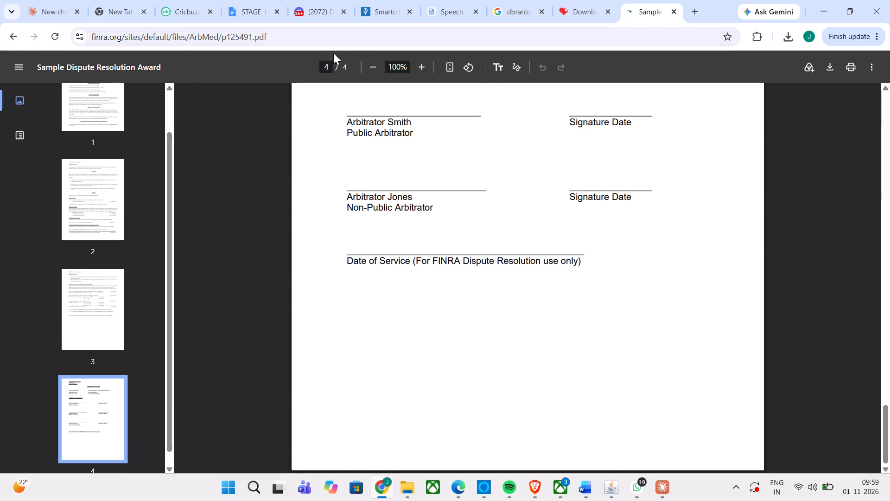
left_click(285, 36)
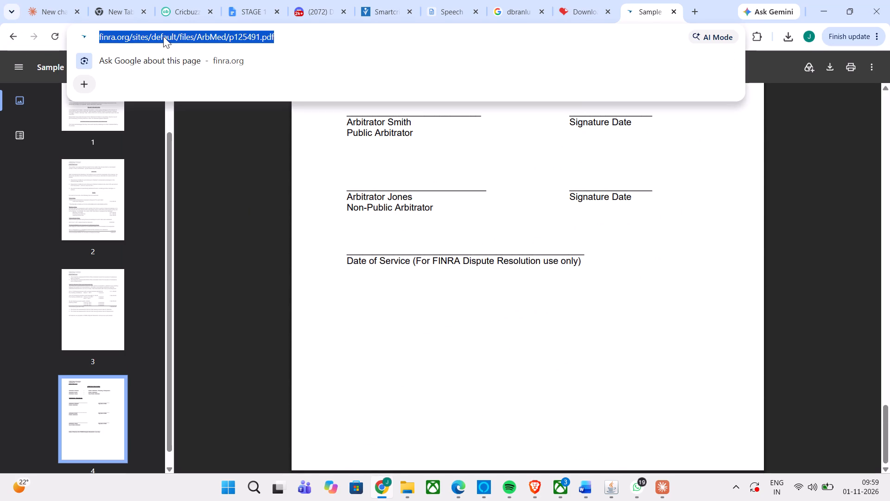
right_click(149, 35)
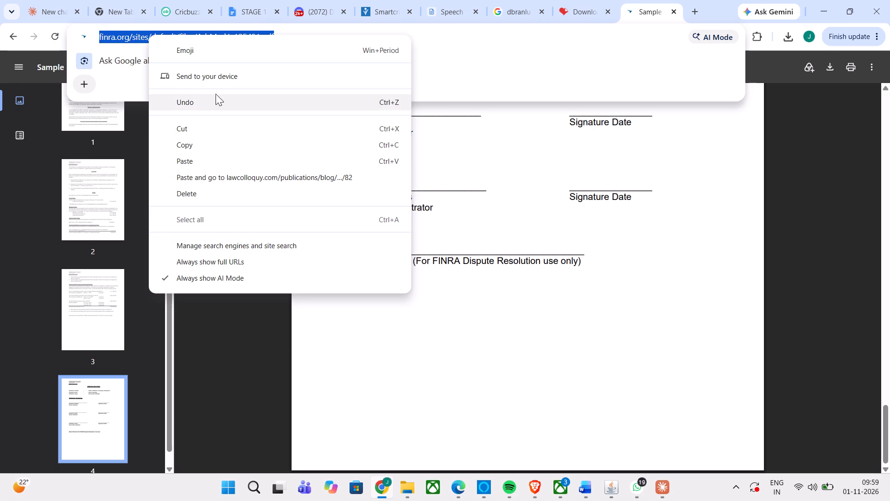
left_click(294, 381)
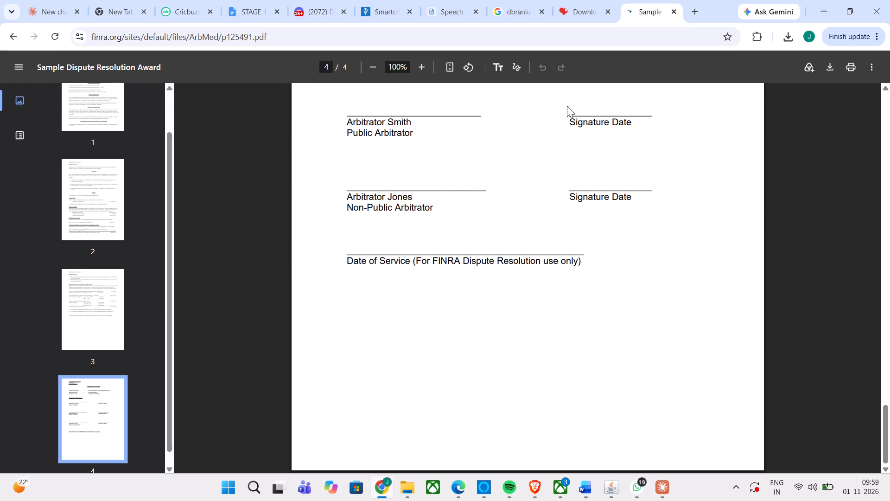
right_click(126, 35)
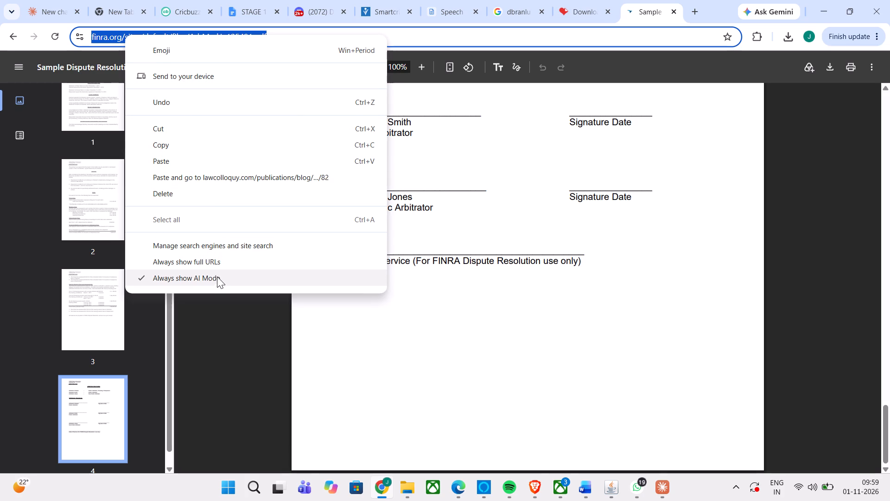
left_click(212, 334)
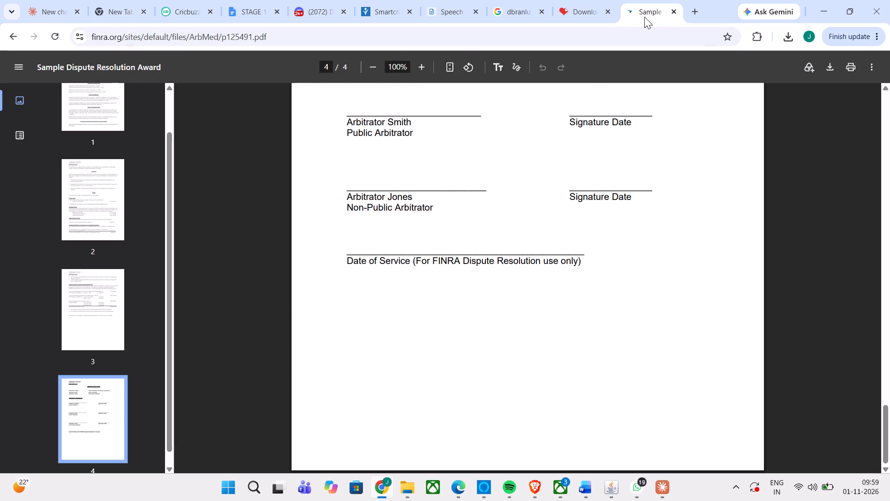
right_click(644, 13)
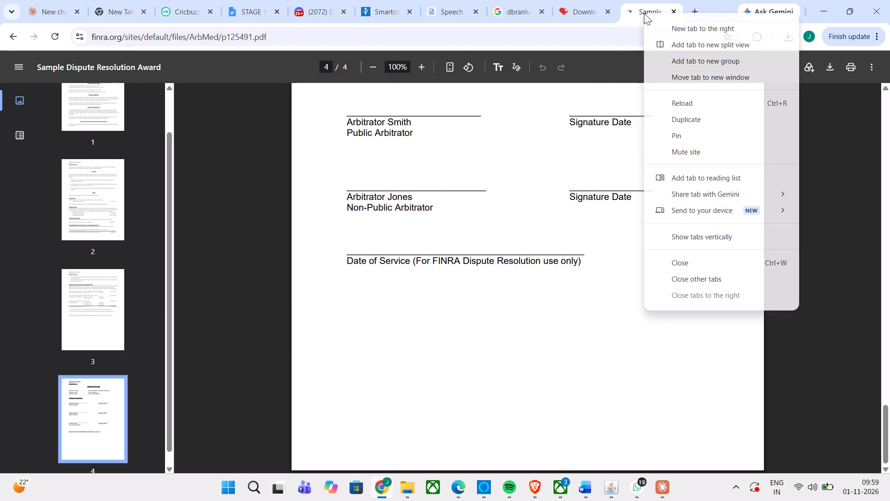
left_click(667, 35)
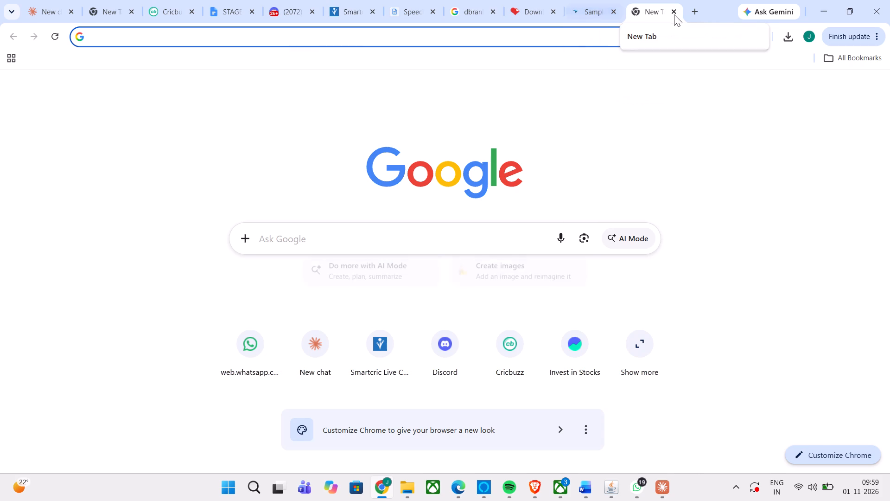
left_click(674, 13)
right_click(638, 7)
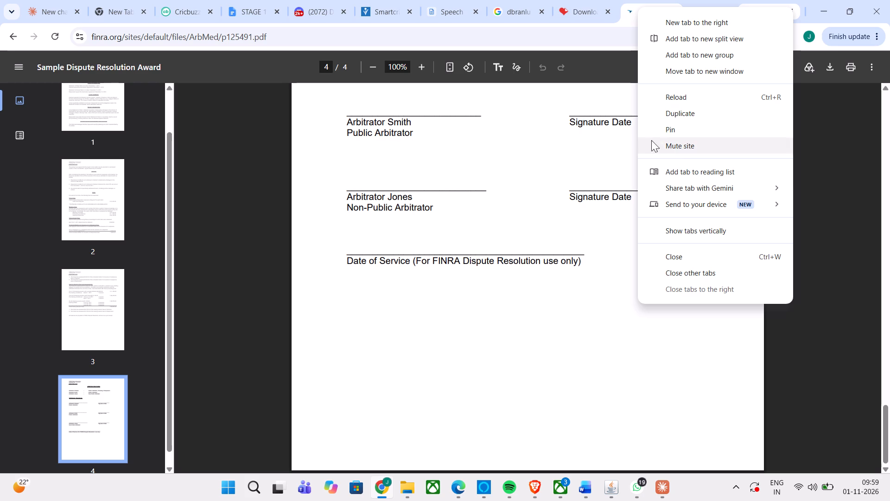
Copy the FINRA sample award's web address and open it in a new tab.
left_click(205, 34)
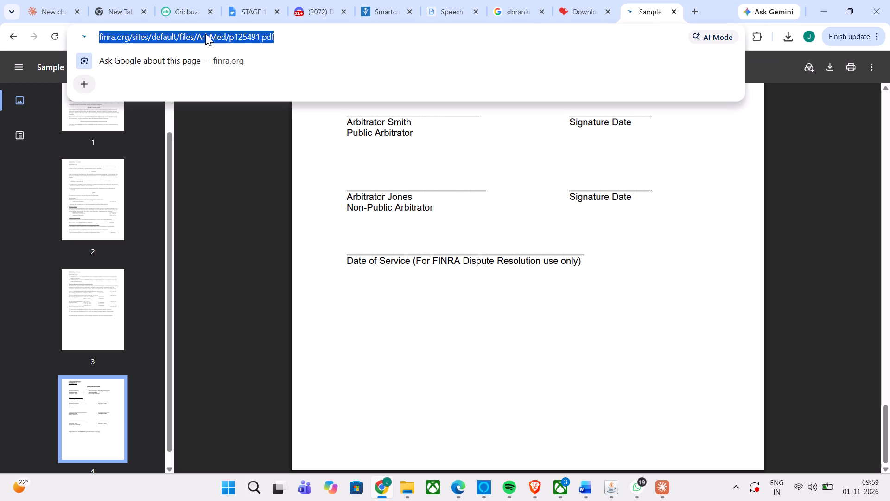
key("ctrl+c")
left_click(689, 6)
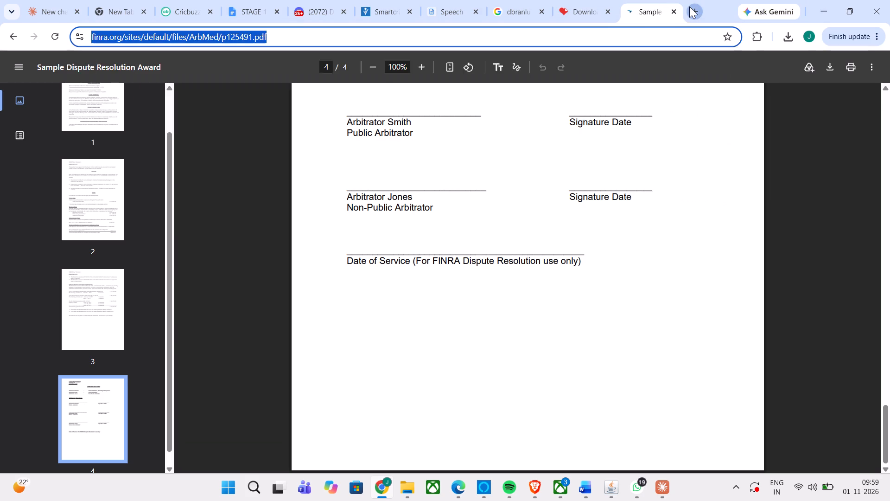
key("ctrl+c")
key("ctrl+v")
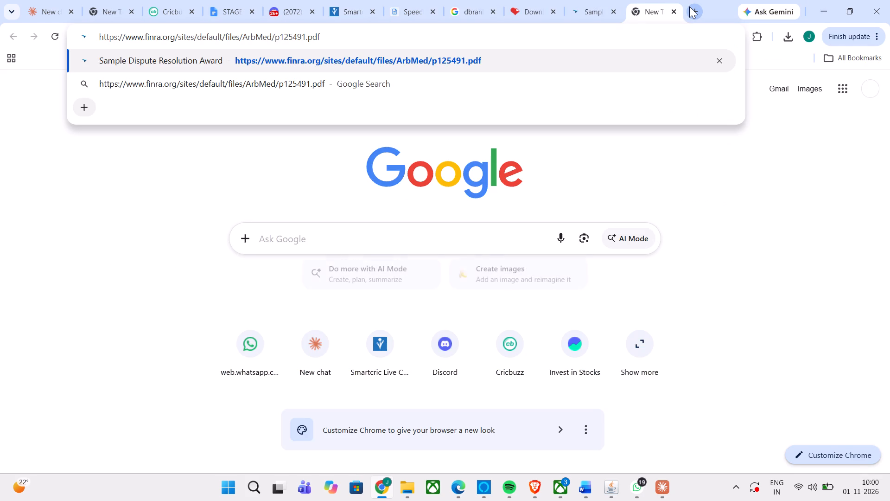
key("Return")
Return to the search results in the original tab and open Jus Mundi's "How to Draft an International Arbitration Award".
left_click(593, 5)
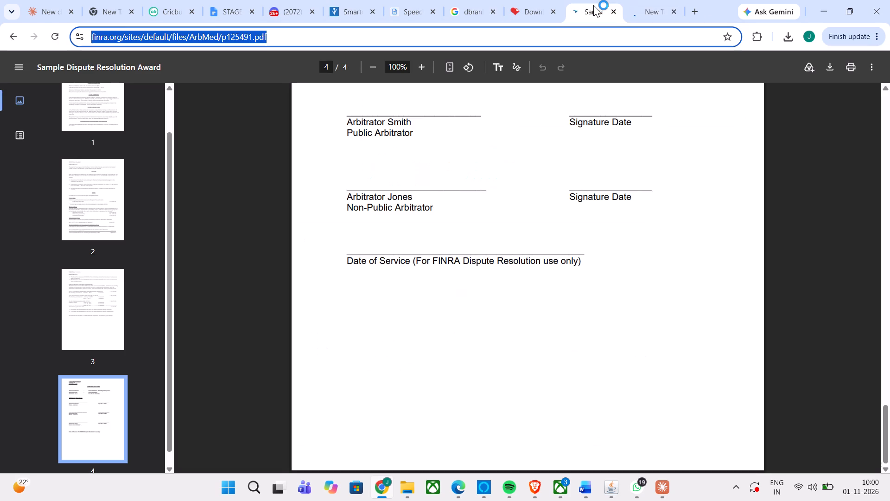
left_click(12, 34)
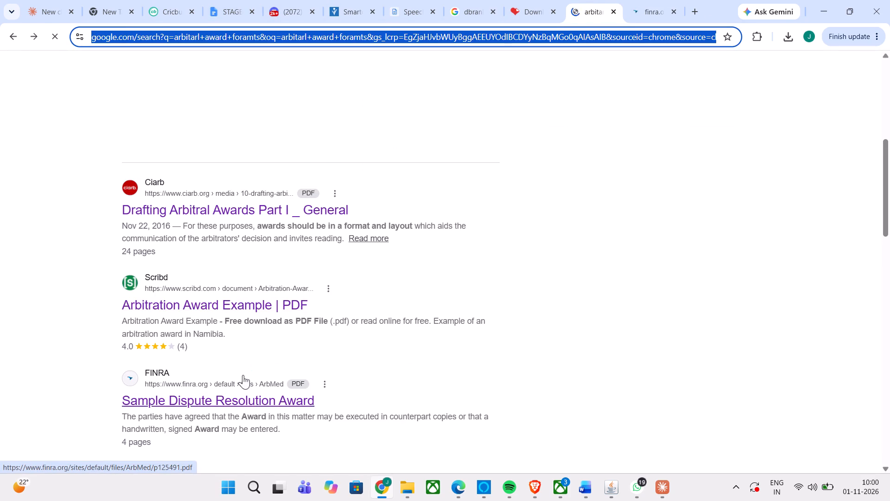
scroll(243, 375, "down", 1)
scroll(224, 283, "down", 1)
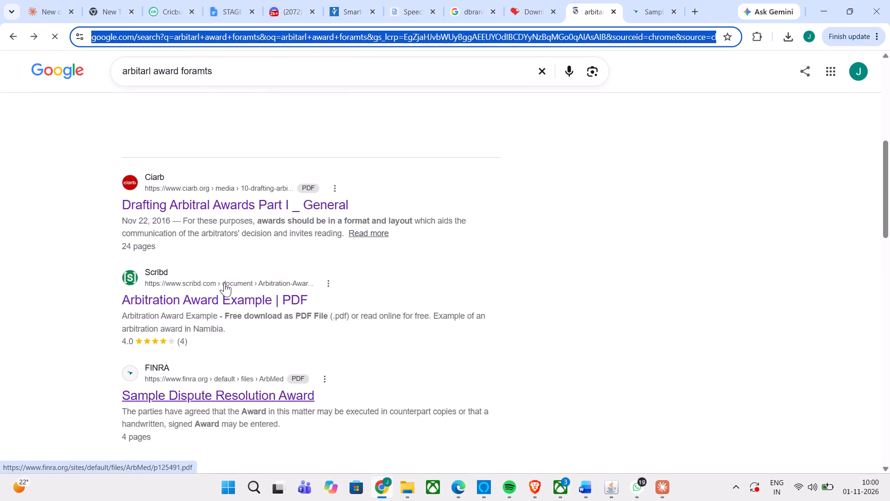
scroll(224, 283, "down", 4)
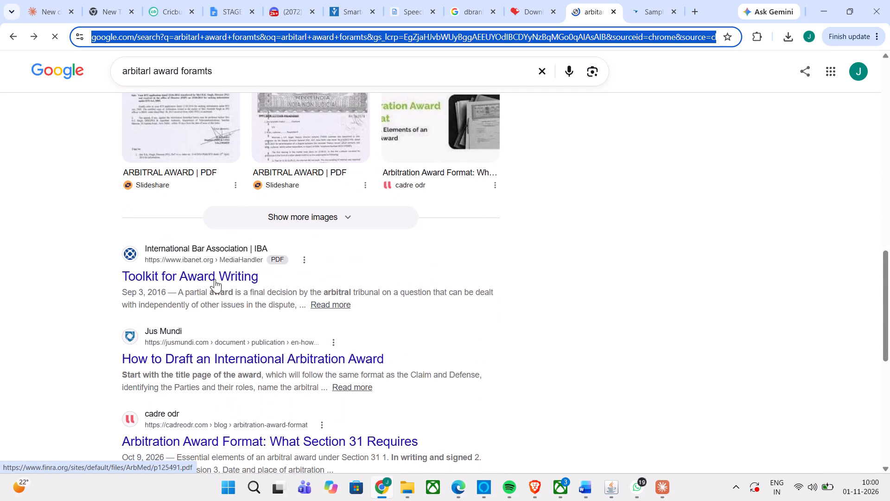
left_click(185, 266)
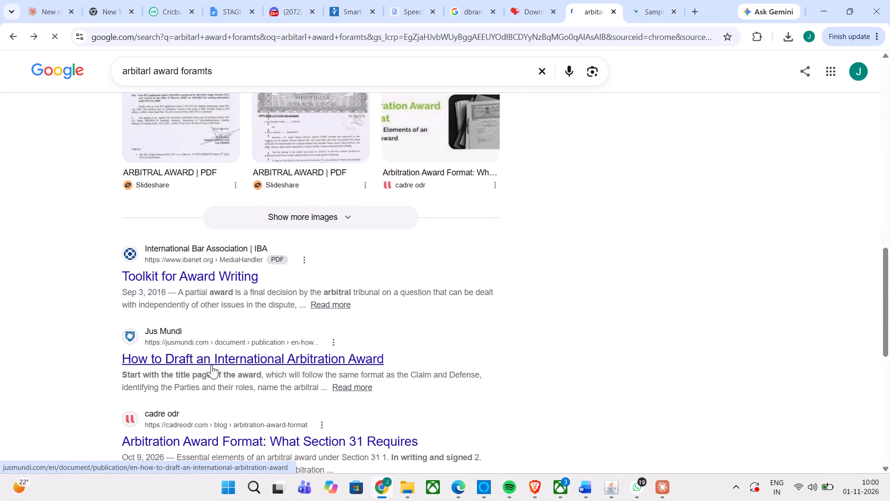
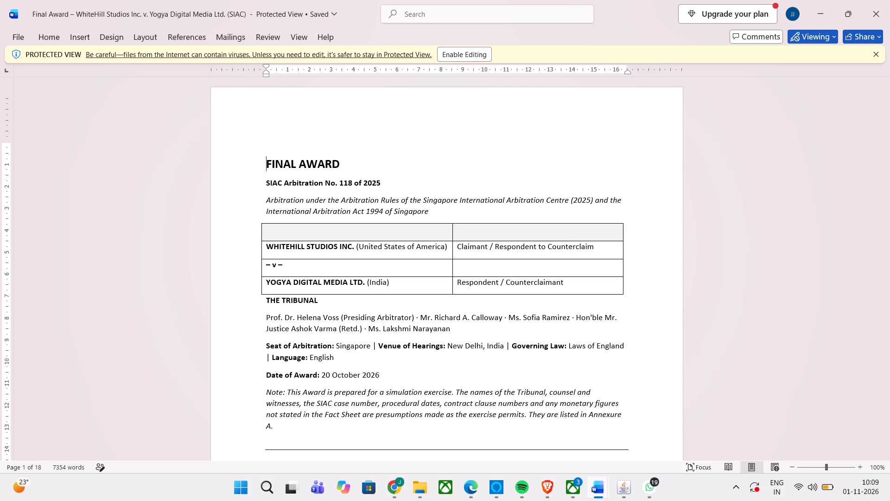
scroll(701, 88, "down", 7)
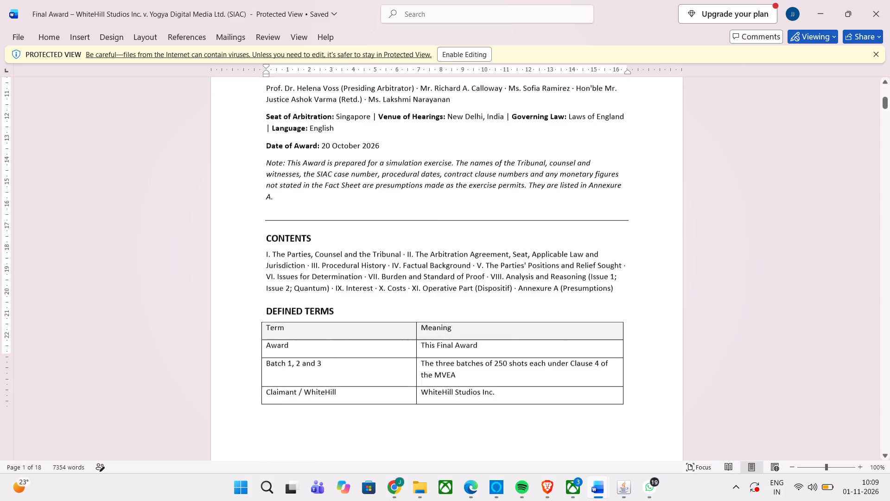
scroll(701, 88, "down", 4)
scroll(701, 88, "up", 1)
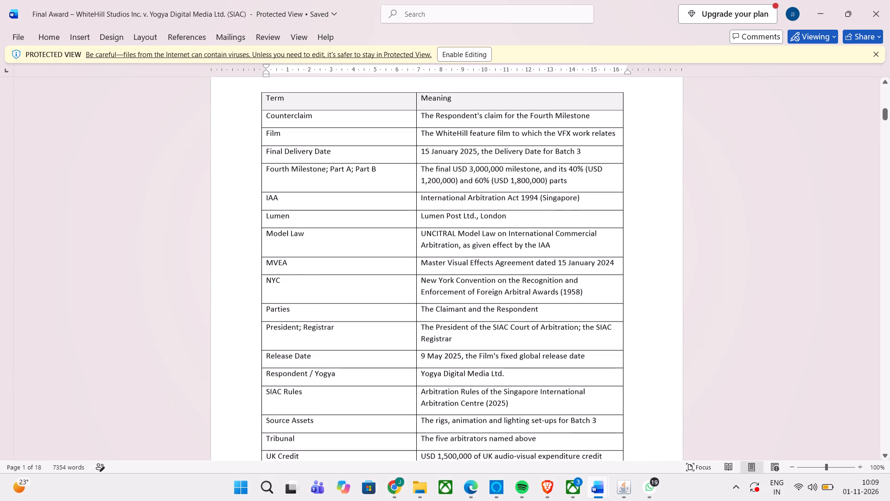
scroll(701, 88, "up", 1)
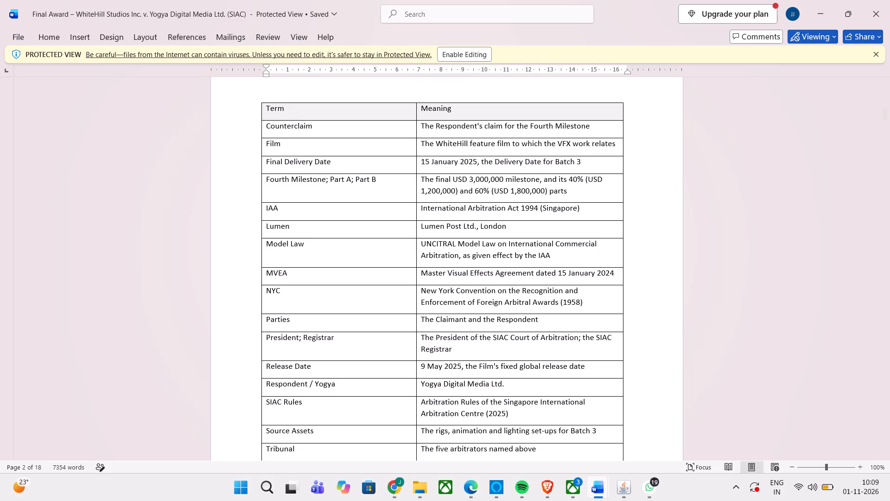
scroll(701, 88, "down", 15)
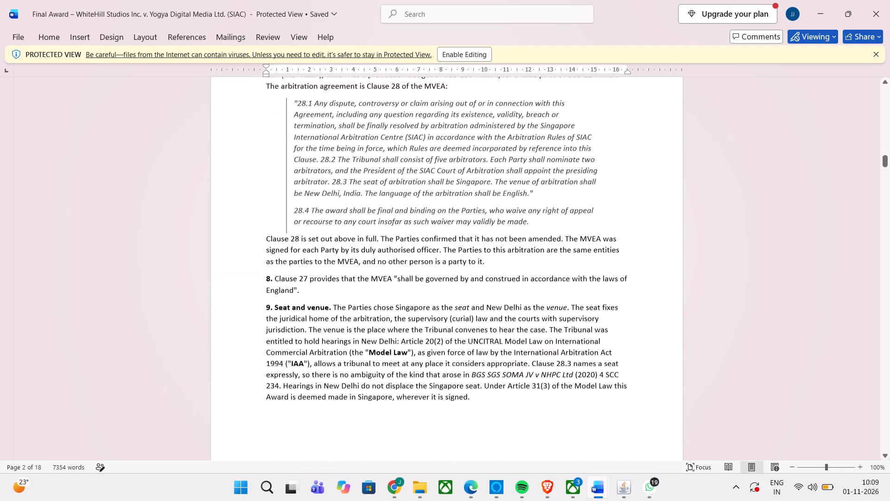
scroll(701, 88, "down", 8)
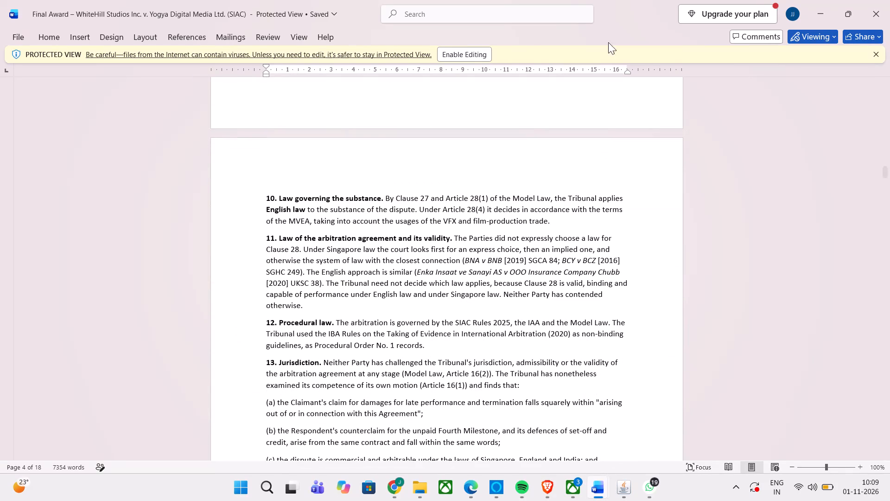
left_click(468, 53)
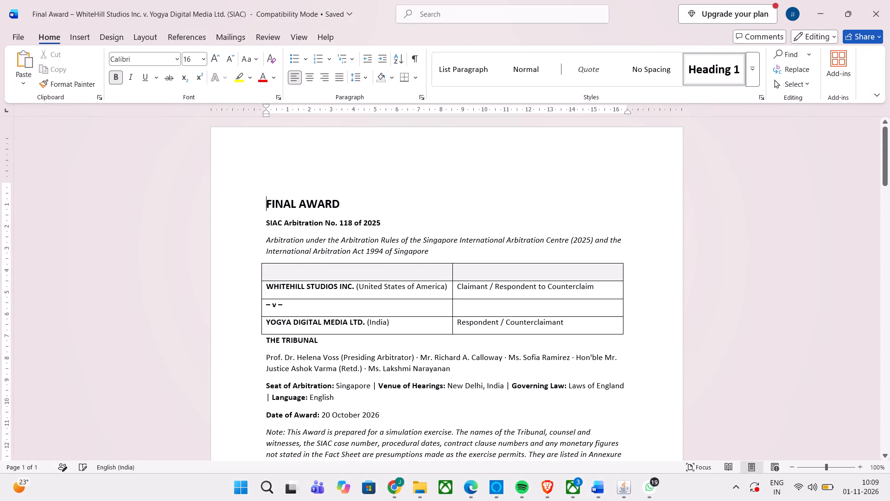
Skim the Word version of the Final Award from the title page through to the end of the annexure.
scroll(558, 159, "down", 10)
scroll(558, 159, "down", 17)
scroll(558, 159, "down", 9)
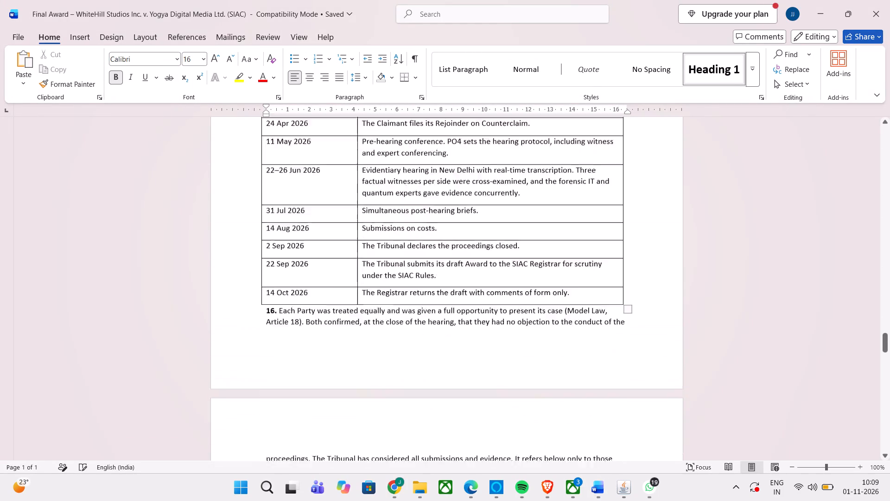
scroll(558, 159, "down", 20)
scroll(558, 159, "down", 17)
scroll(558, 159, "down", 8)
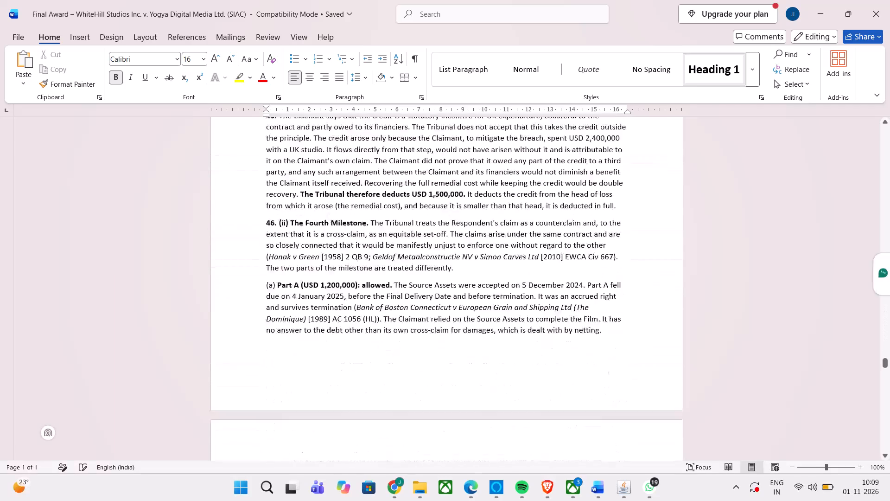
scroll(558, 159, "down", 17)
Examine the presumptions table, the closing citation note and the operative orders on interest, costs and payment.
scroll(558, 159, "up", 2)
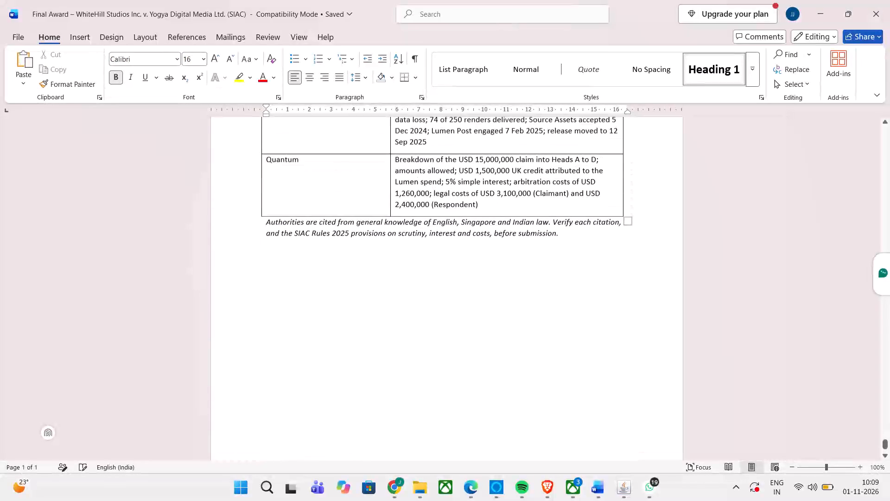
scroll(558, 159, "up", 3)
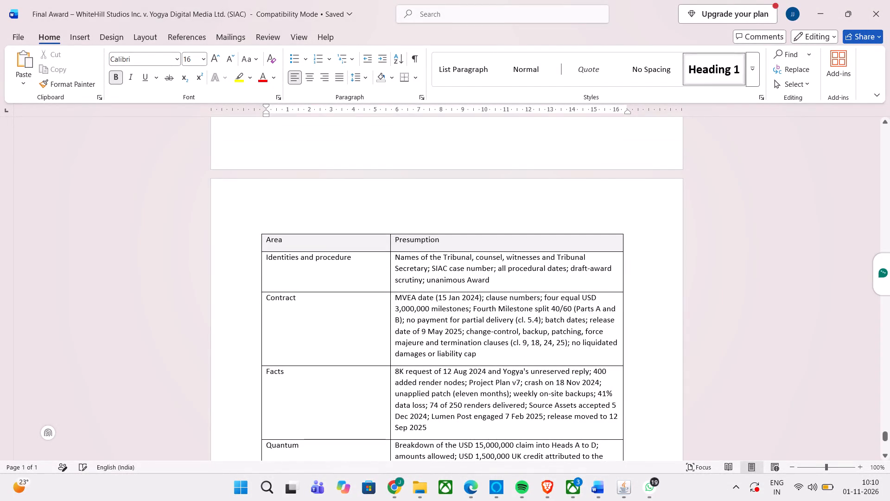
scroll(294, 292, "down", 9)
double_click(294, 292)
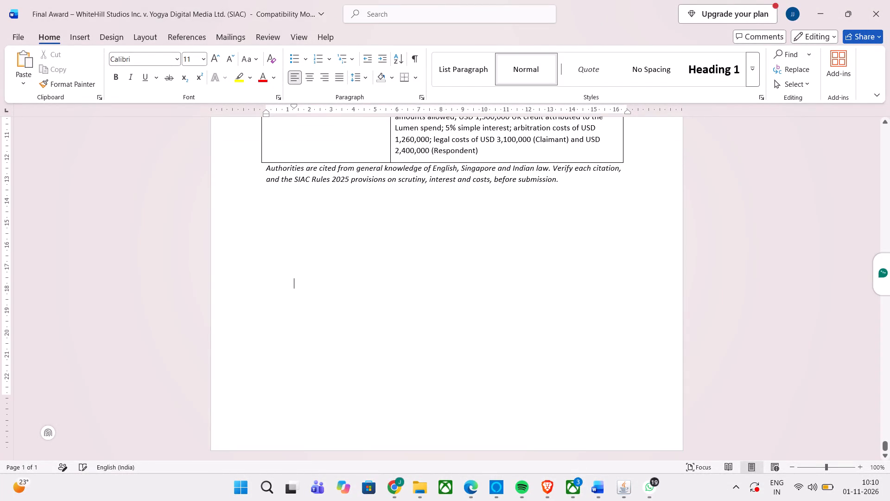
scroll(294, 292, "up", 1)
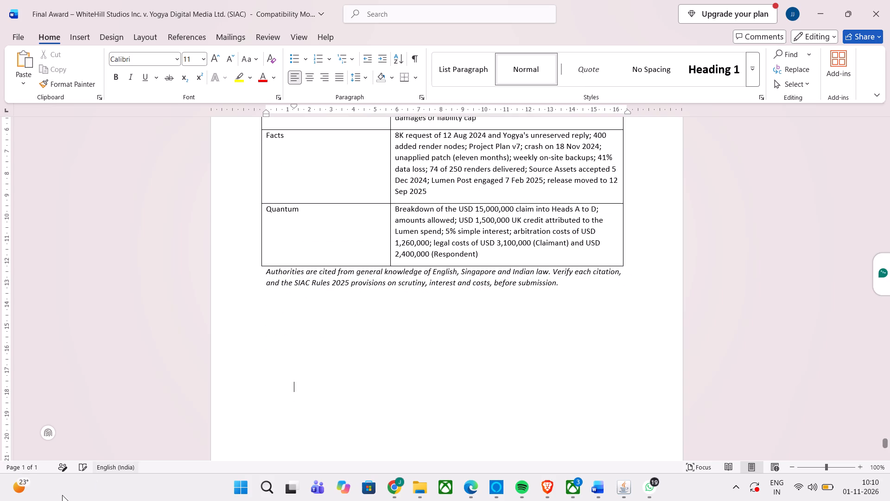
scroll(256, 409, "up", 8)
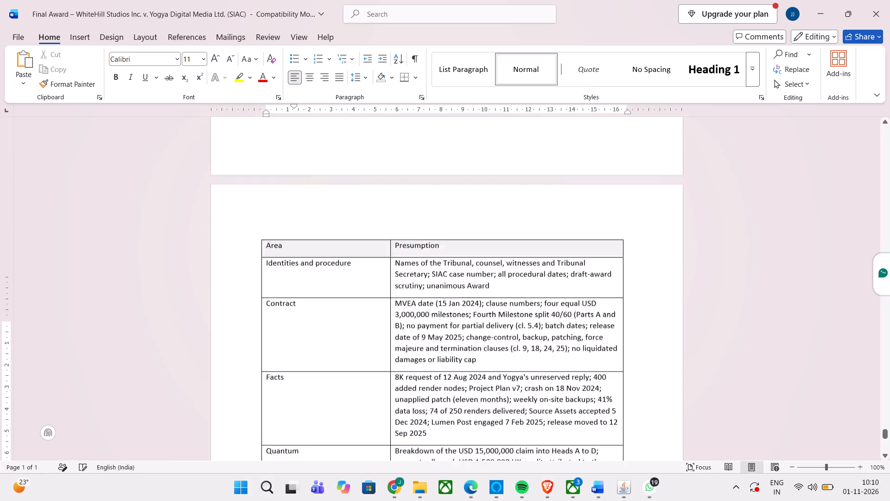
scroll(256, 409, "up", 5)
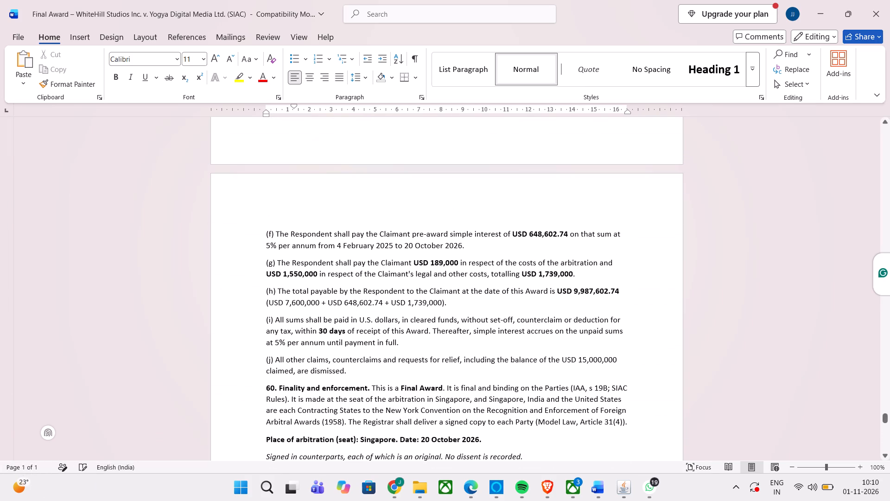
double_click(286, 260)
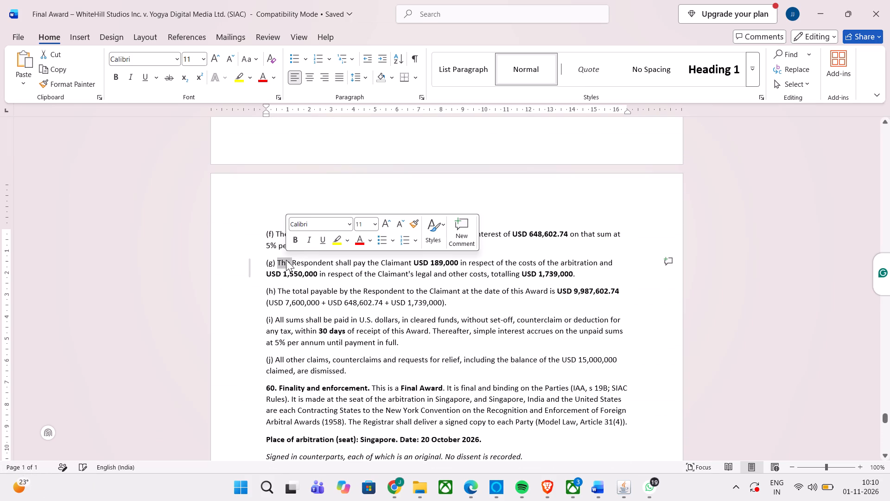
Add a blank line after the closing citation note at the end of the Final Award.
left_click(266, 343)
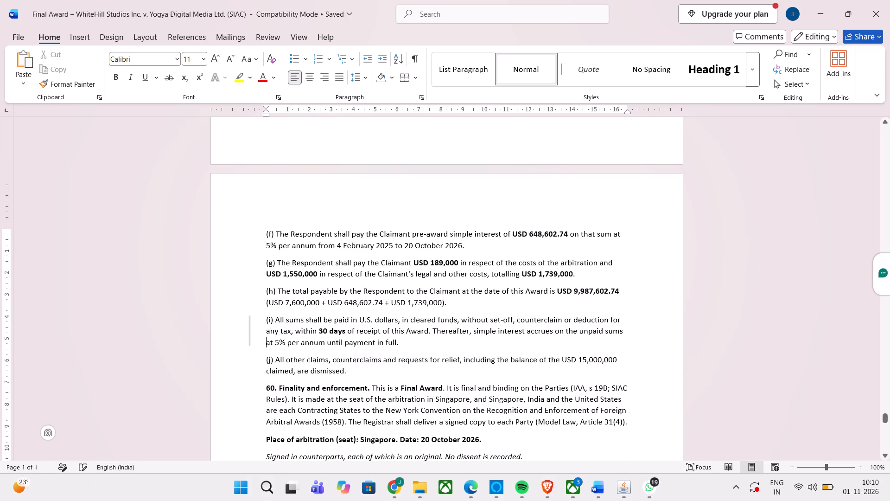
scroll(266, 343, "down", 13)
scroll(266, 343, "up", 8)
scroll(266, 343, "right", 1)
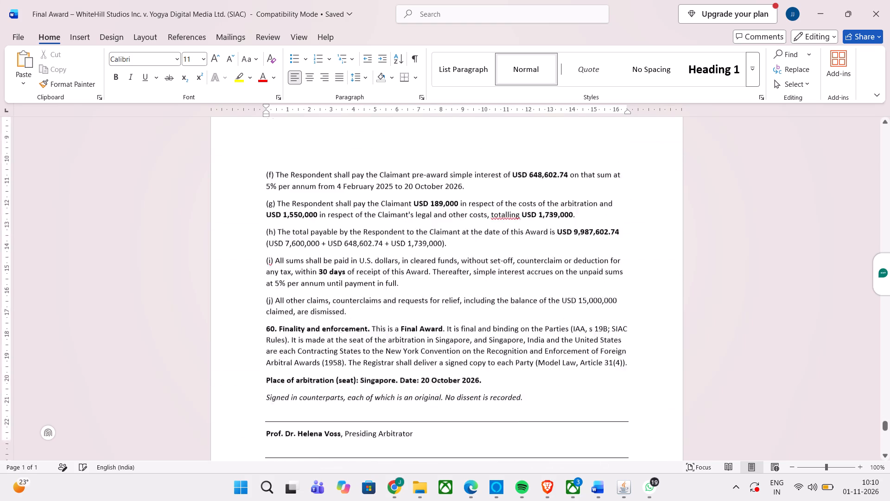
left_click(628, 254)
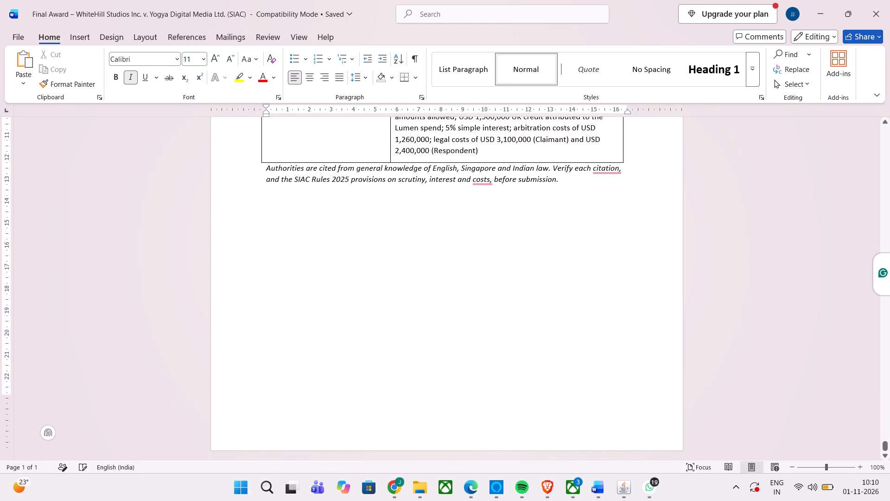
key("Return")
scroll(628, 254, "left", 1)
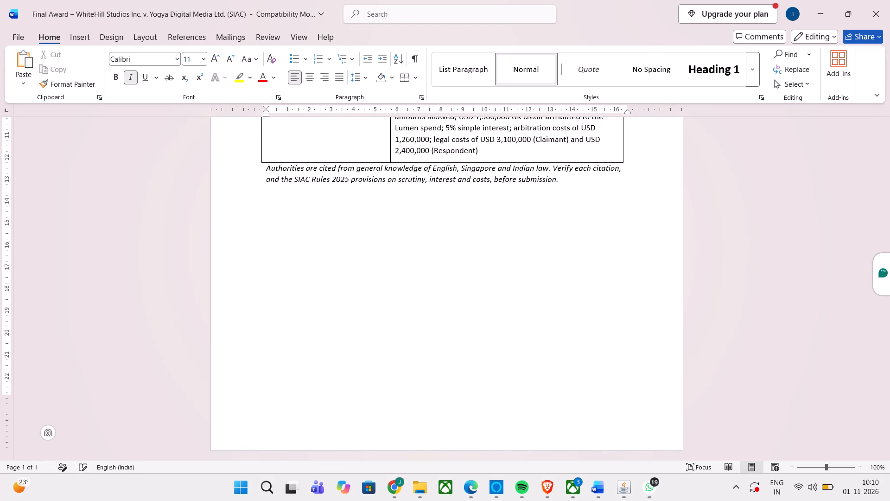
Skim back through the Final Award from the closing citation note to the title page.
scroll(534, 180, "up", 7)
scroll(534, 180, "up", 15)
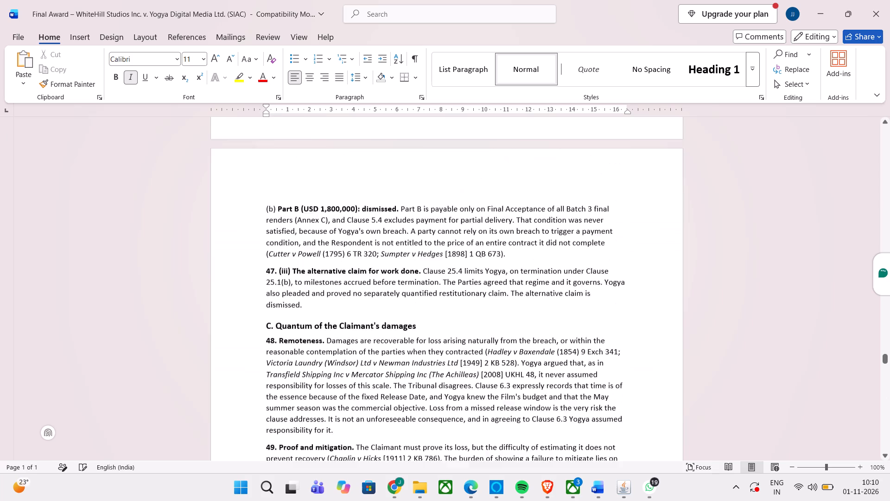
scroll(534, 180, "up", 2)
scroll(534, 180, "up", 20)
scroll(534, 180, "up", 3)
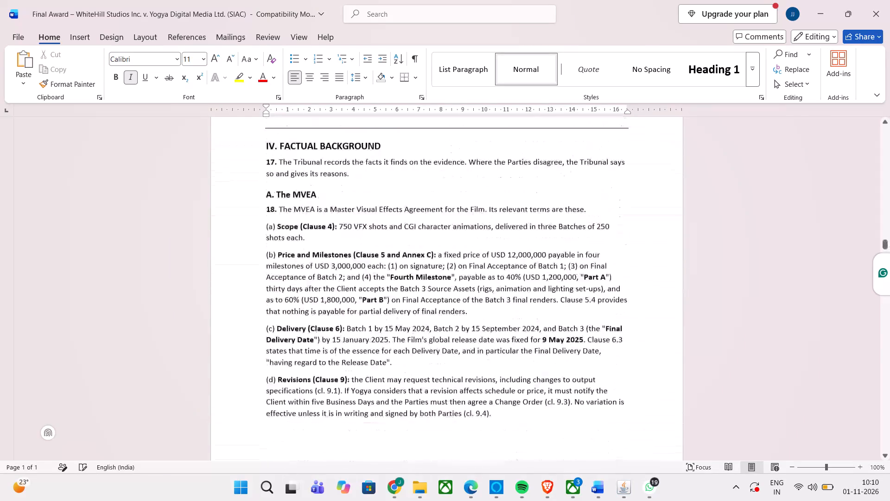
scroll(534, 180, "up", 19)
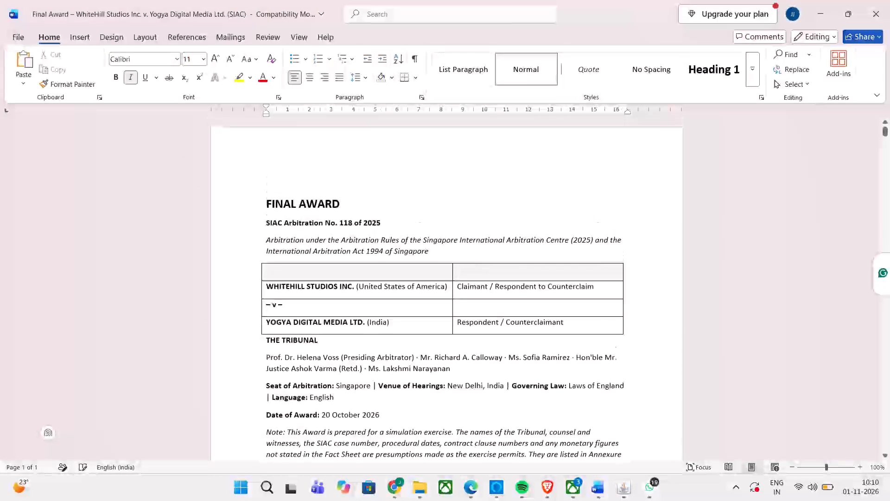
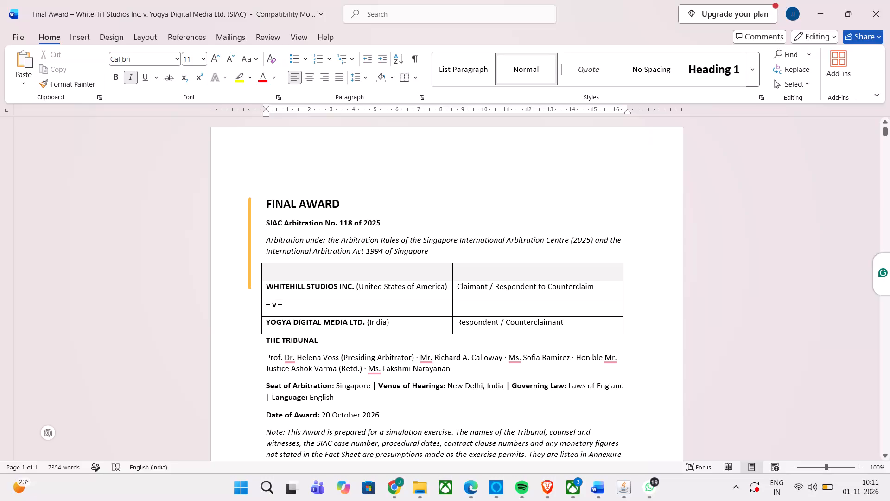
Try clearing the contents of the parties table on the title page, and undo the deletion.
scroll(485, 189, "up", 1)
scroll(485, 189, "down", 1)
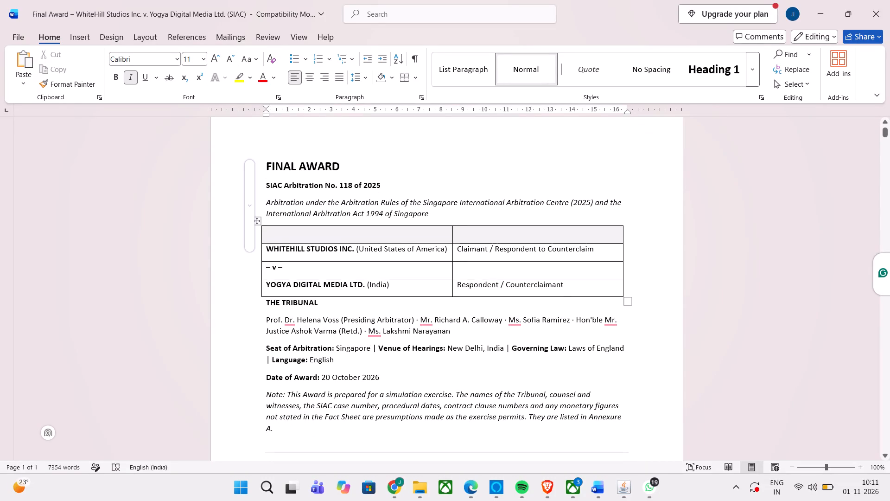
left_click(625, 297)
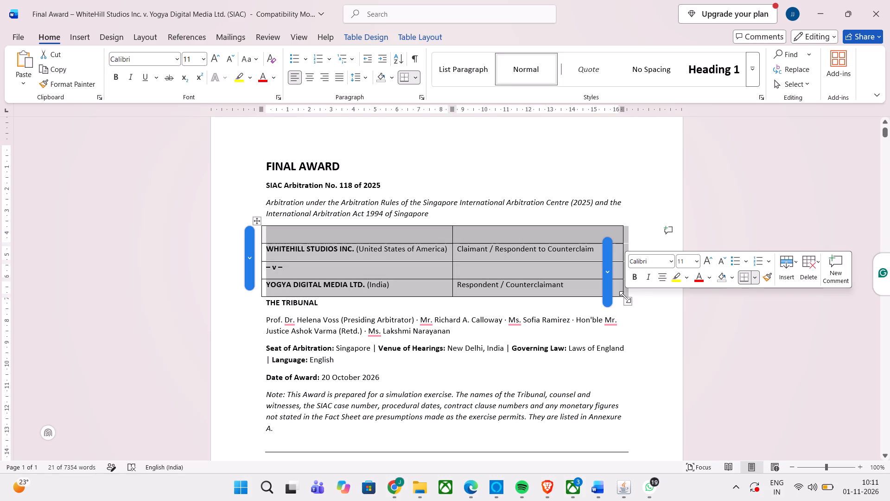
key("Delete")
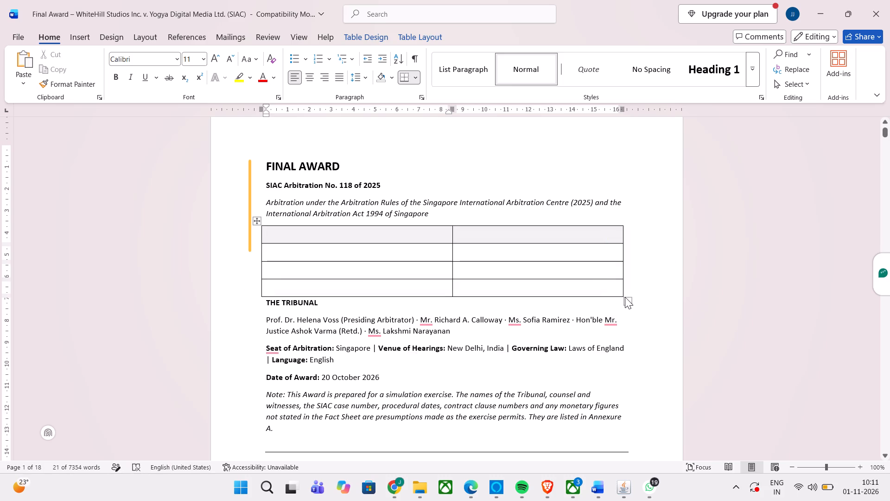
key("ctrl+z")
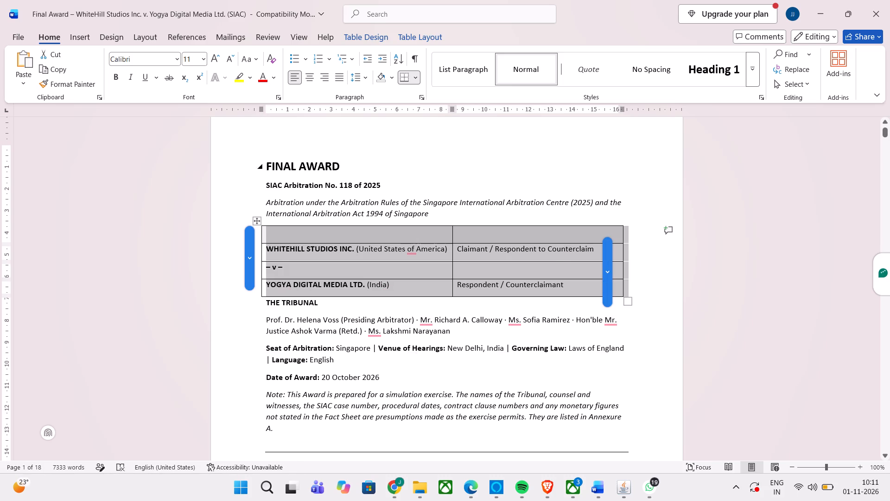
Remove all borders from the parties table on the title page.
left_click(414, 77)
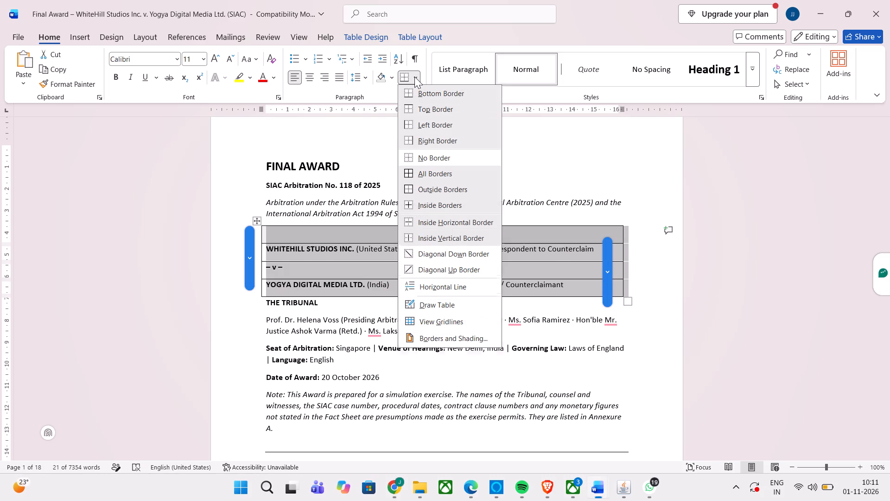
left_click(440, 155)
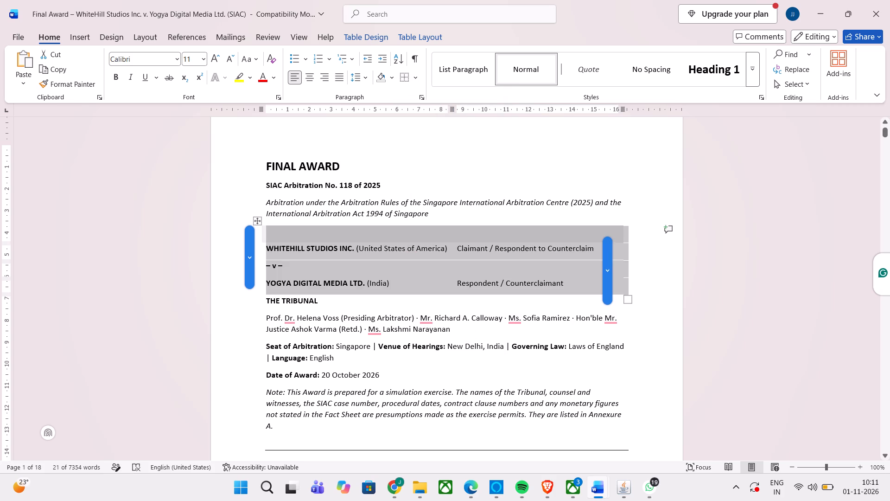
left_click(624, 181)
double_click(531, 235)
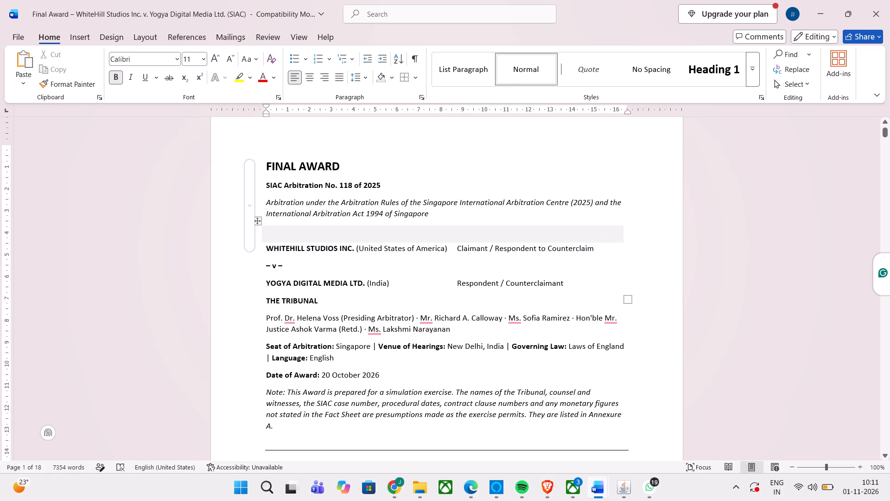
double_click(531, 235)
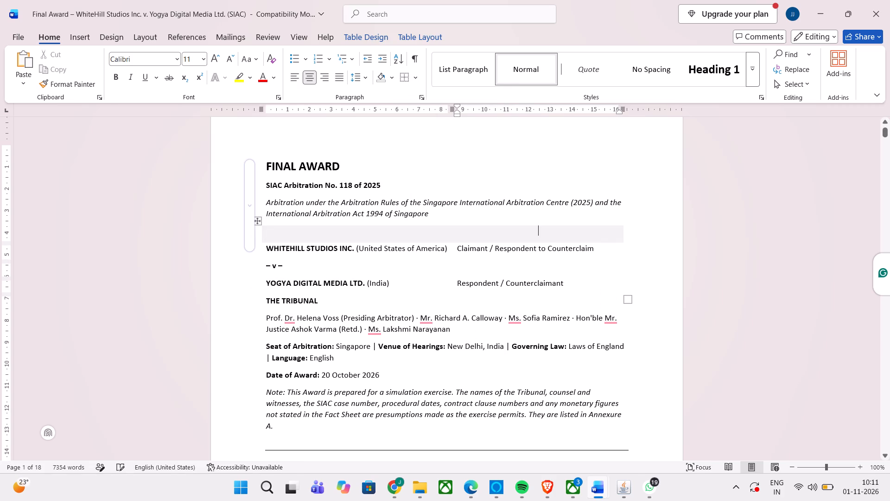
Examine the Final Award's contents, defined terms, parties, tribunal and arbitration agreement sections, and return to the title page.
scroll(598, 234, "down", 3)
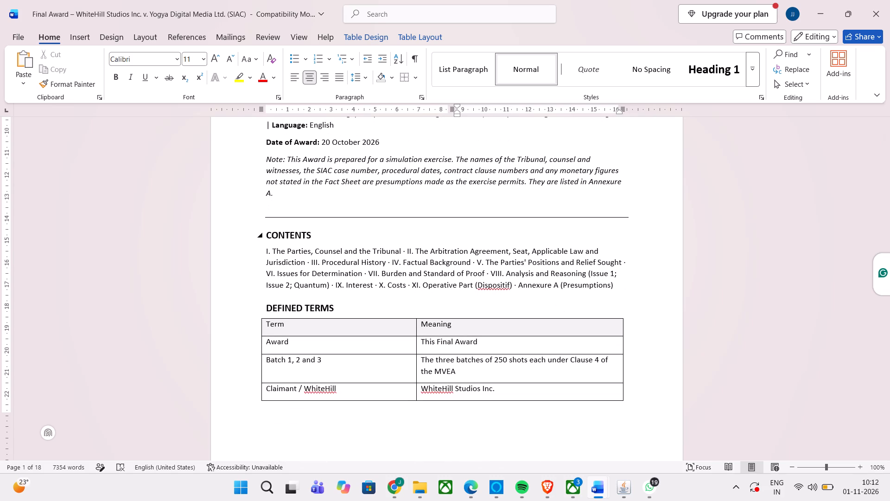
scroll(629, 233, "down", 1)
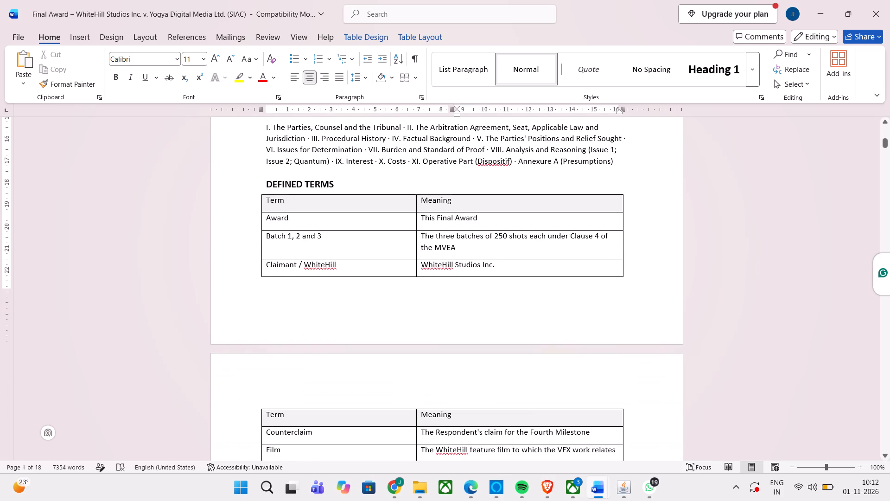
scroll(629, 233, "down", 5)
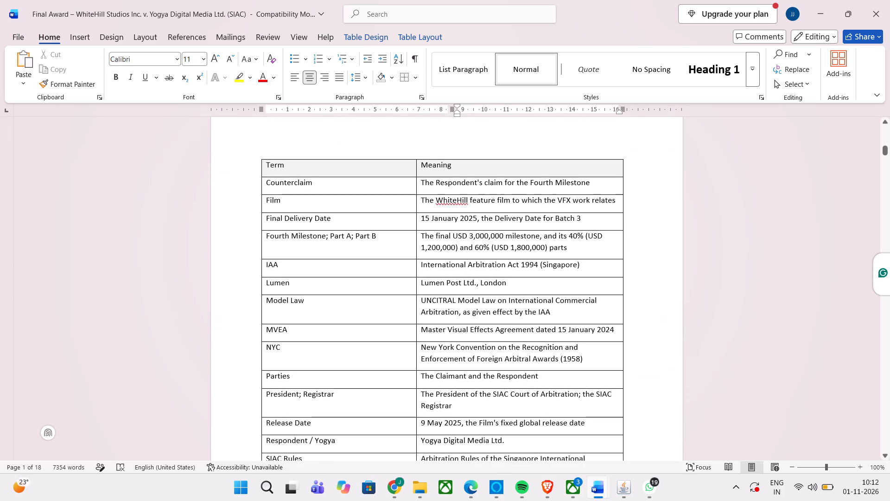
scroll(629, 233, "down", 6)
scroll(629, 233, "up", 1)
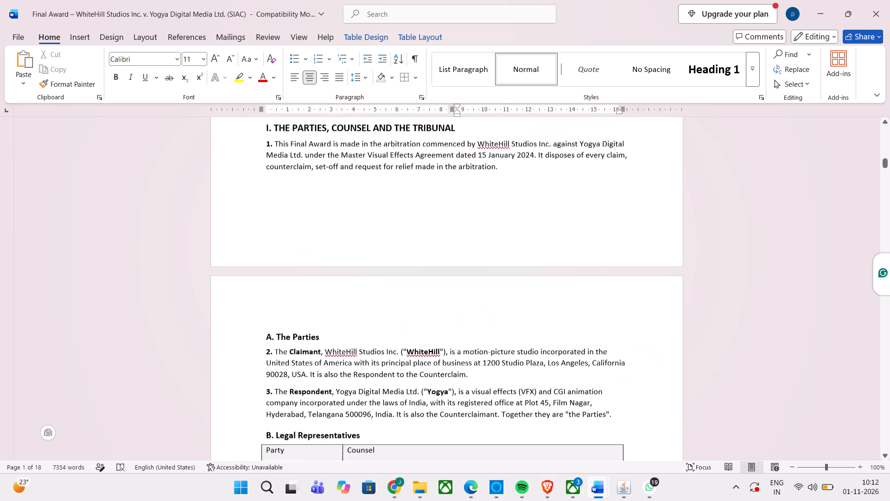
scroll(629, 233, "up", 1)
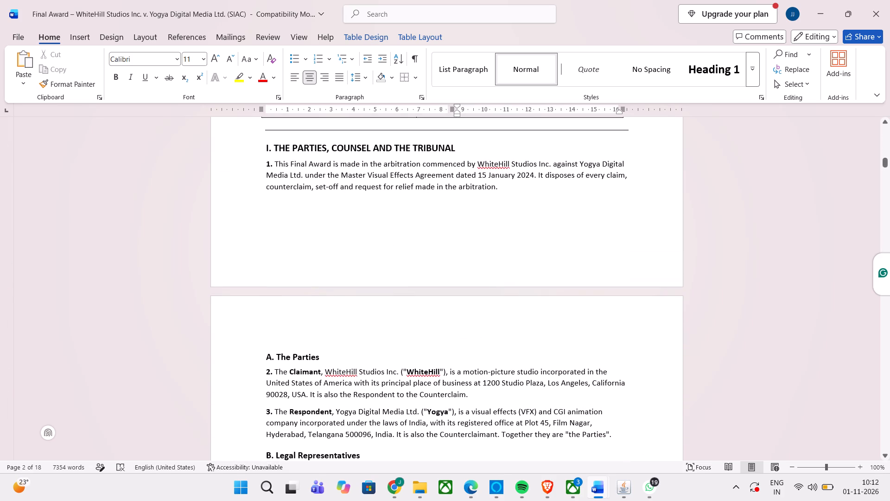
scroll(629, 233, "down", 1)
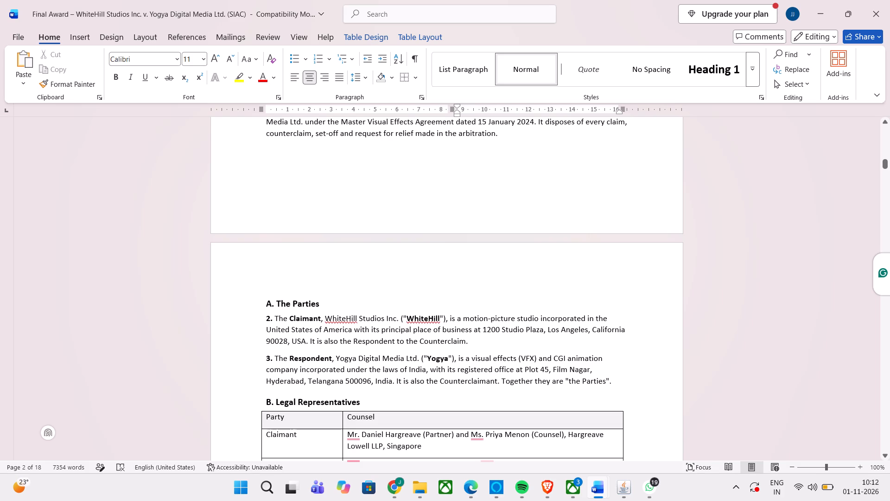
scroll(629, 233, "down", 1)
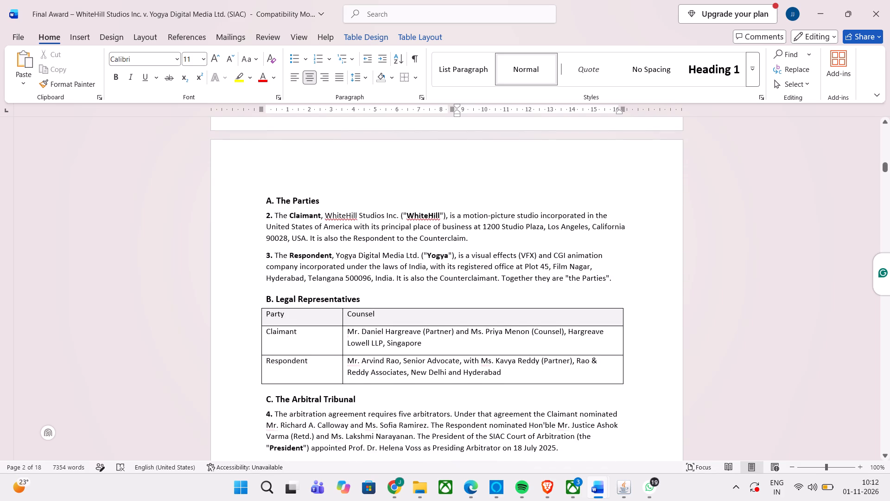
scroll(629, 233, "down", 1)
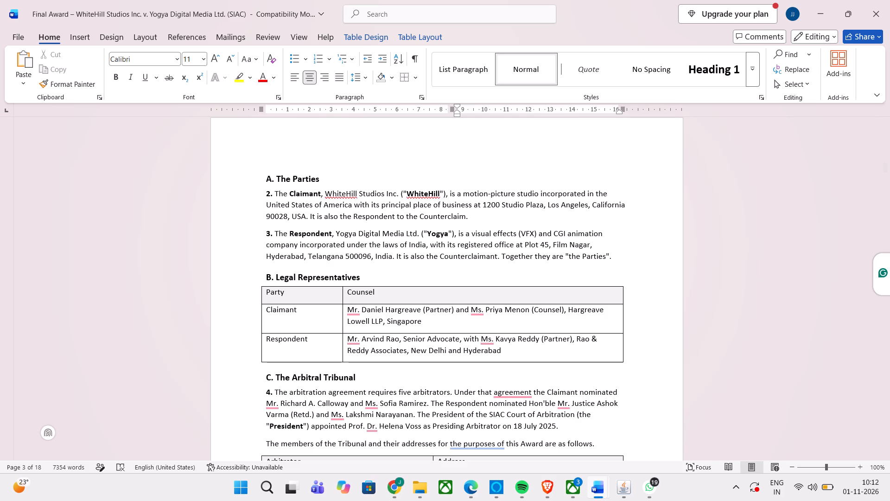
scroll(629, 233, "down", 4)
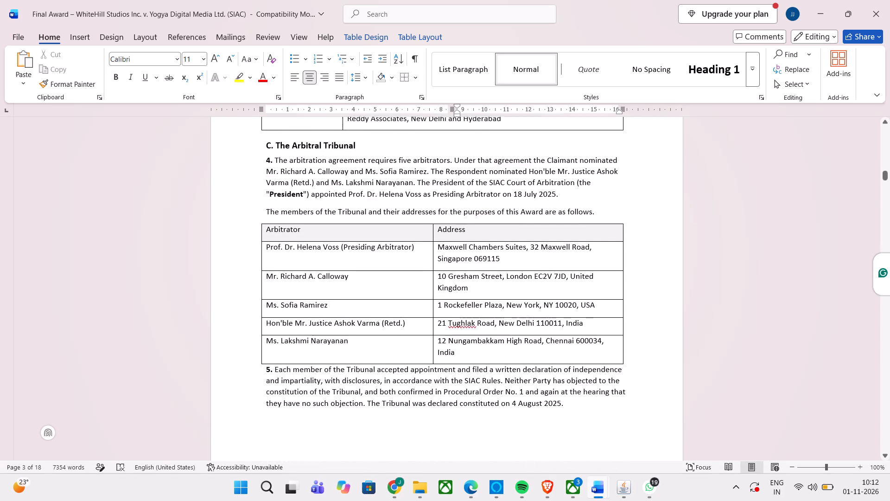
scroll(629, 233, "down", 5)
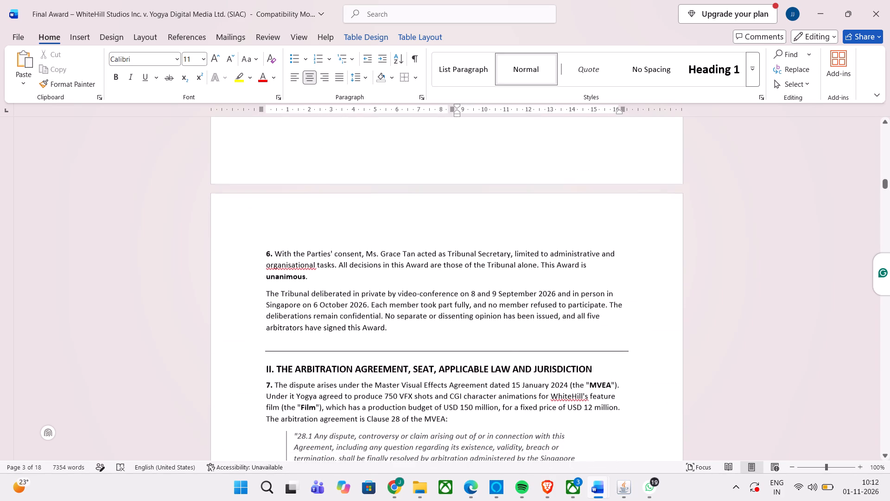
scroll(629, 233, "down", 1)
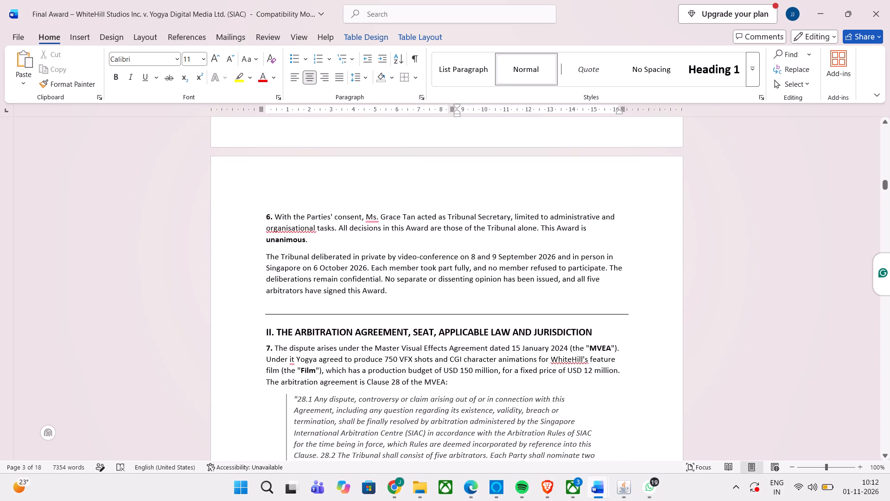
scroll(629, 233, "down", 2)
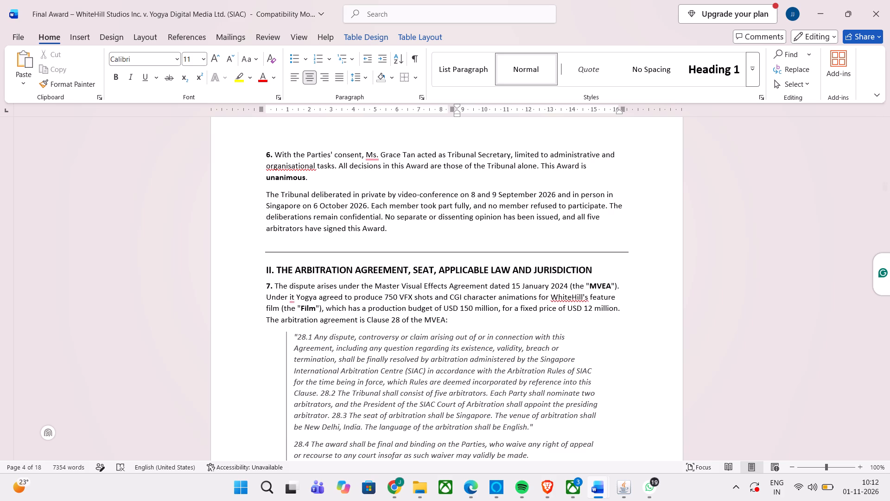
scroll(629, 233, "up", 15)
scroll(629, 233, "up", 9)
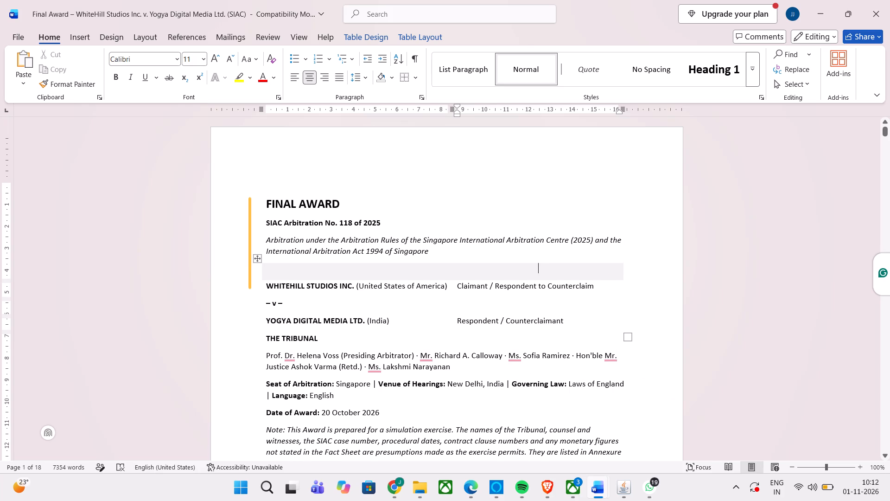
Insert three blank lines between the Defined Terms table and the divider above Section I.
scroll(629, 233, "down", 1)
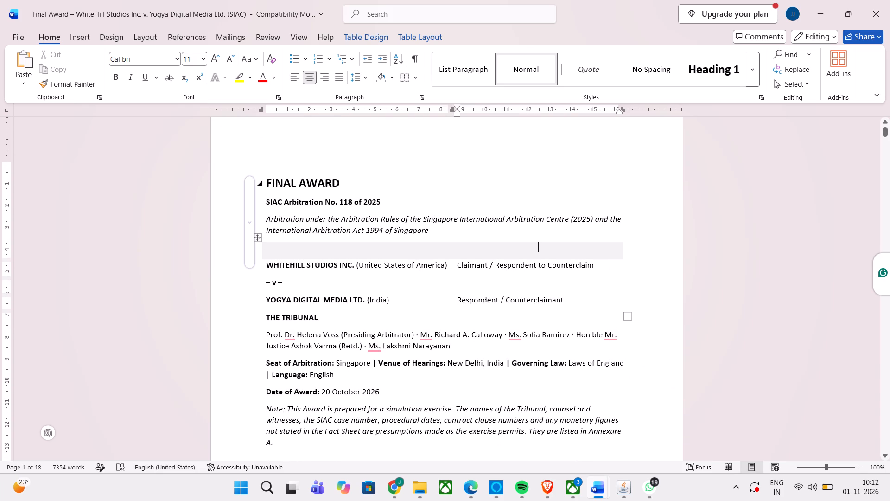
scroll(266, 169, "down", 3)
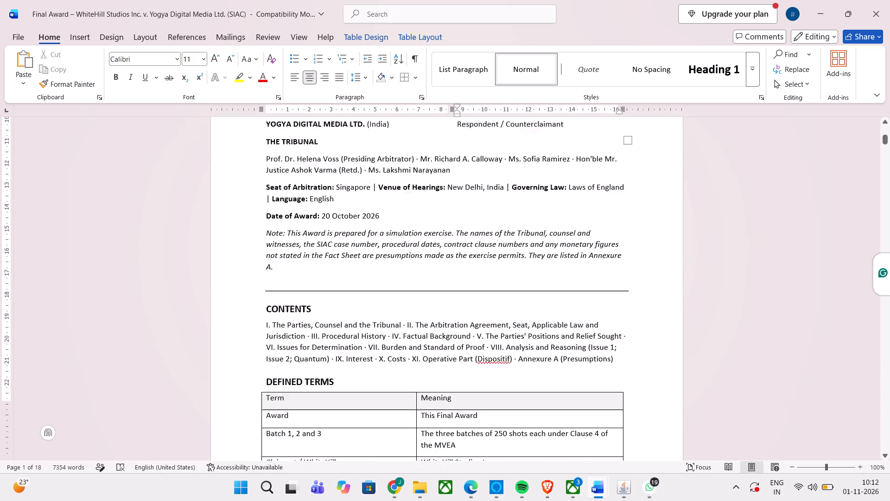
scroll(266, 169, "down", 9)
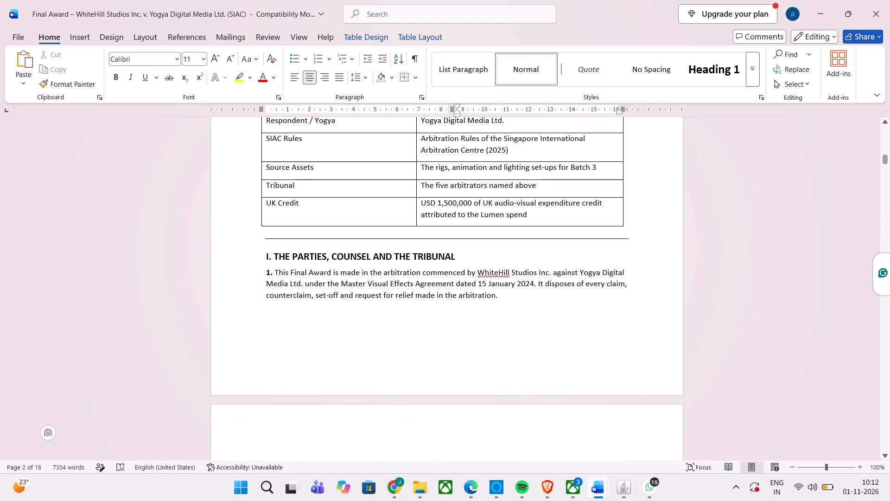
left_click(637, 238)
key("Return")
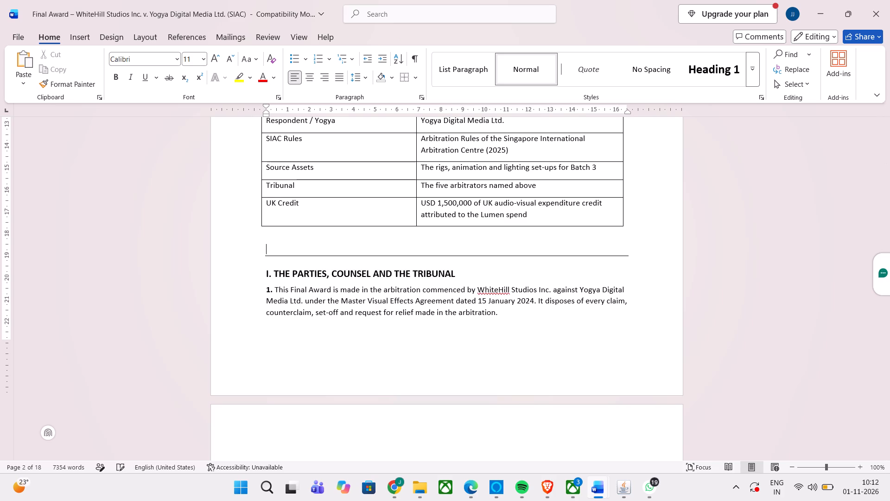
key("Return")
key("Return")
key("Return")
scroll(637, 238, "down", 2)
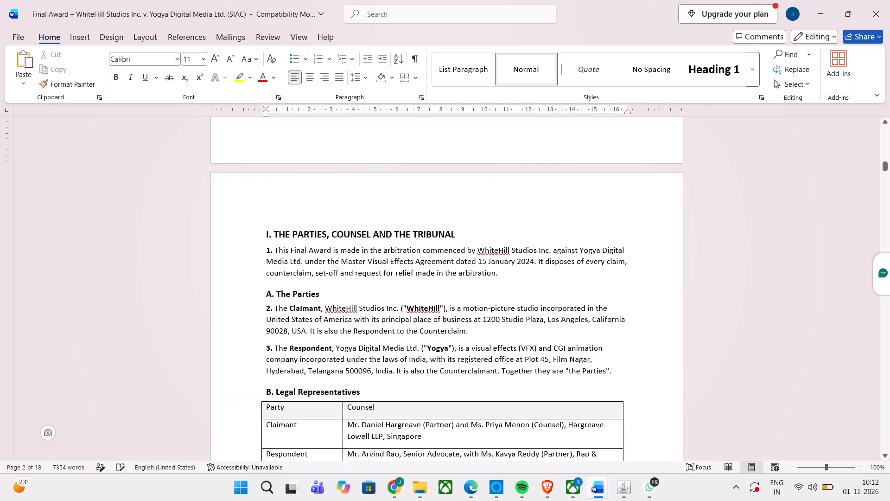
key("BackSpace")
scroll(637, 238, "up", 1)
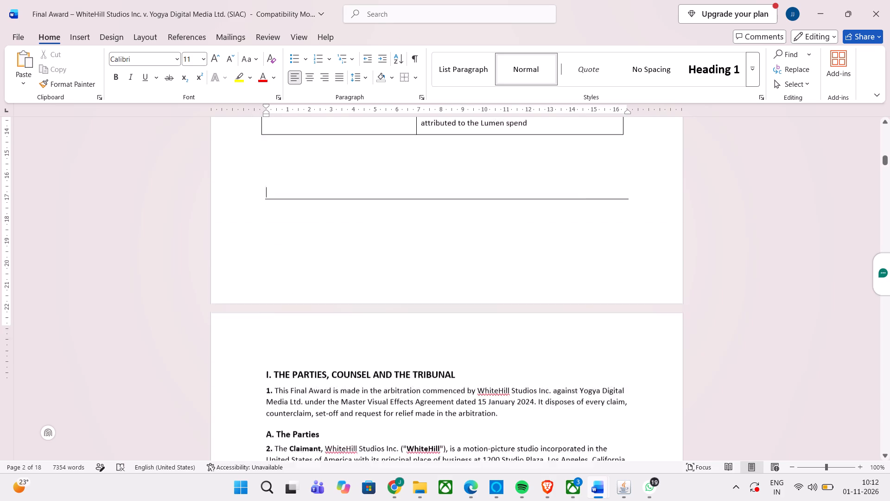
Delete the front matter from the Final Award title through the divider after the Defined Terms table, so the document starts at Section I.
scroll(637, 238, "up", 9)
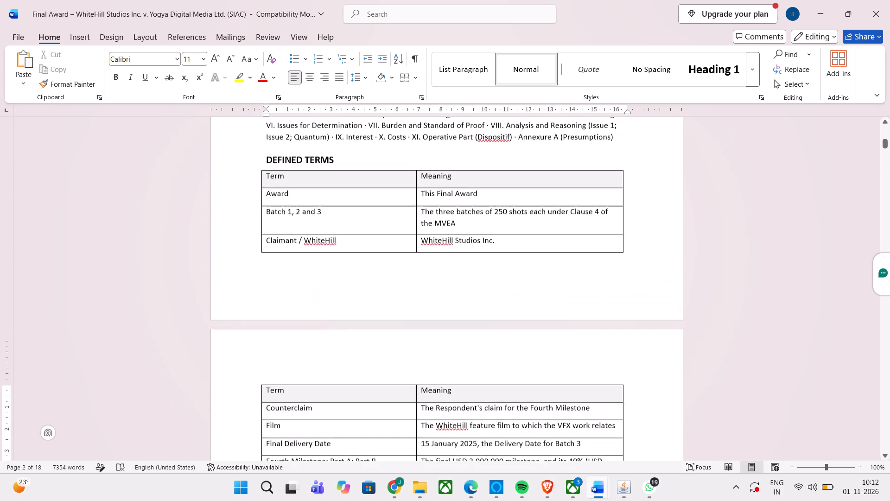
scroll(637, 238, "up", 9)
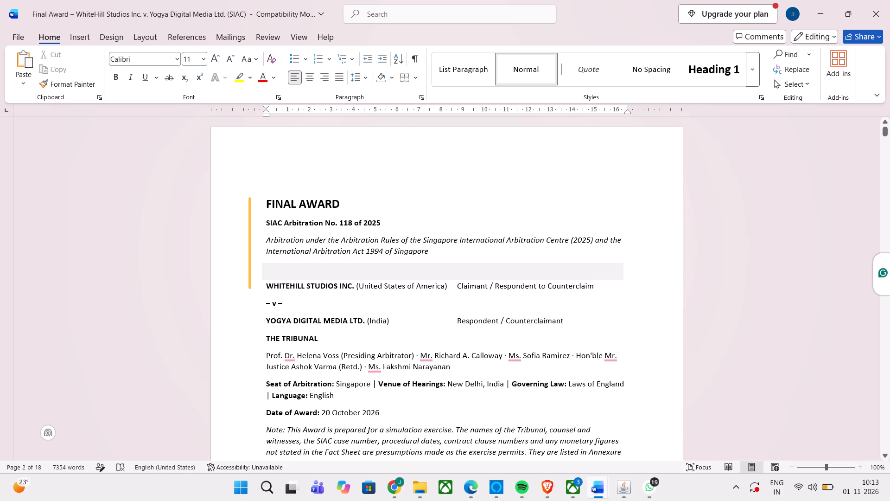
left_click_drag(262, 186, 473, 407)
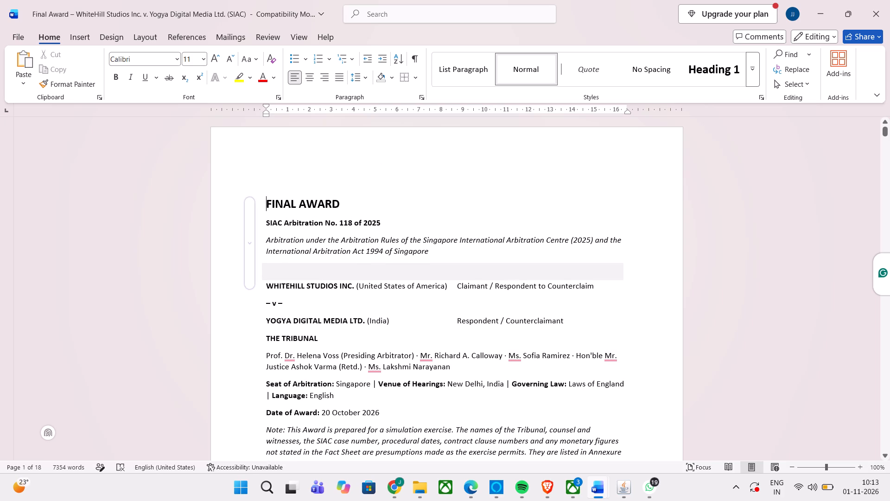
left_click_drag(473, 407, 485, 481)
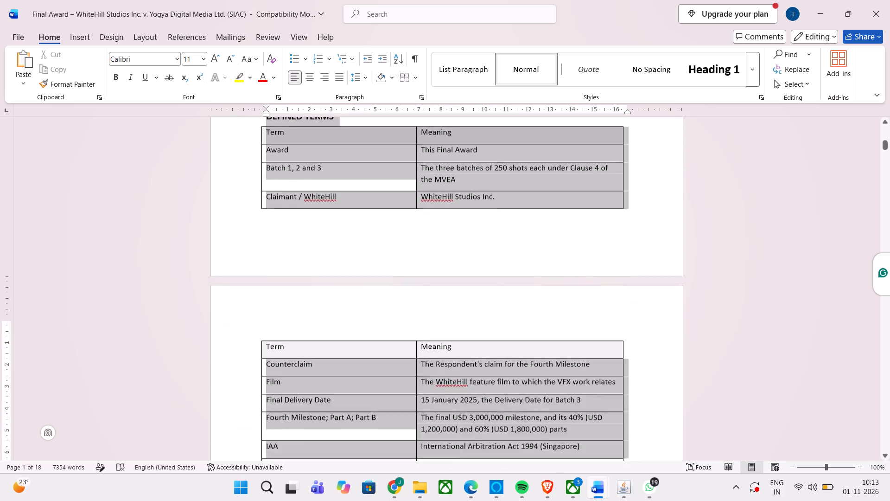
left_click_drag(485, 481, 488, 385)
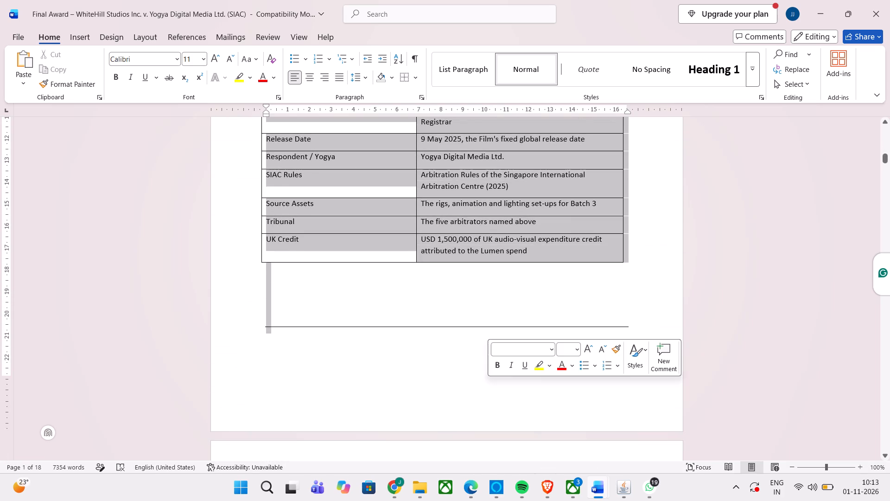
key("Delete")
scroll(488, 385, "up", 7)
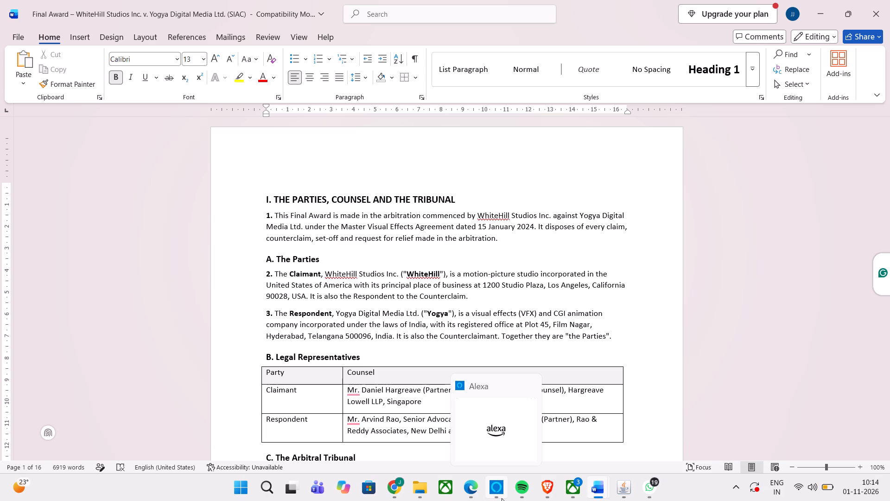
scroll(452, 297, "down", 3)
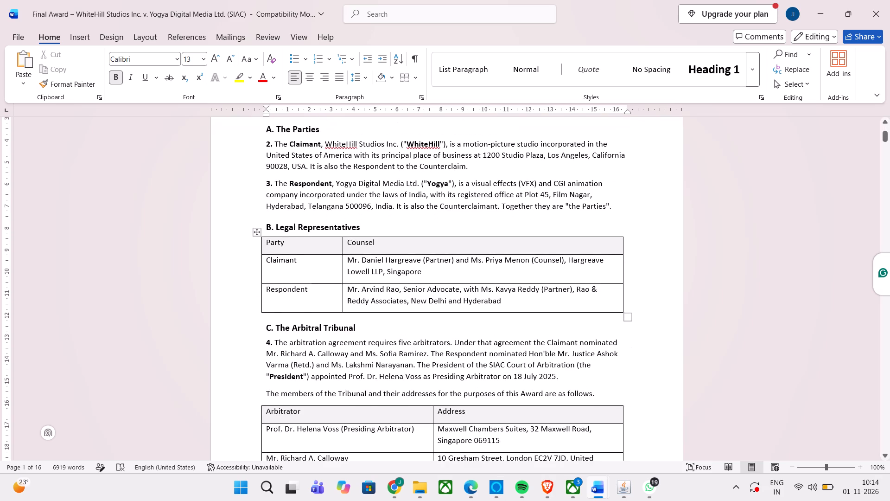
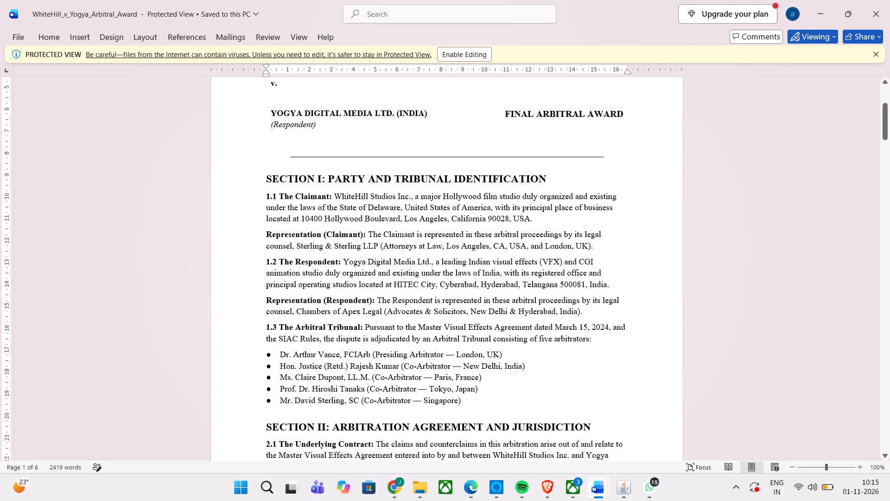
Examine the WhiteHill v. Yogya award's title page, party and tribunal identification, and arbitration agreement sections, and return to the document's start.
scroll(576, 340, "down", 1)
scroll(576, 340, "up", 2)
scroll(576, 340, "down", 1)
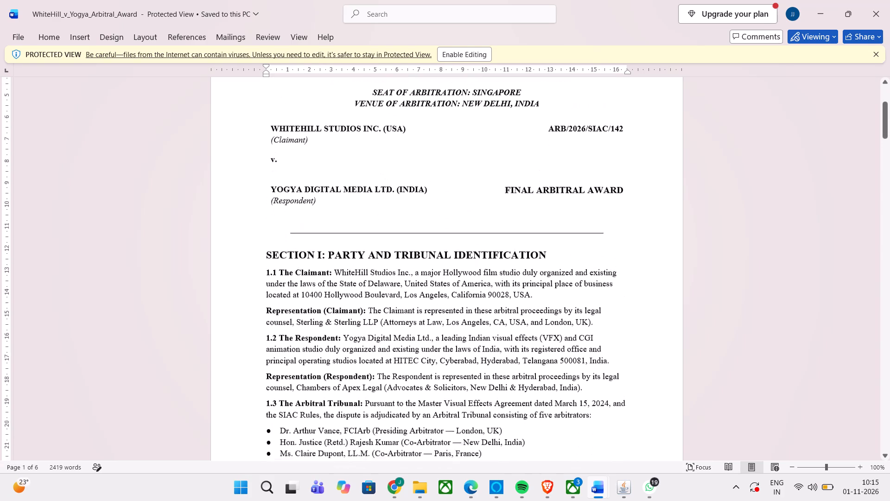
scroll(576, 340, "down", 4)
scroll(576, 340, "up", 1)
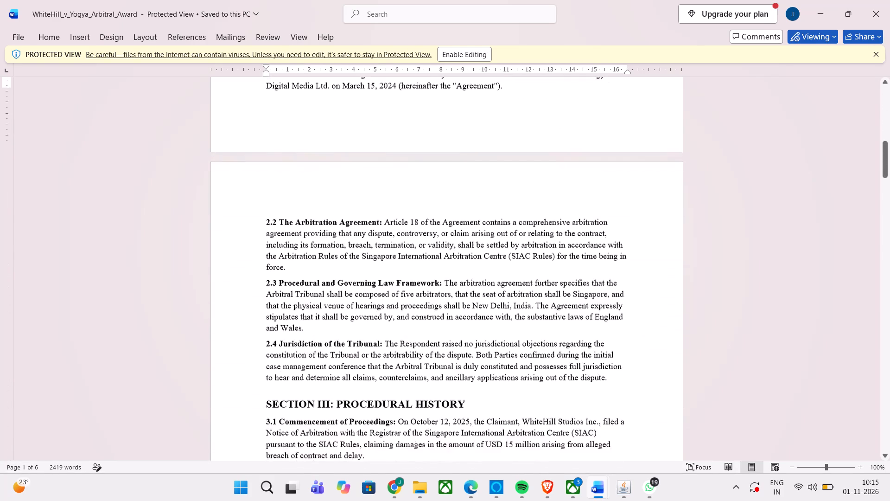
scroll(576, 340, "up", 1)
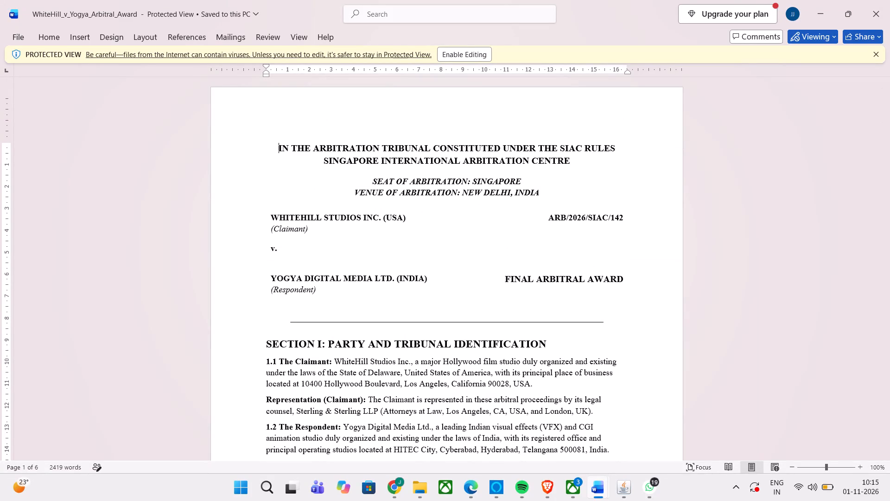
Copy the title block, from the tribunal heading through the parties table, from WhiteHill_v_Yogya_Arbitral_Award and close that document.
left_click_drag(275, 148, 299, 139)
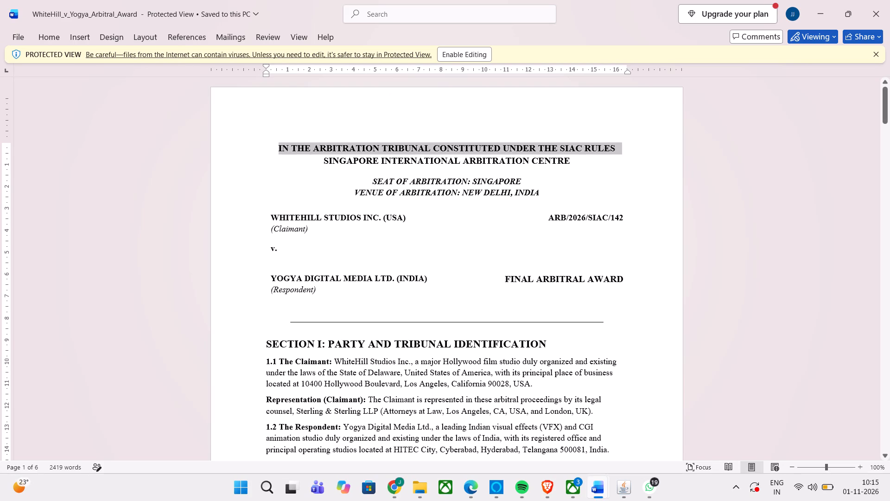
left_click_drag(299, 139, 588, 296)
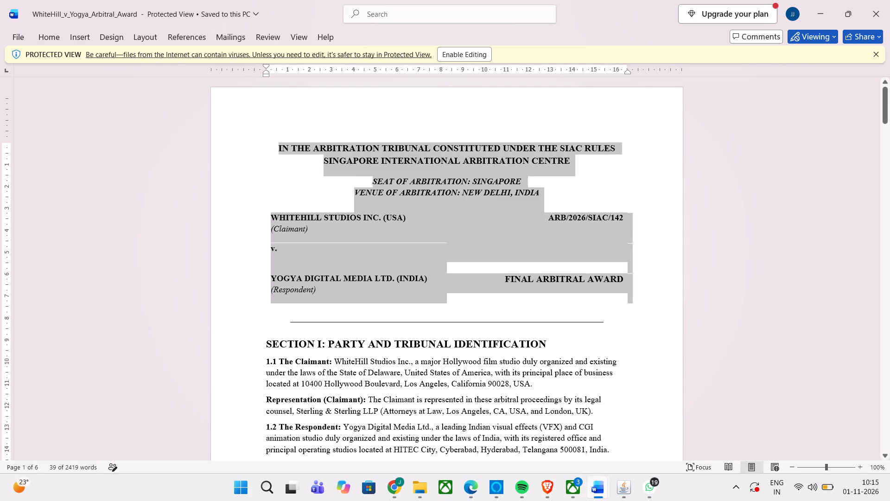
key("ctrl+c")
left_click(881, 8)
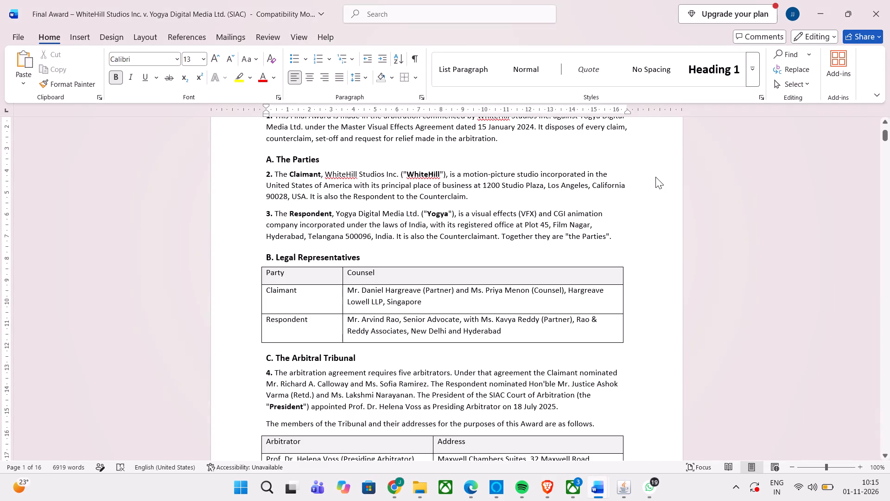
Format the whole Final Award as justified Times New Roman, size 12, with 1.5 line spacing.
scroll(655, 177, "up", 8)
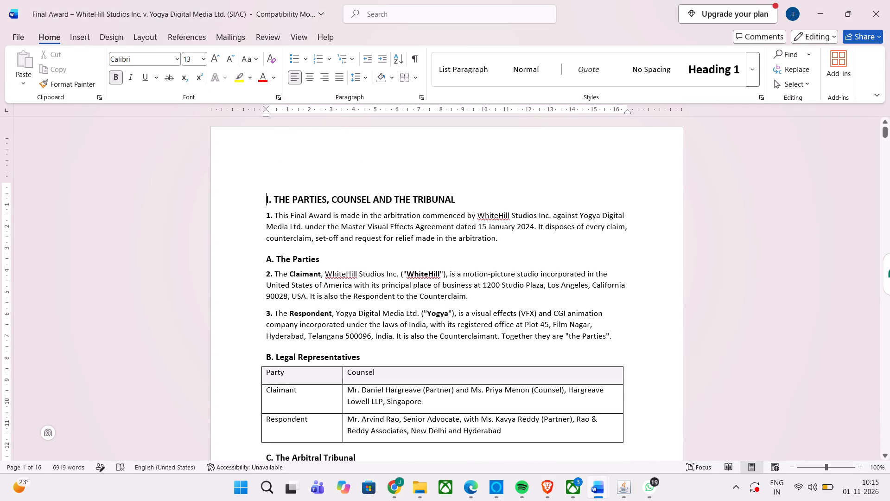
key("ctrl+a")
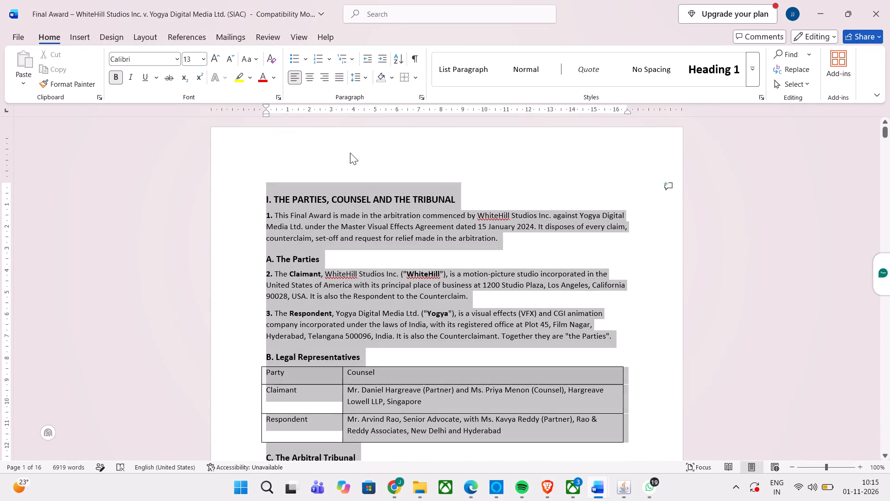
key("ctrl+j")
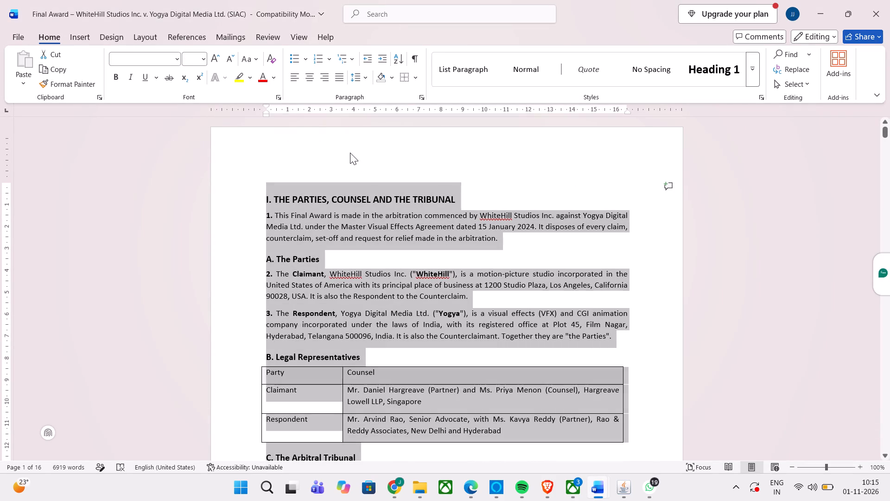
left_click(177, 56)
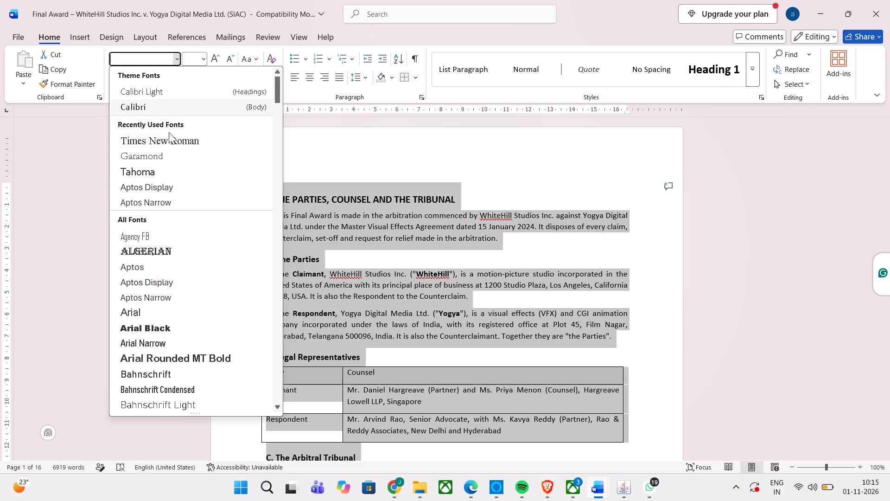
left_click(164, 142)
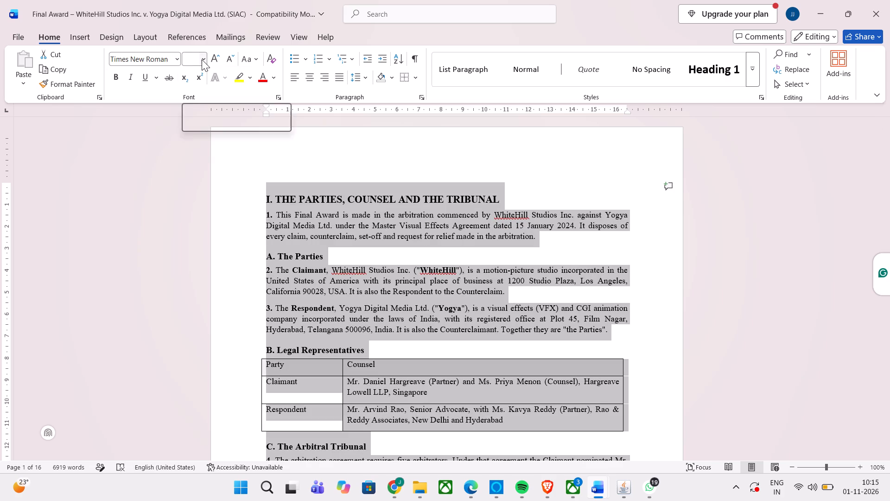
left_click(202, 59)
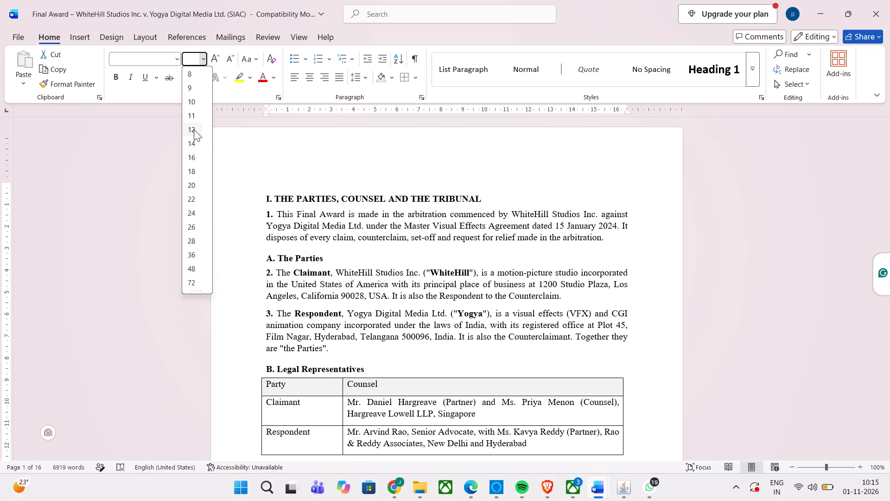
left_click(194, 129)
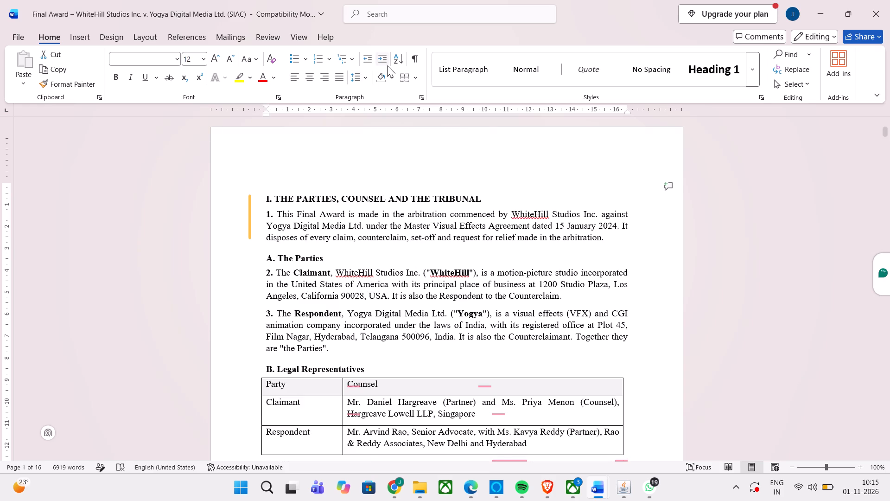
left_click(367, 75)
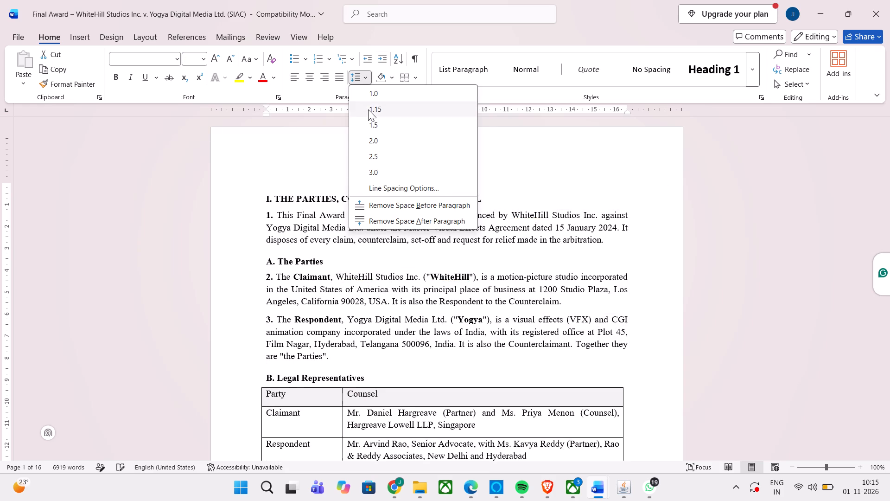
left_click(369, 120)
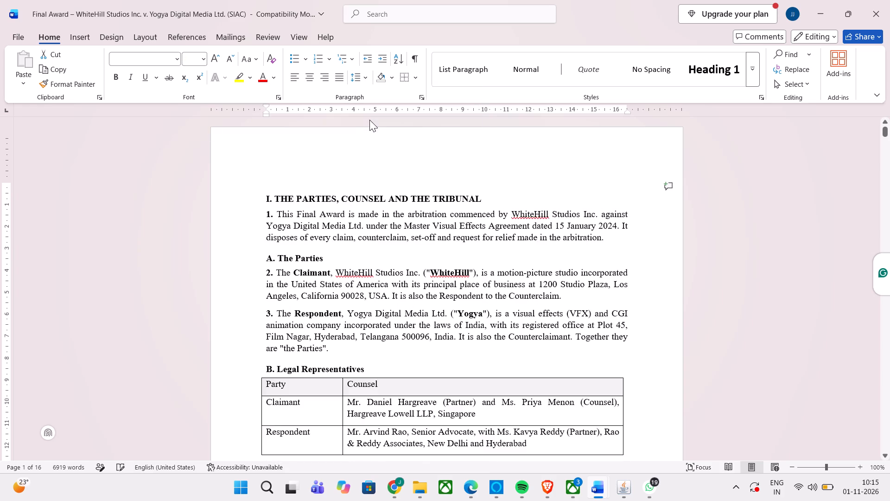
left_click(462, 146)
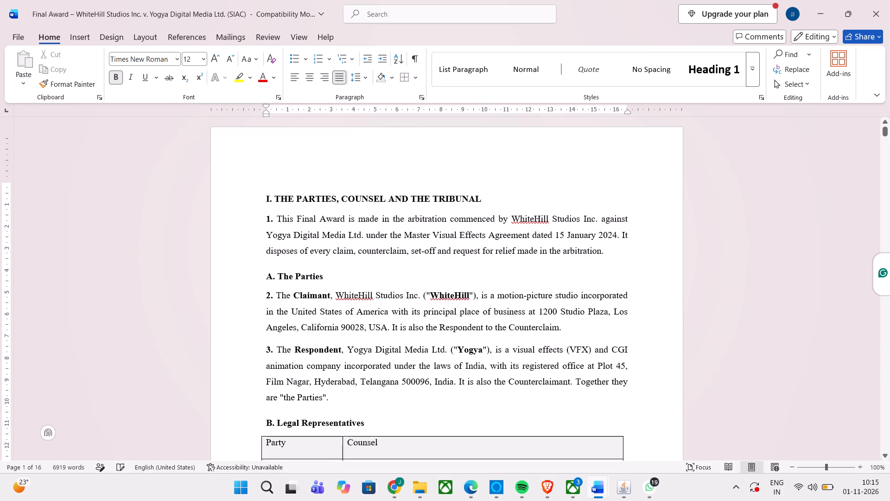
left_click(483, 151)
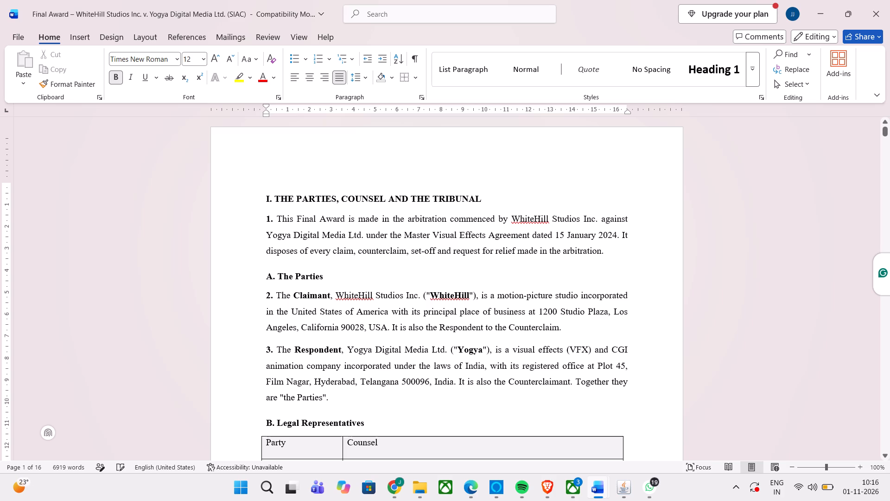
Insert 20 blank lines above the heading "I. THE PARTIES, COUNSEL AND THE TRIBUNAL" to make room on the first page.
left_click(308, 163)
scroll(308, 163, "up", 3)
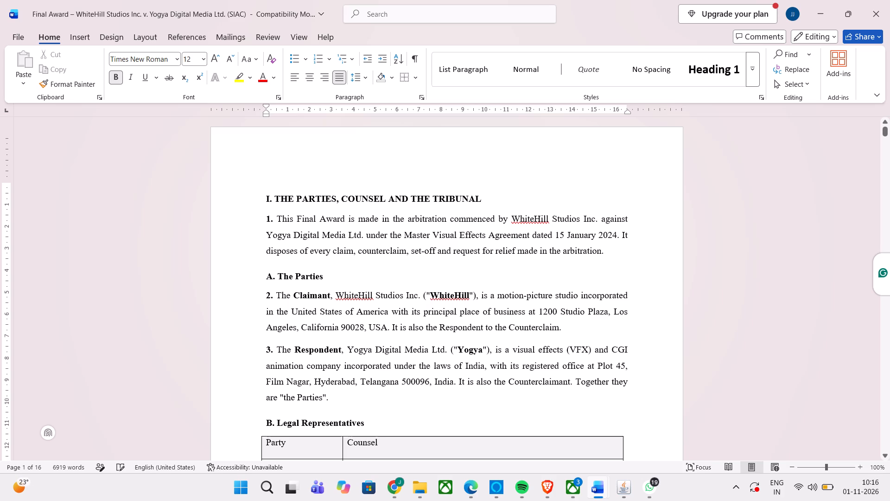
left_click(257, 198)
left_click(257, 197)
left_click(270, 184)
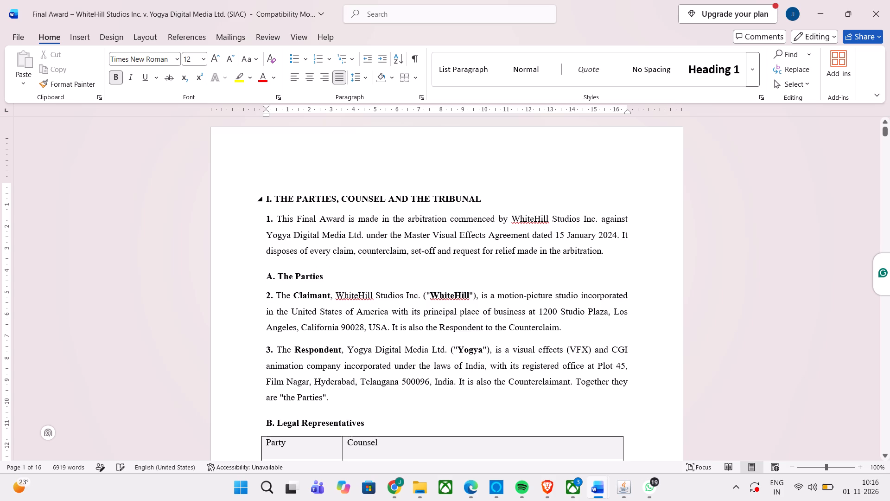
left_click(261, 184)
key("Return")
key("Return")
key("Return")
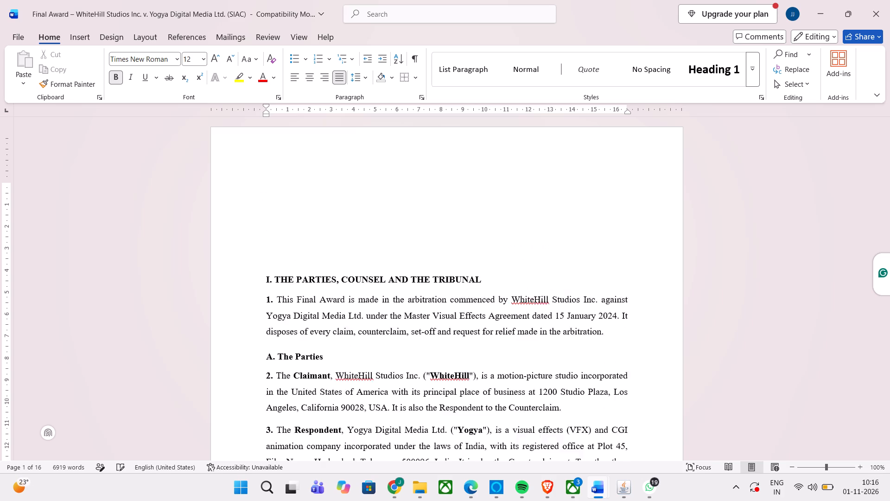
key("Return")
key("Return")
key("Return")
key("Return")
key("Return")
key("Return")
key("Return")
key("Return")
scroll(261, 184, "down", 2)
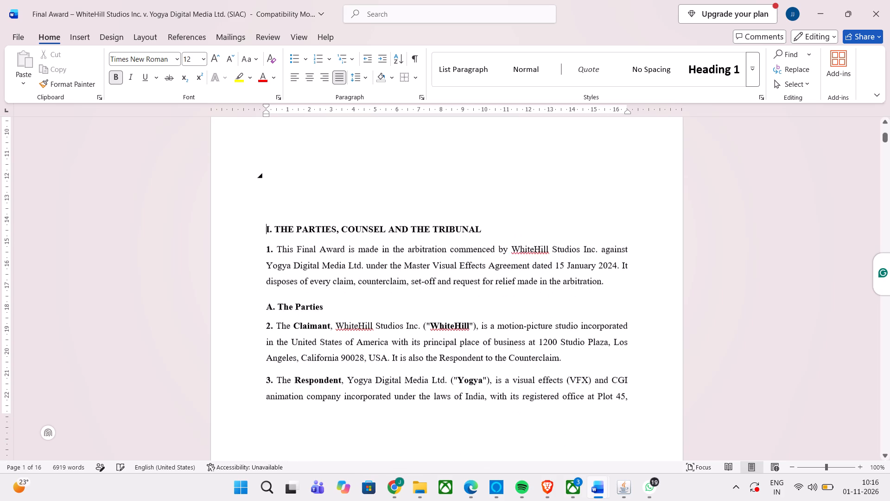
scroll(261, 184, "down", 2)
key("Return")
key("Return")
key("Return")
key("Return")
key("Return")
key("Return")
key("Return")
key("Return")
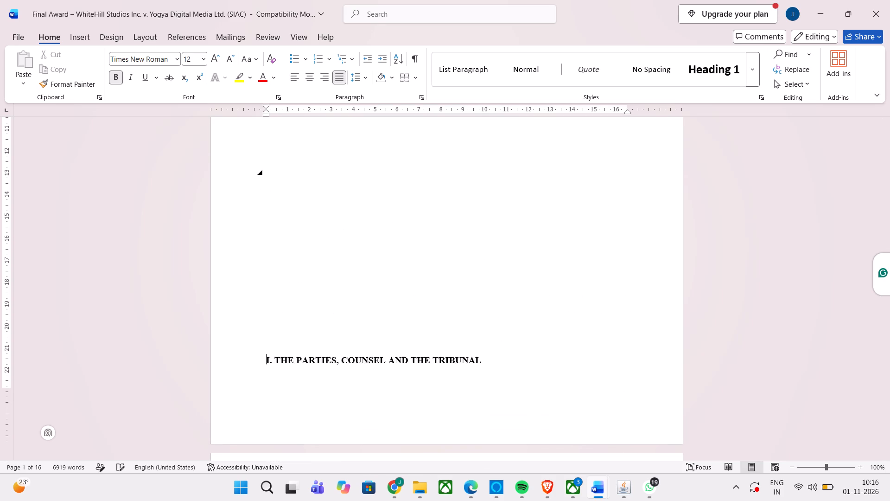
key("Return")
Paste the copied SIAC title block with the parties table at the top of the first page.
scroll(261, 184, "up", 8)
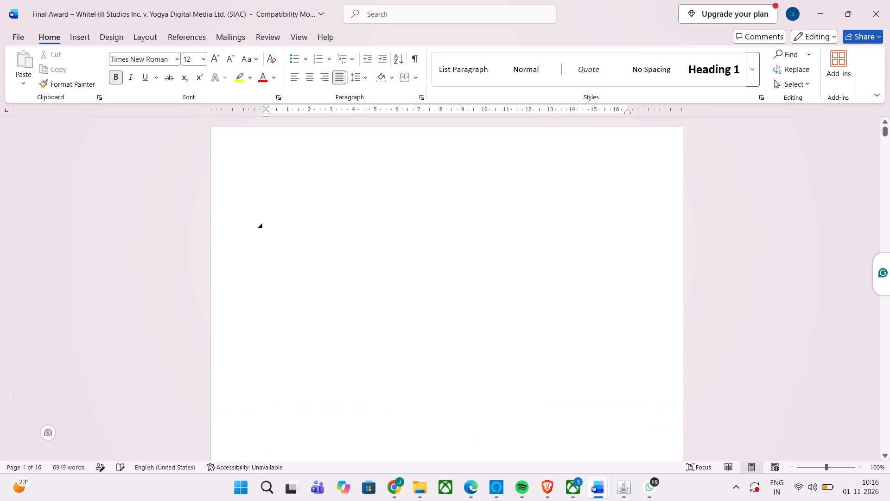
left_click(303, 180)
key("ctrl+v")
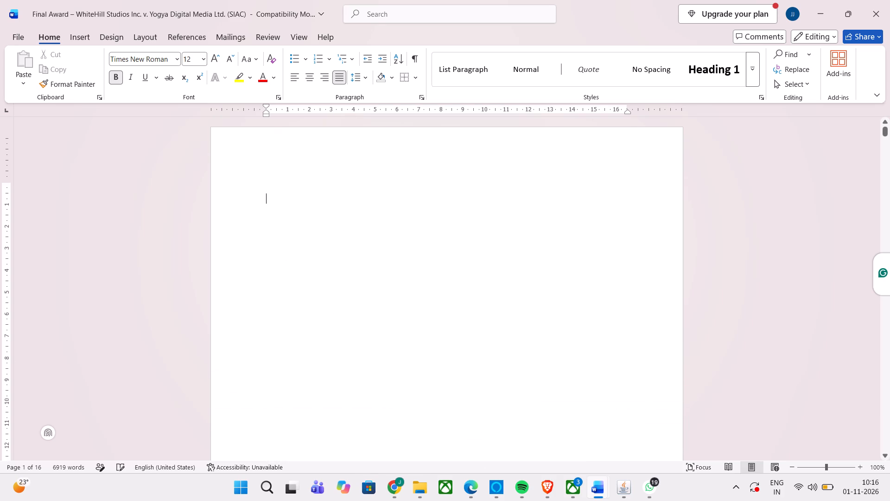
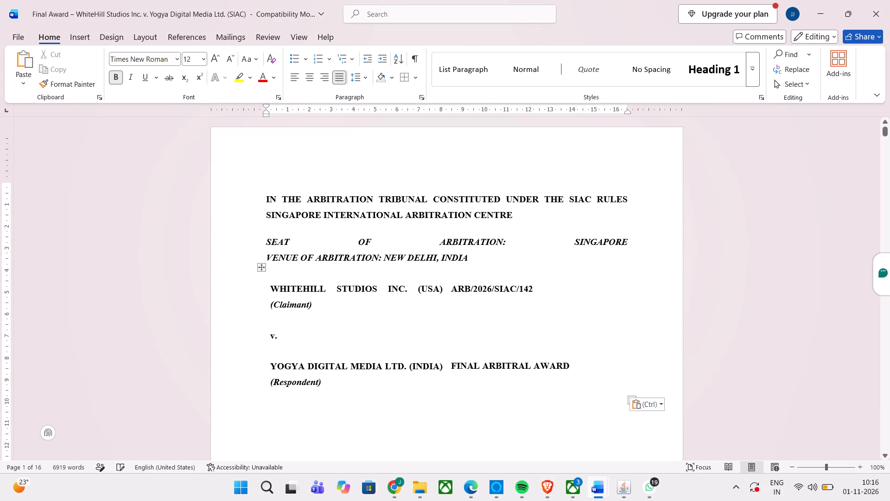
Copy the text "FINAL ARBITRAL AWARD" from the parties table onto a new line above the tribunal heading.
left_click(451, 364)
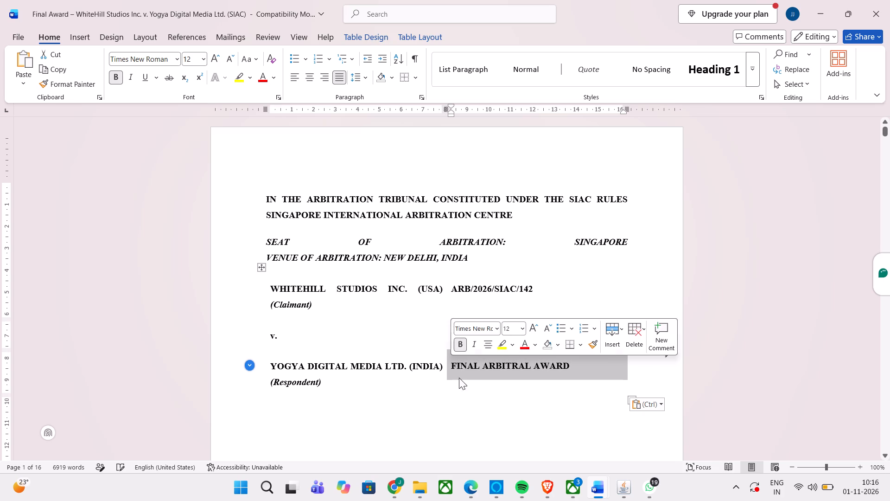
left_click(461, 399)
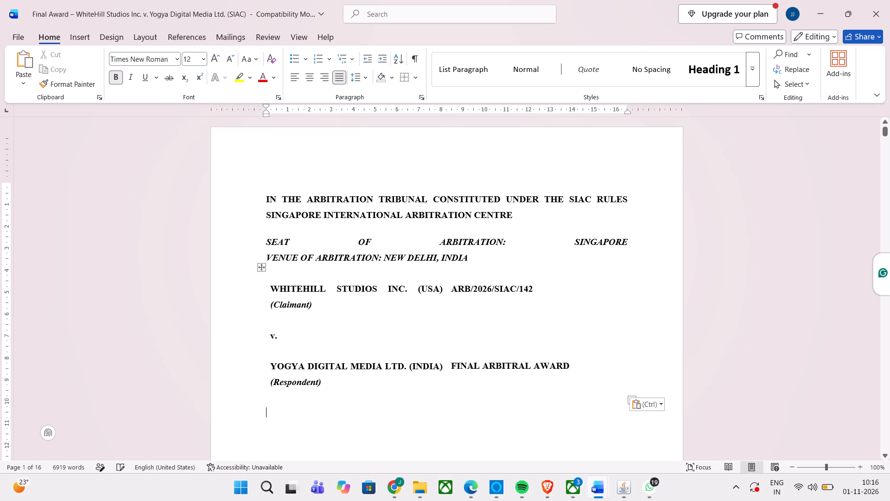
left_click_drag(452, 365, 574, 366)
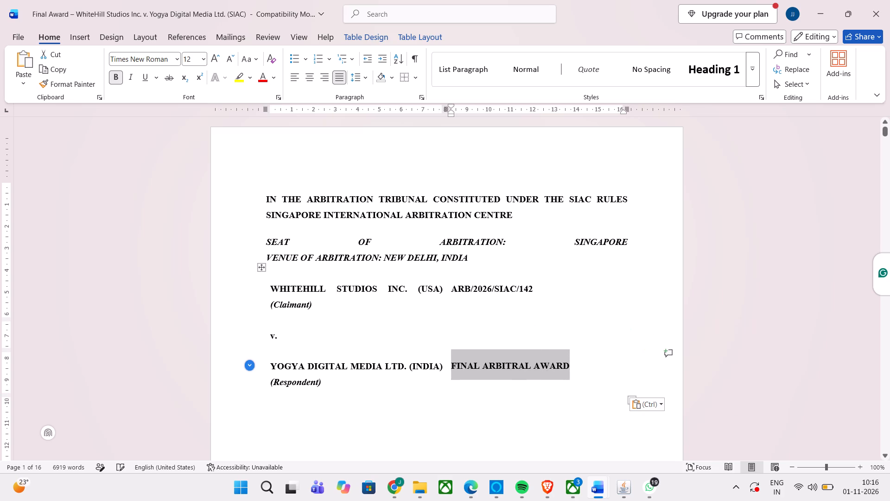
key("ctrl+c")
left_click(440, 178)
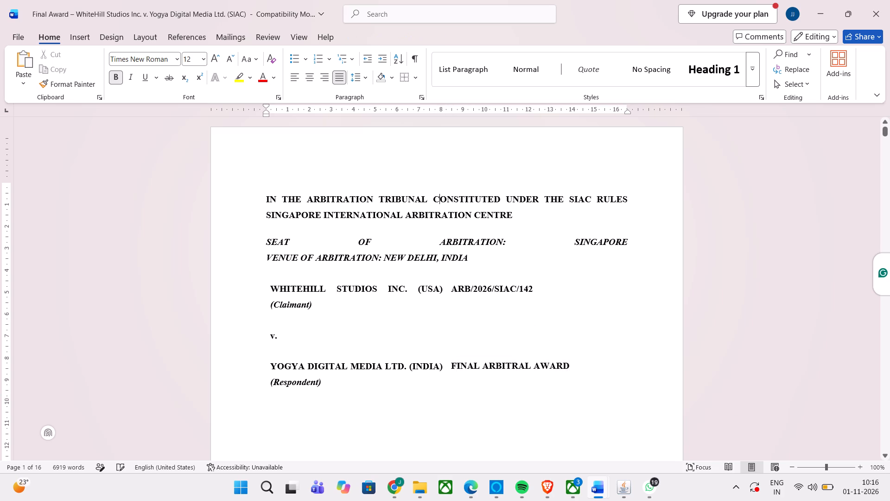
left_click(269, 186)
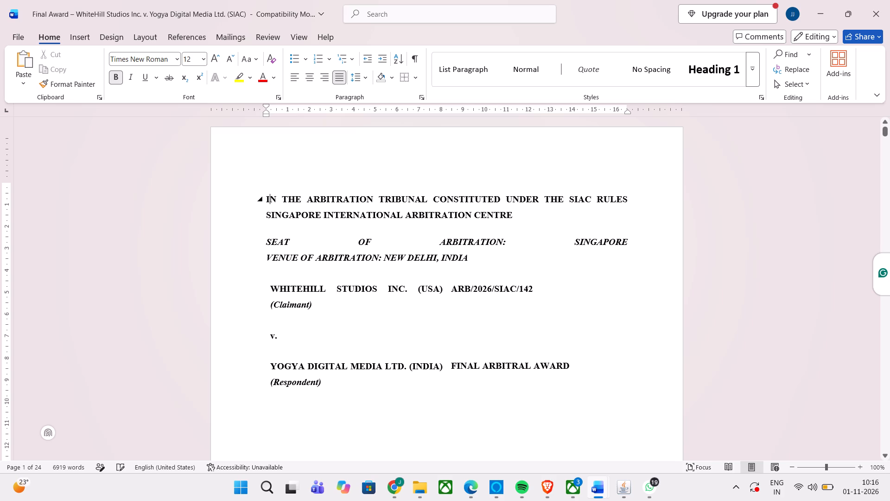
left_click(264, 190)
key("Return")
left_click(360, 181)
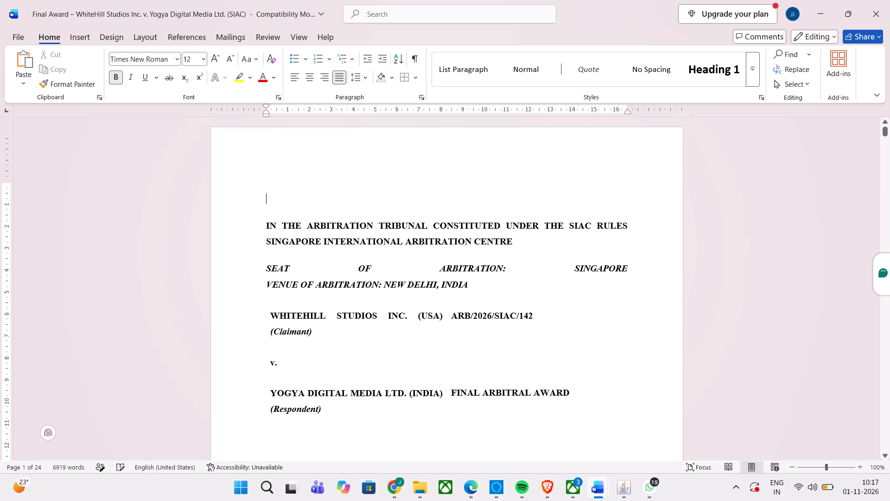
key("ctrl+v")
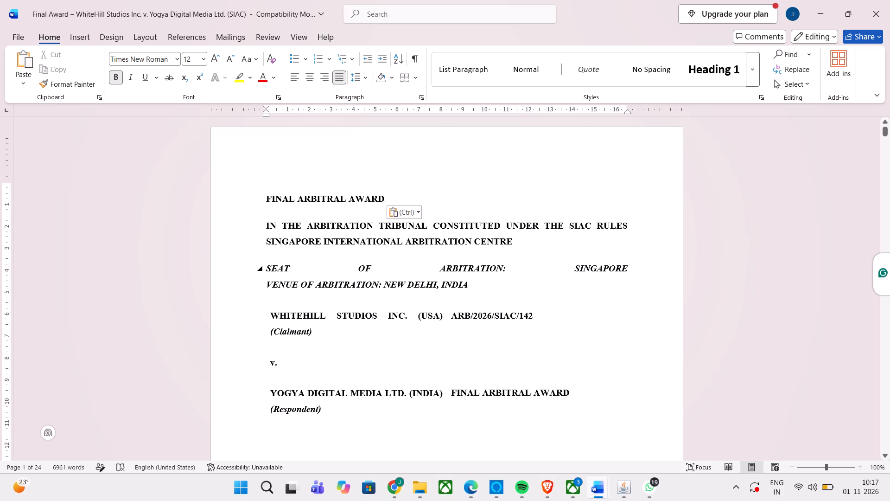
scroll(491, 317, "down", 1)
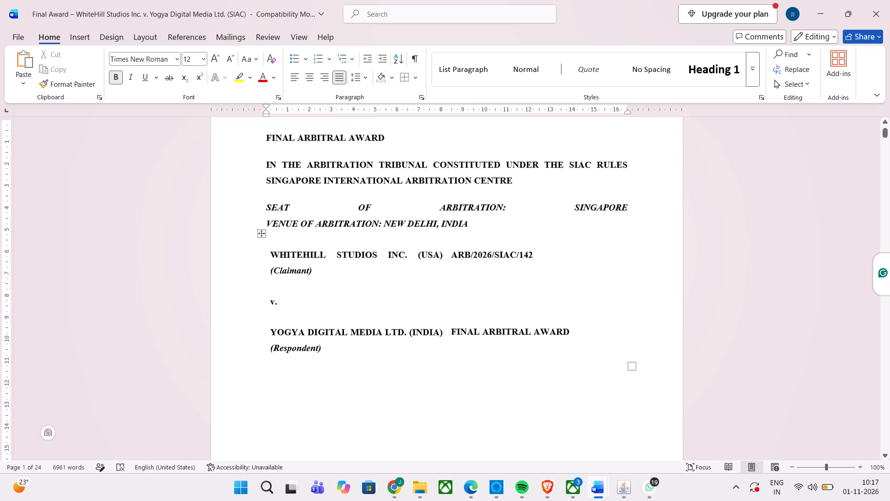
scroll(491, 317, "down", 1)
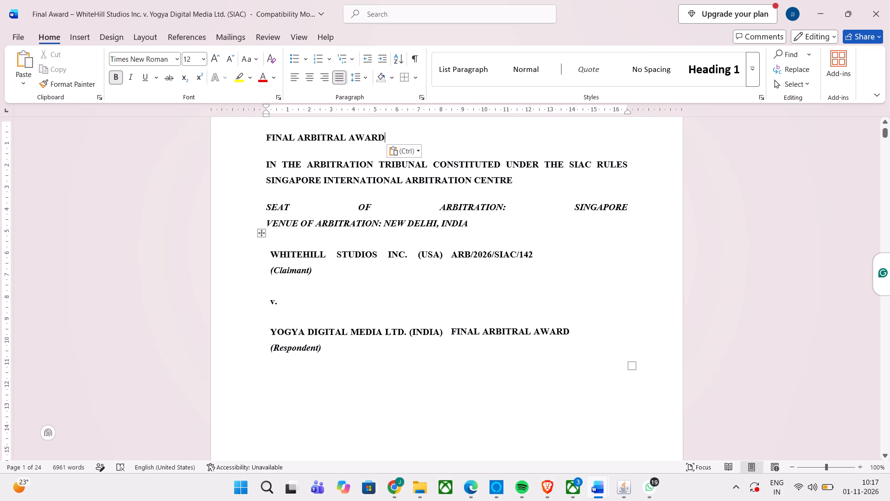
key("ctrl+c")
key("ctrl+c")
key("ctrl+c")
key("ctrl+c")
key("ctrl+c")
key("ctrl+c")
Undo the pasted title block, the added blank lines, the document formatting and the front matter deletion, back to the original "FINAL AWARD" opening.
key("ctrl+z")
key("ctrl+z")
key("ctrl+z")
key("ctrl+z")
key("ctrl+z")
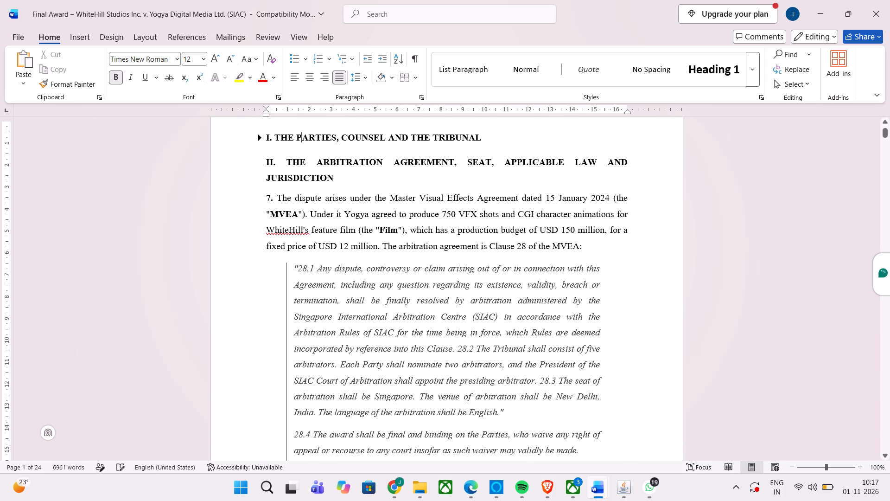
scroll(491, 317, "up", 8)
key("ctrl+z")
key("ctrl+z")
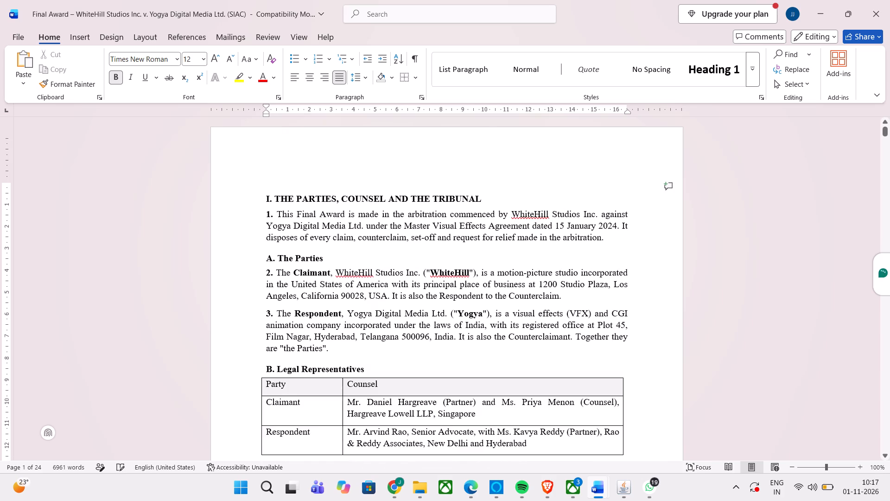
key("ctrl+z")
key("ctrl+z")
key("ctrl+z")
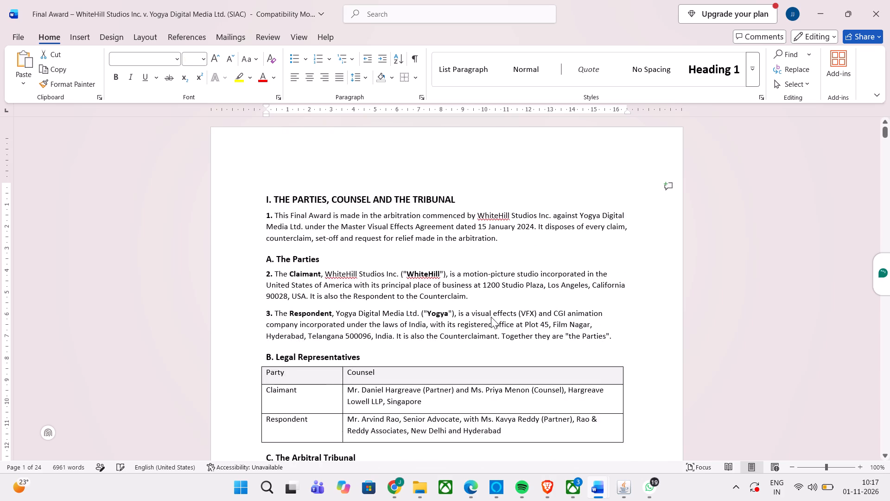
key("ctrl+z")
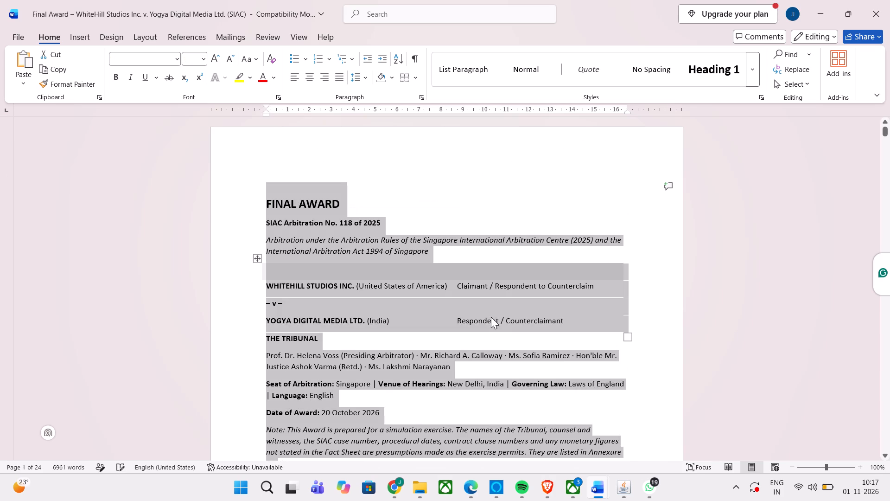
Format the whole Final Award as justified Times New Roman, size 12, with 1.15 line spacing.
left_click(547, 206)
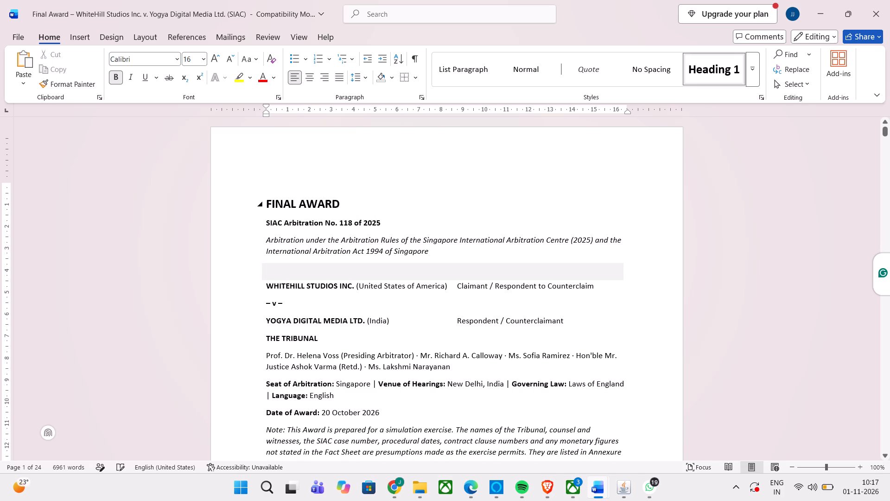
key("ctrl+a")
key("ctrl+j")
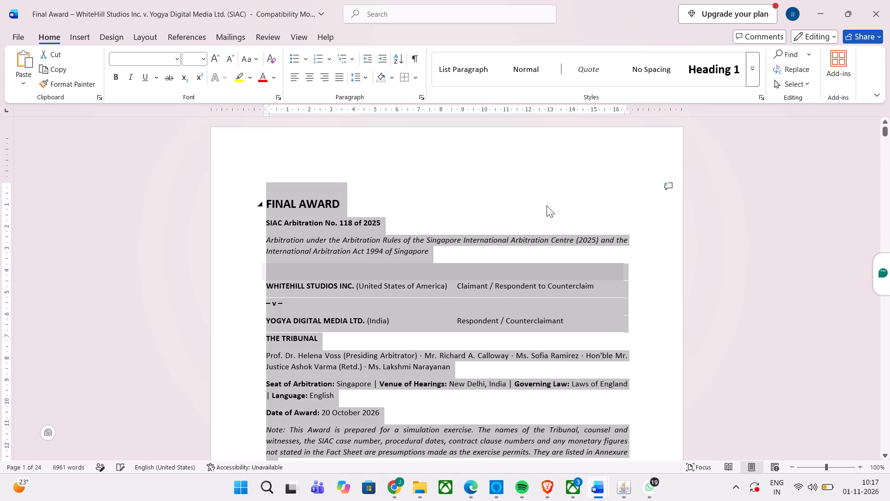
left_click(176, 61)
type("ti")
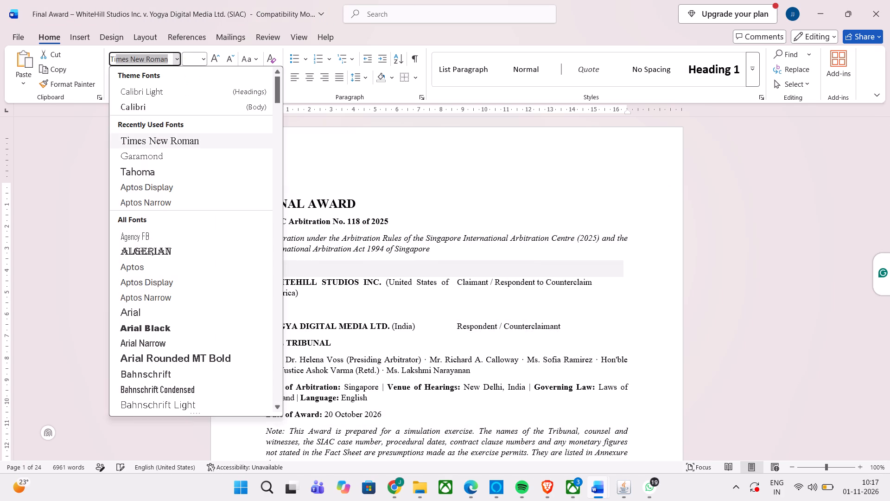
key("Return")
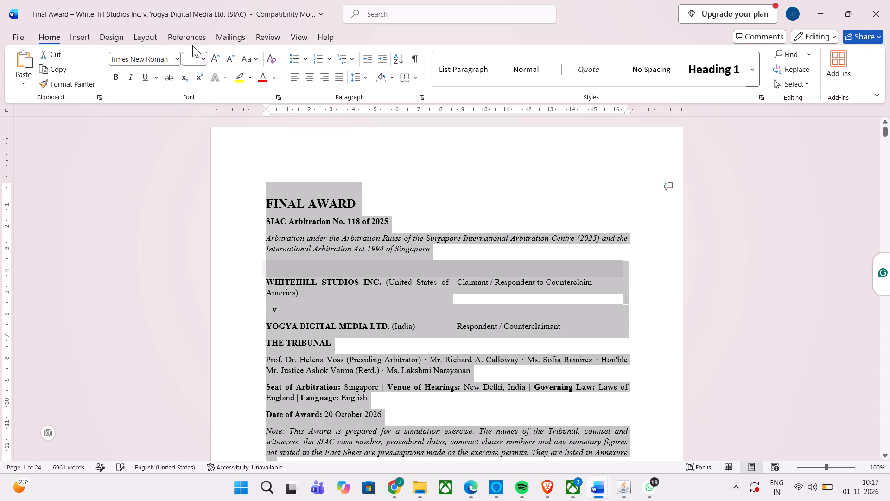
left_click(203, 53)
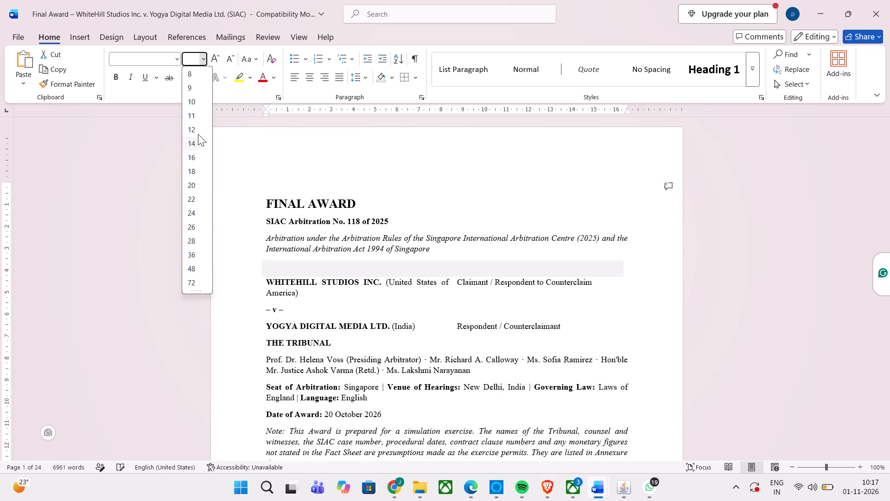
left_click(198, 130)
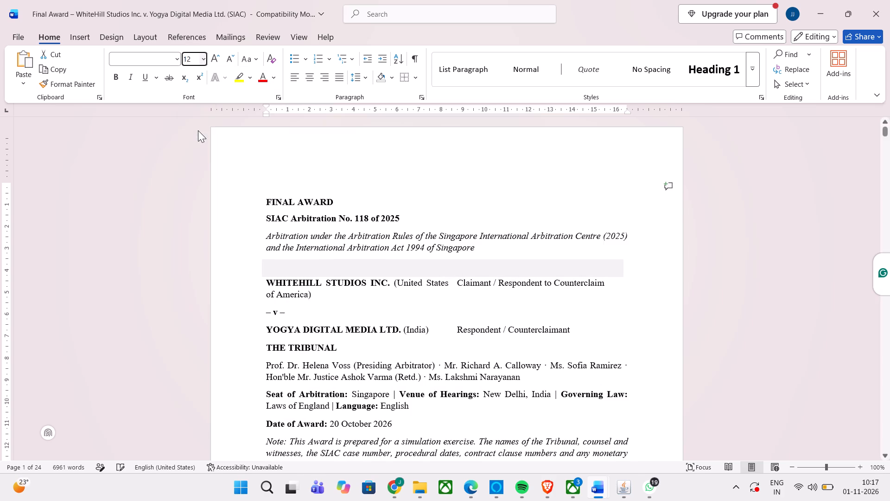
left_click(367, 83)
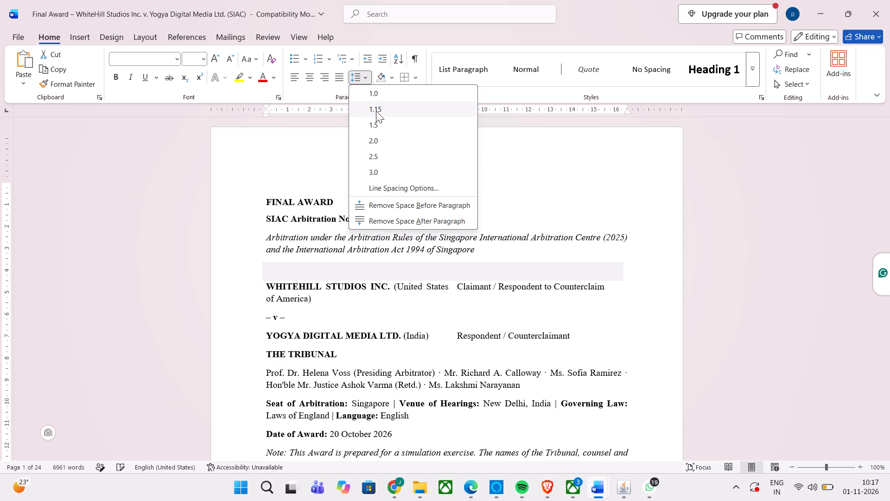
left_click(376, 111)
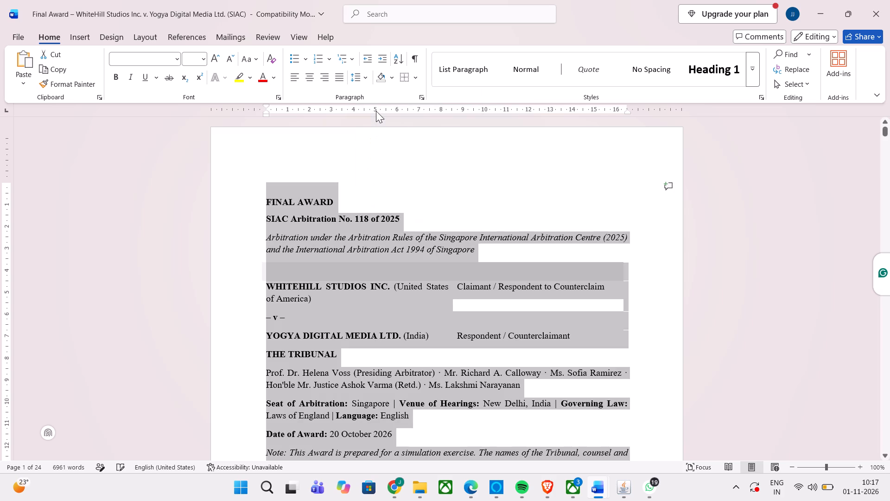
left_click(559, 188)
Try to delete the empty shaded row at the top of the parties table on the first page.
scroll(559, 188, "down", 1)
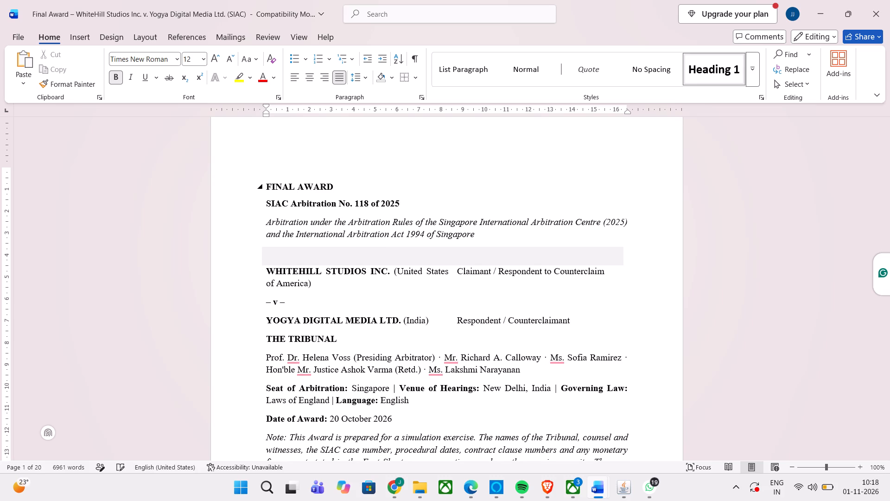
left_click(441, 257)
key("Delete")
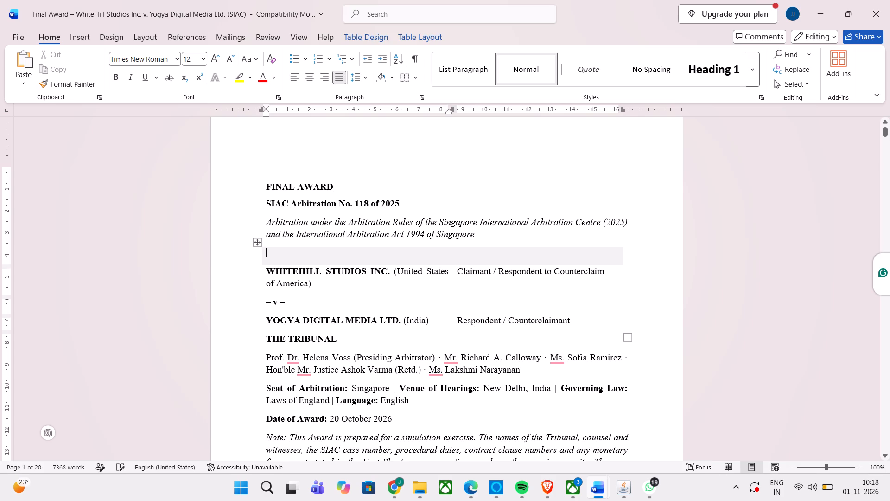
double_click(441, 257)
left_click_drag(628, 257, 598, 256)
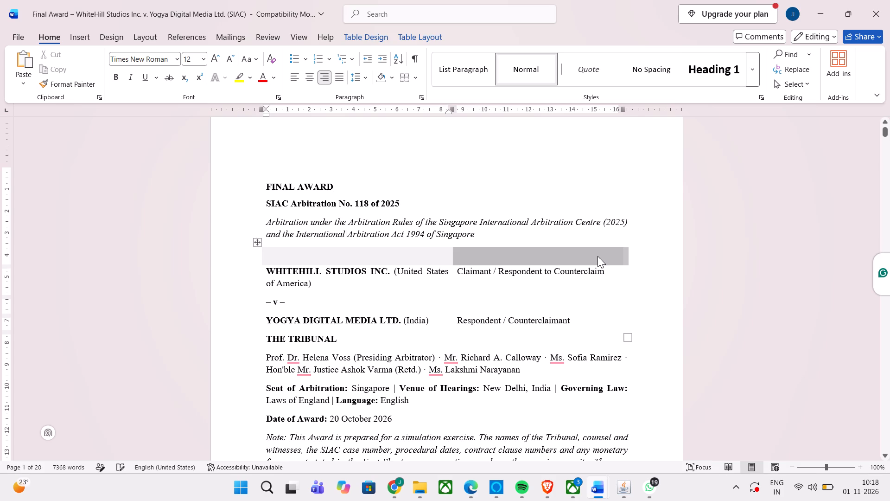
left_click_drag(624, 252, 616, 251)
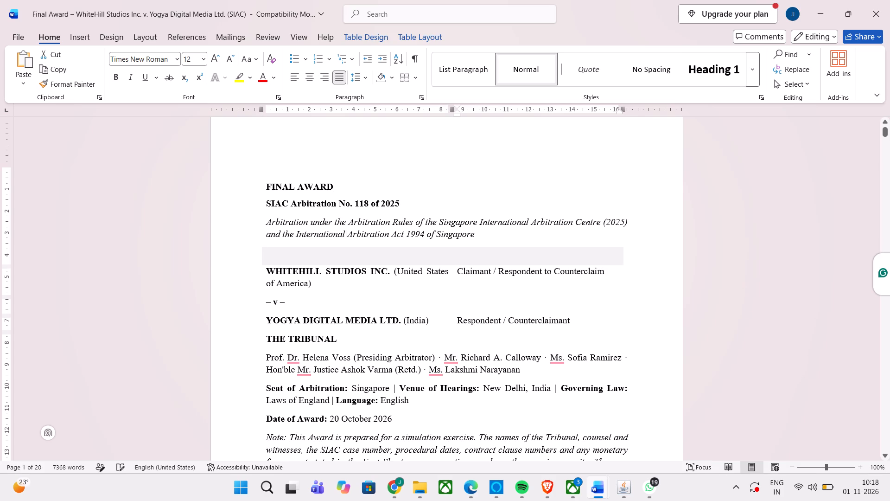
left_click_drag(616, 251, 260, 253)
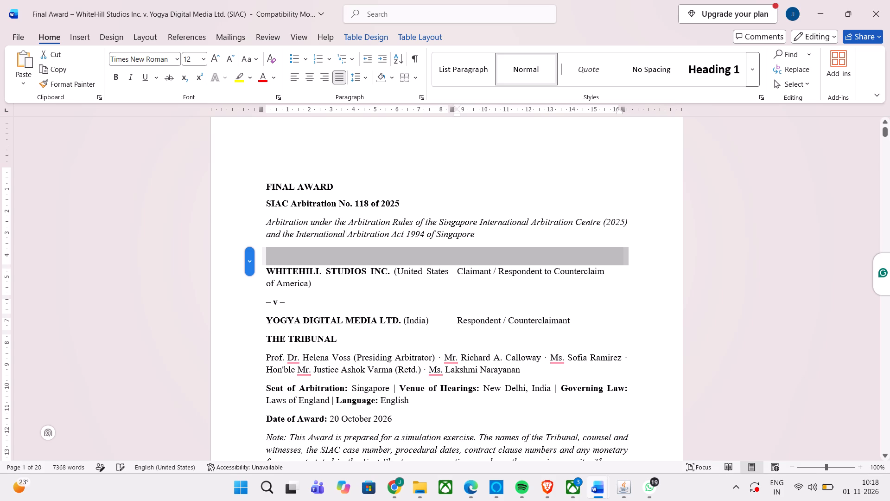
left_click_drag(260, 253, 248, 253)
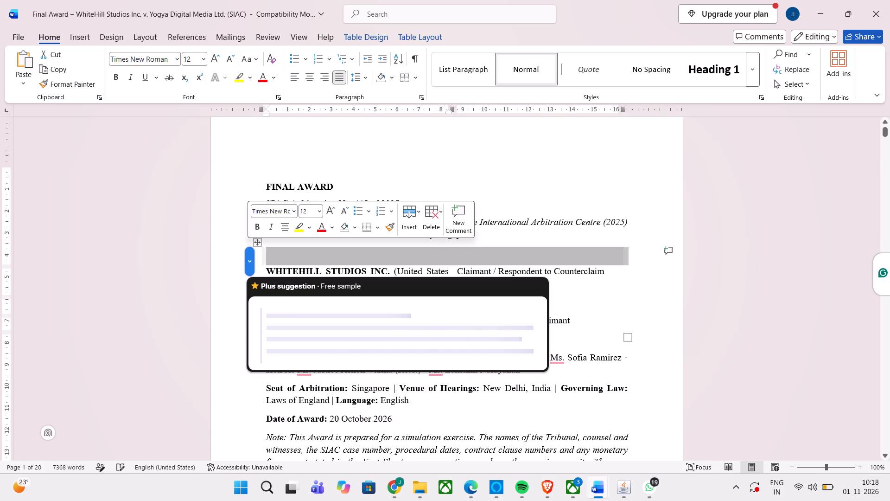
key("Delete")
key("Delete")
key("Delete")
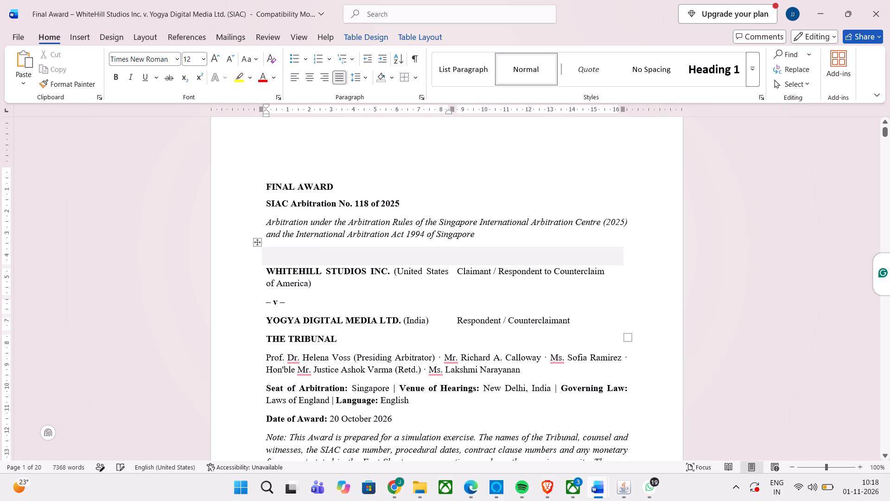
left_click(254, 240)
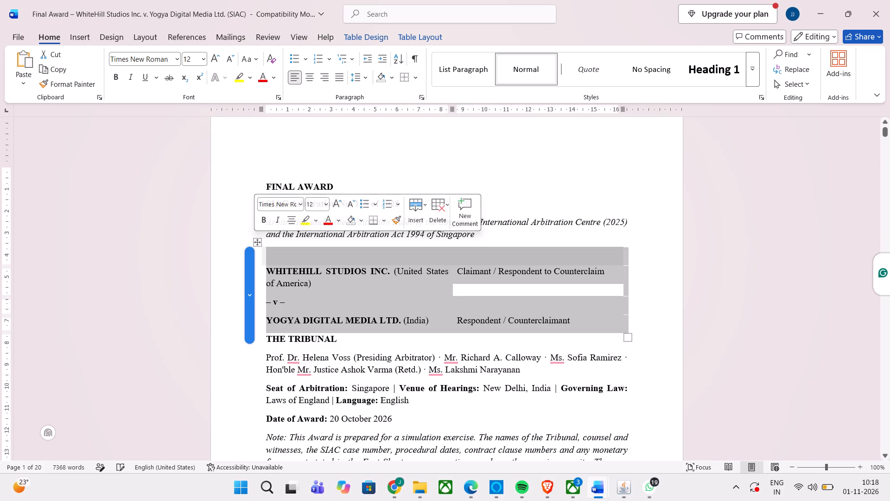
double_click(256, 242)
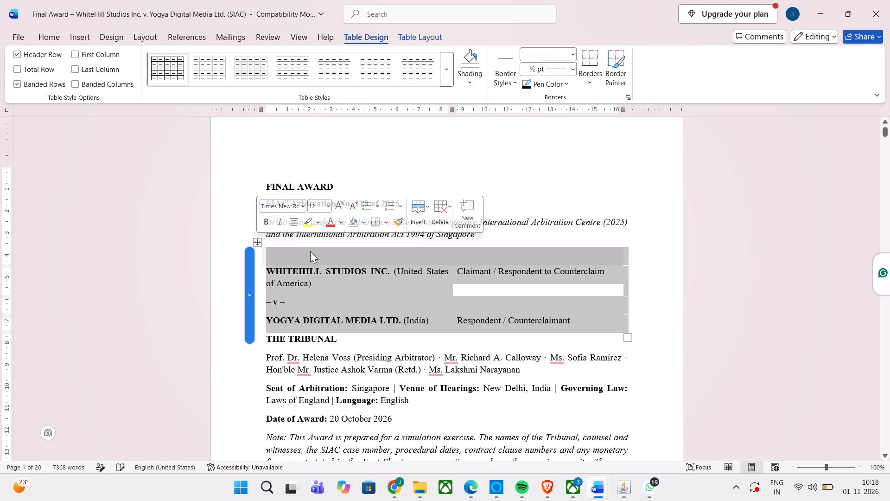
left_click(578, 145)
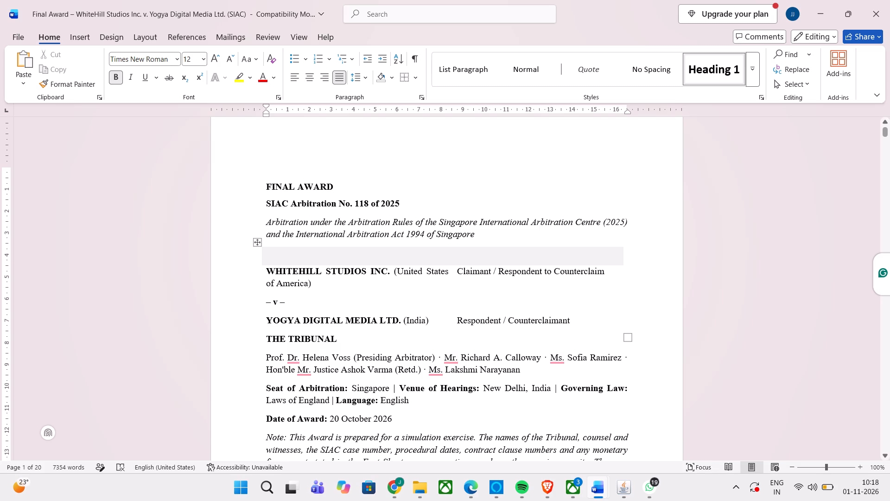
Review the formatted front matter, contents paragraph and Defined Terms table through to the start of section I.
scroll(260, 361, "down", 1)
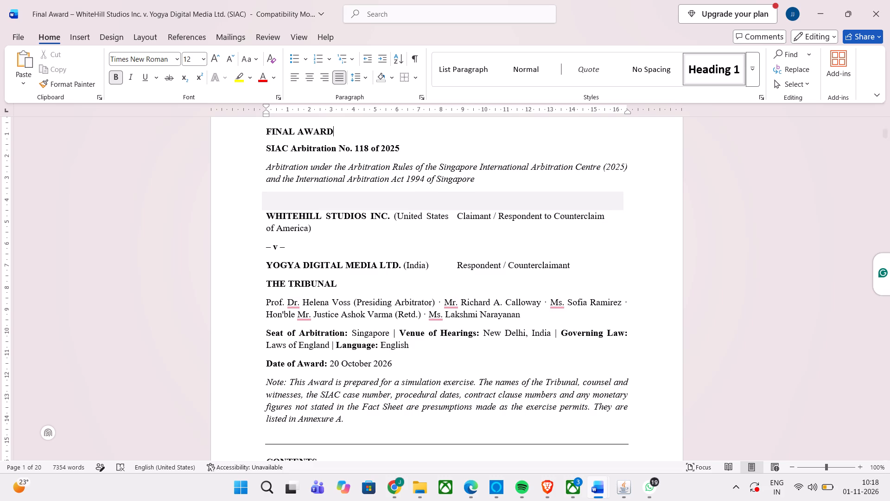
scroll(292, 356, "down", 1)
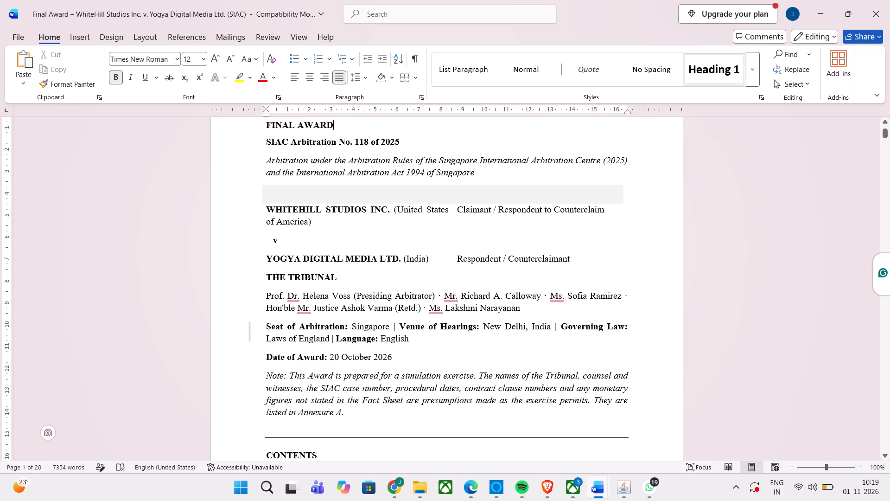
scroll(454, 341, "down", 1)
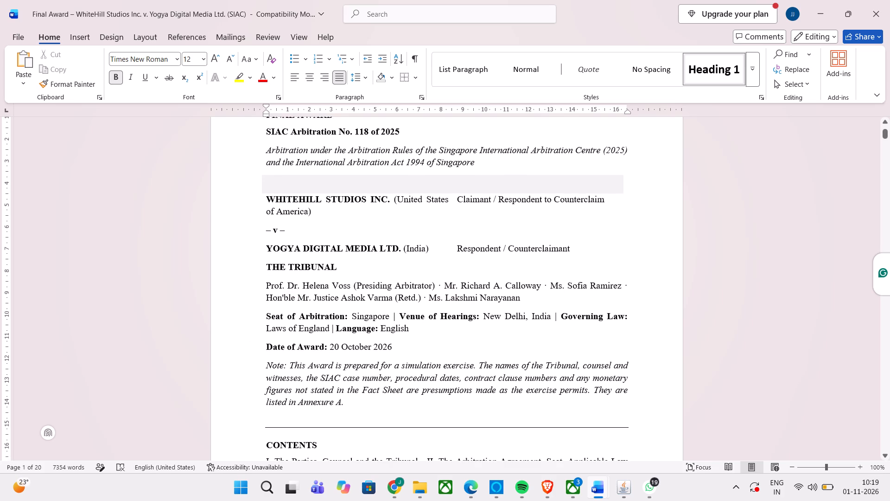
scroll(454, 341, "down", 1)
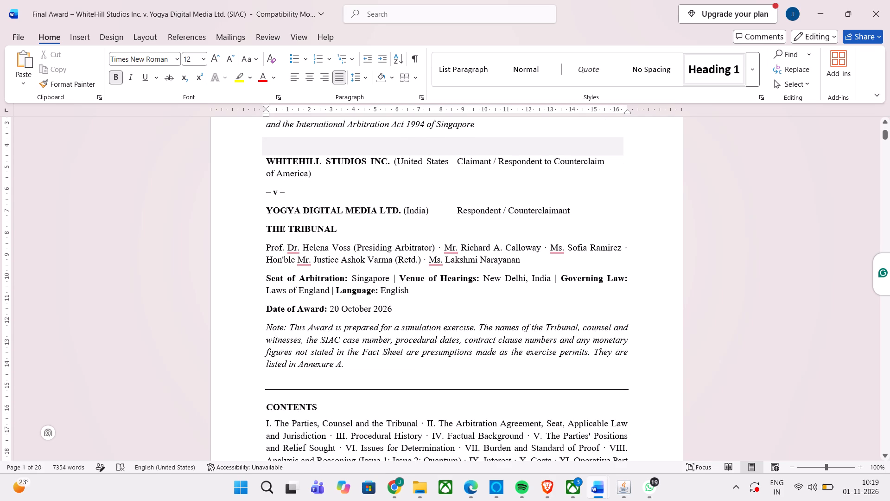
scroll(454, 341, "down", 1)
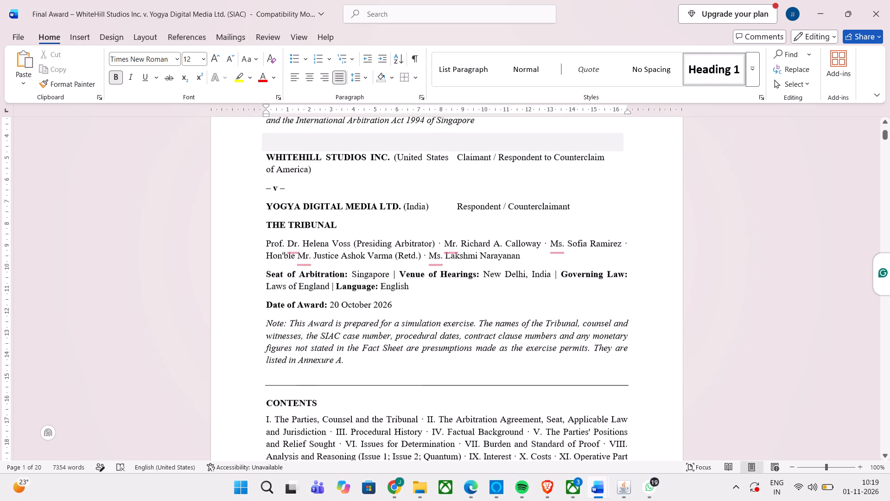
scroll(454, 341, "down", 3)
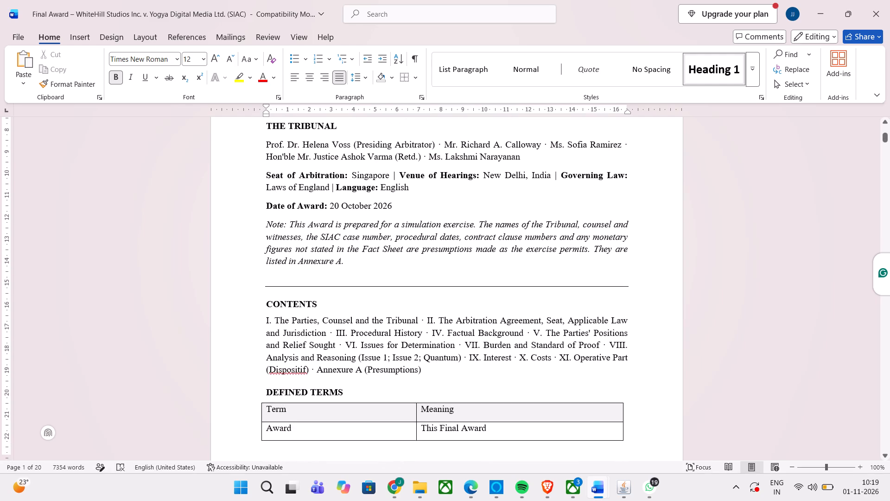
scroll(454, 341, "down", 3)
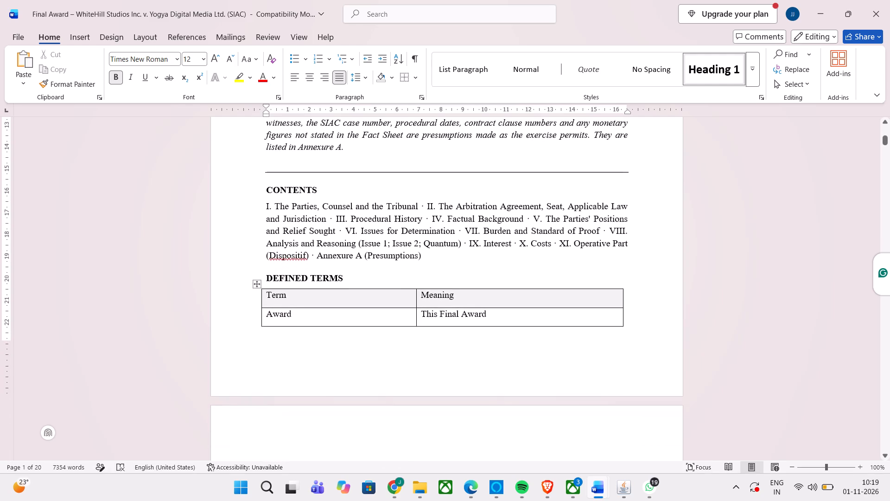
scroll(454, 341, "down", 2)
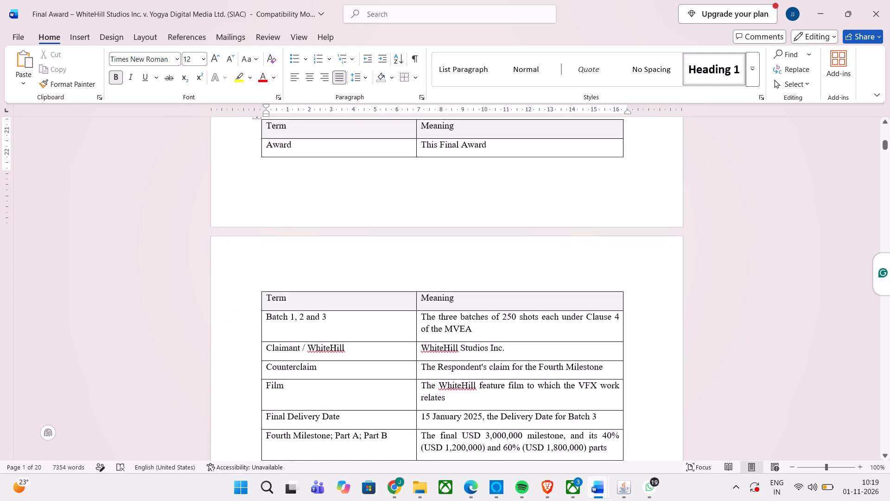
scroll(454, 341, "down", 2)
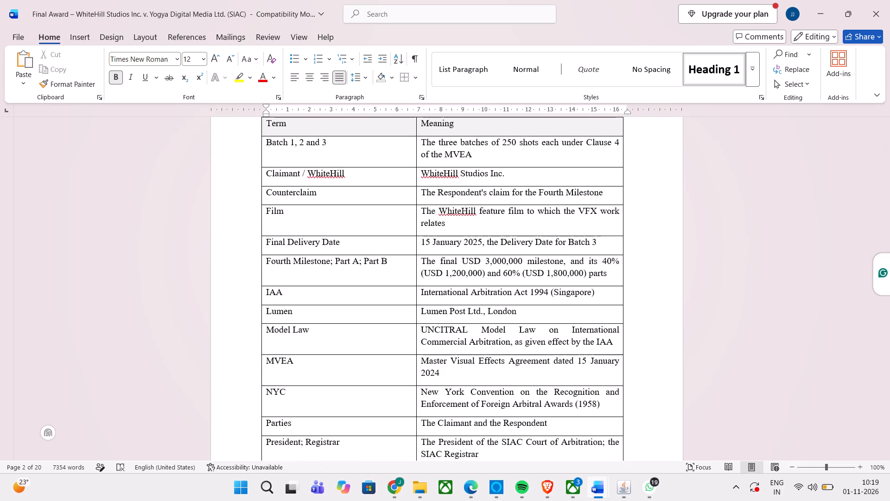
scroll(454, 341, "up", 2)
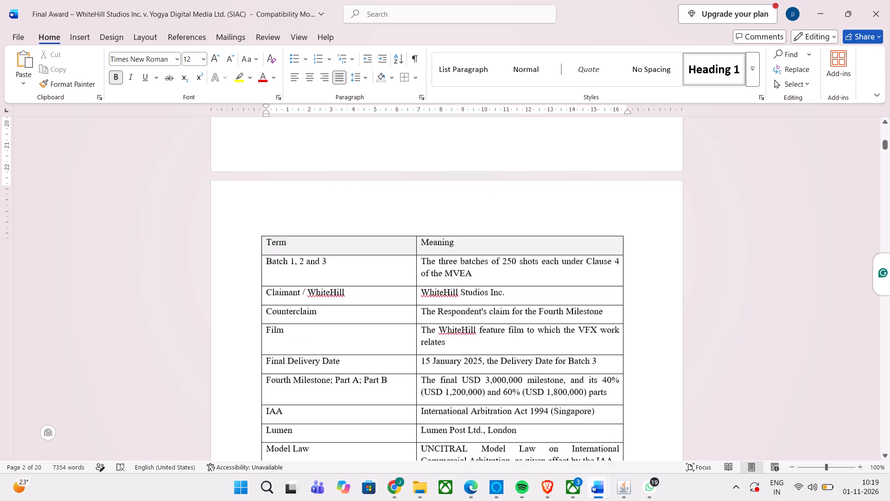
scroll(454, 341, "up", 2)
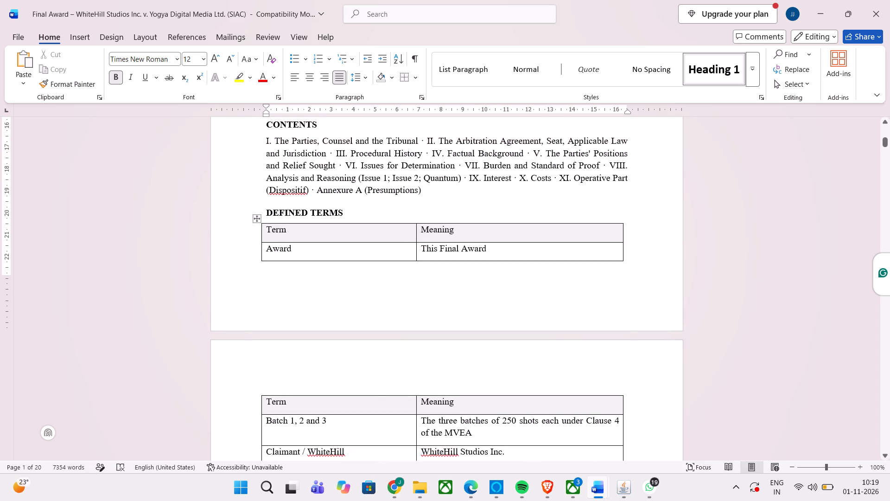
scroll(407, 316, "down", 2)
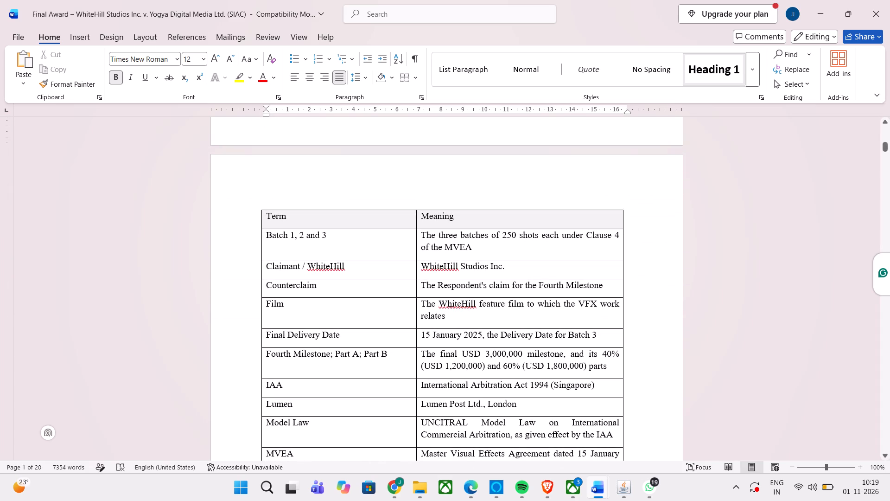
scroll(351, 302, "down", 2)
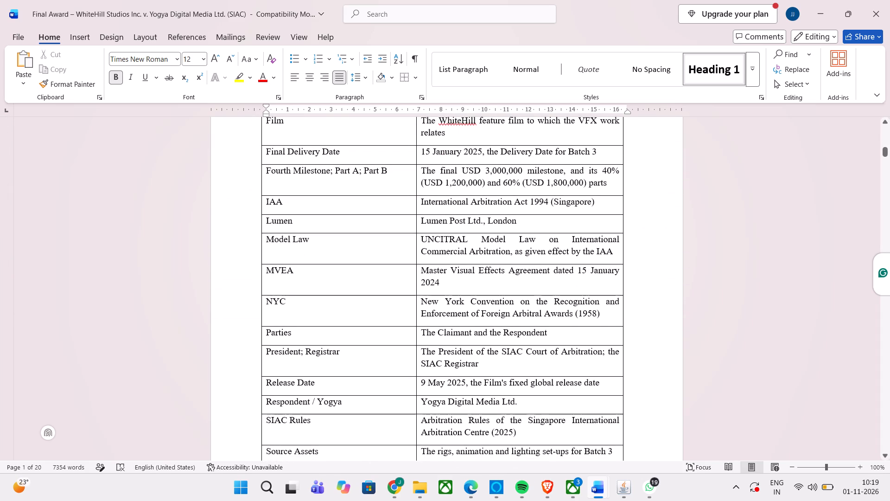
scroll(311, 259, "down", 2)
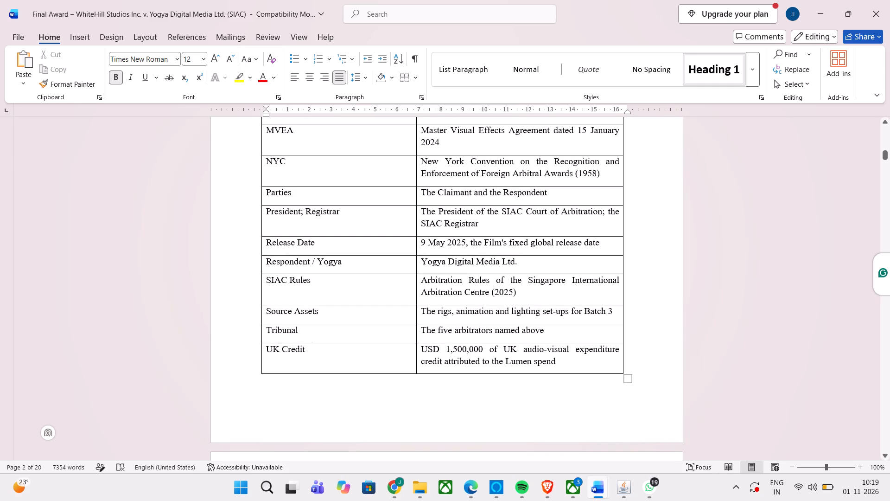
scroll(311, 259, "down", 3)
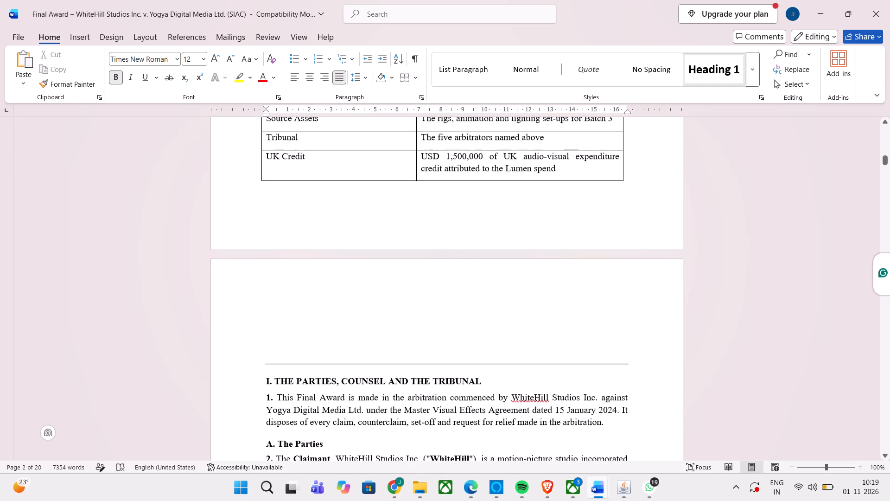
Centre the "FINAL AWARD" title, the SIAC Arbitration No. 118 of 2025 line and the italic arbitration rules paragraph on the first page.
scroll(311, 259, "up", 10)
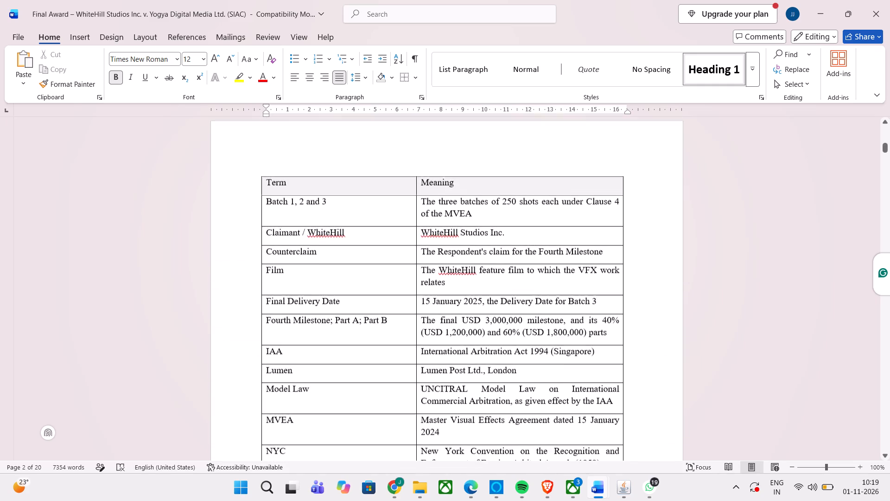
scroll(311, 259, "up", 6)
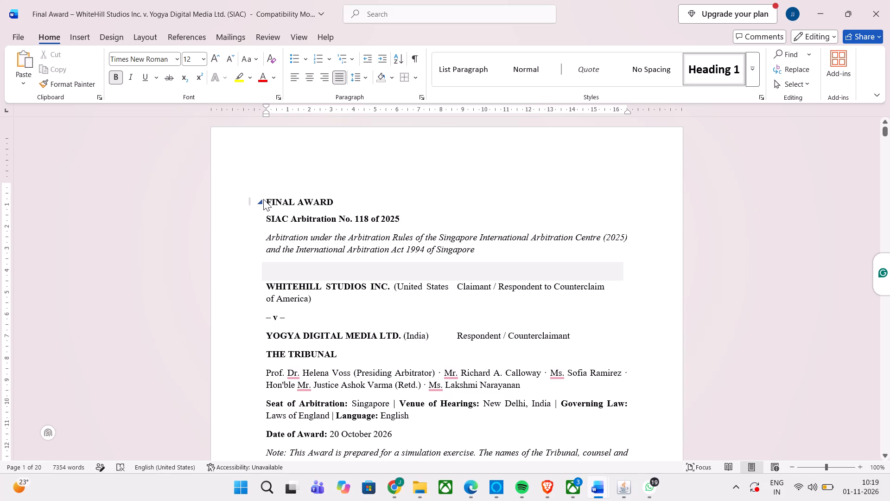
left_click_drag(337, 200, 251, 200)
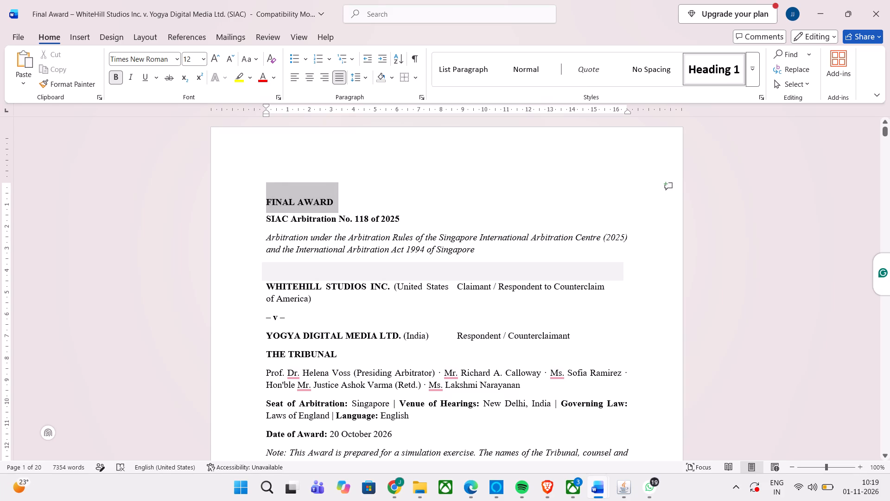
left_click(312, 72)
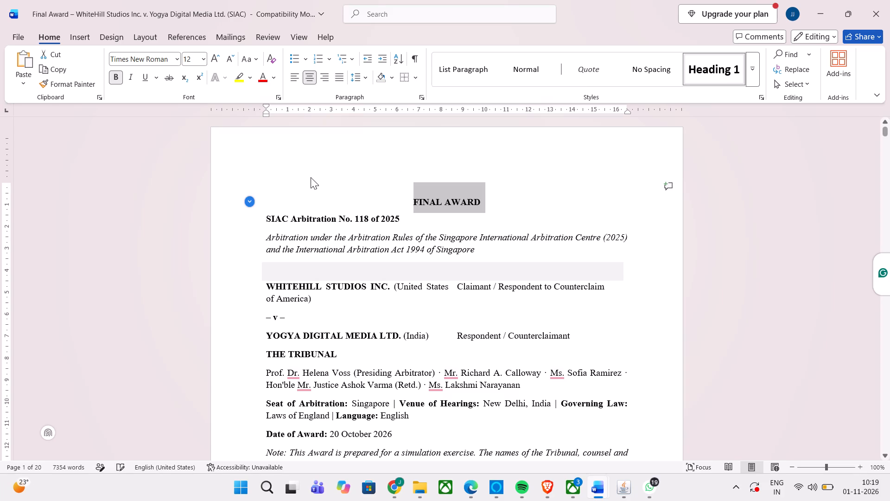
left_click_drag(266, 218, 458, 249)
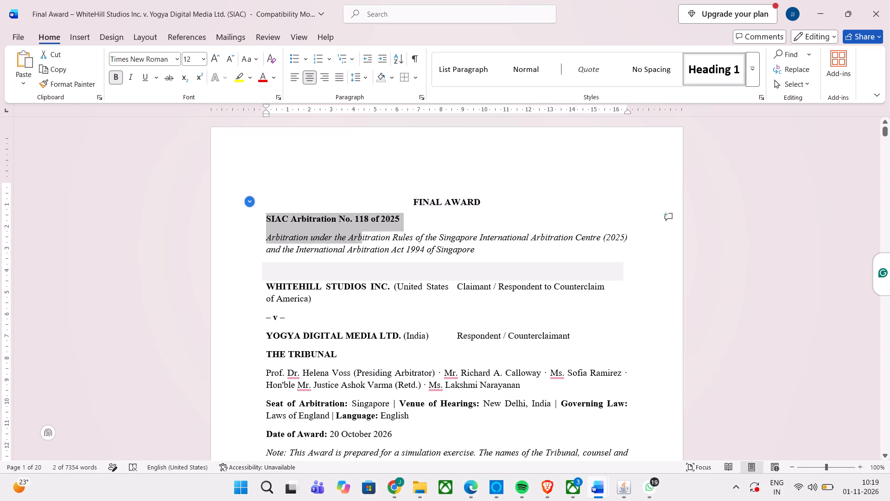
left_click_drag(458, 249, 501, 254)
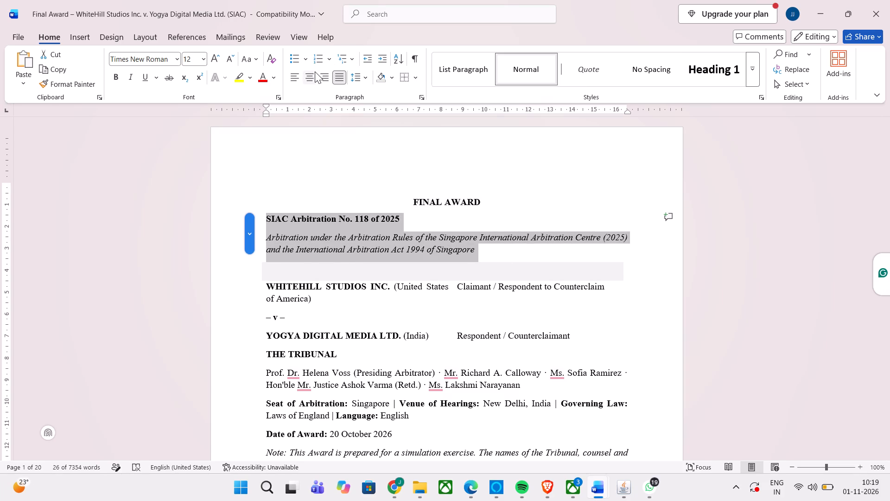
left_click(315, 71)
Replace the parties table and "THE TRIBUNAL" heading with a copy of only the table's party rows, leaving out the empty shaded row.
scroll(453, 307, "down", 1)
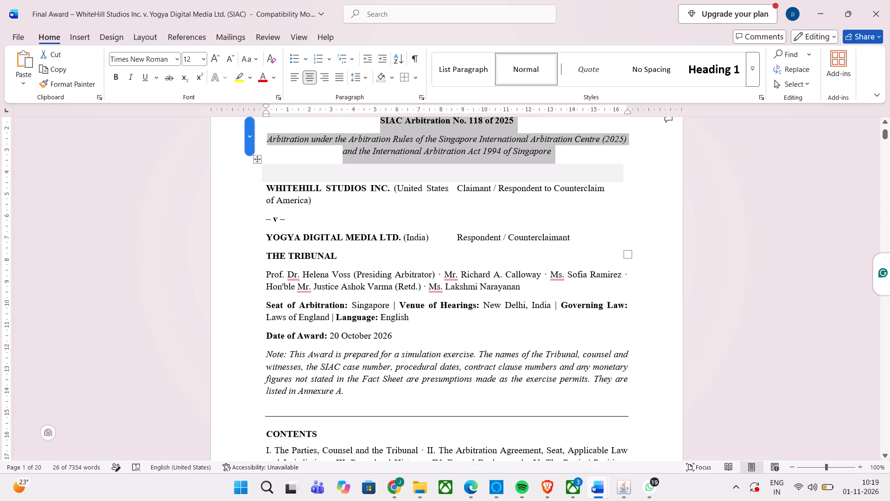
left_click_drag(267, 188, 448, 256)
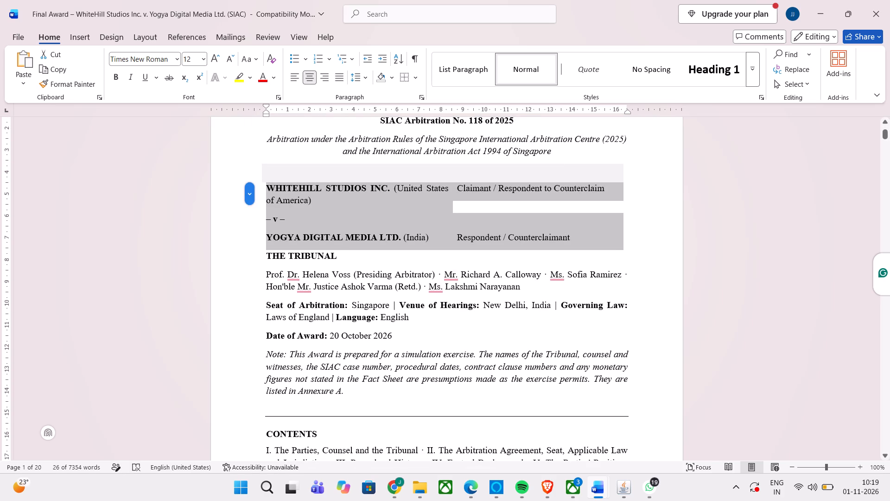
left_click_drag(448, 256, 573, 244)
key("ctrl+c")
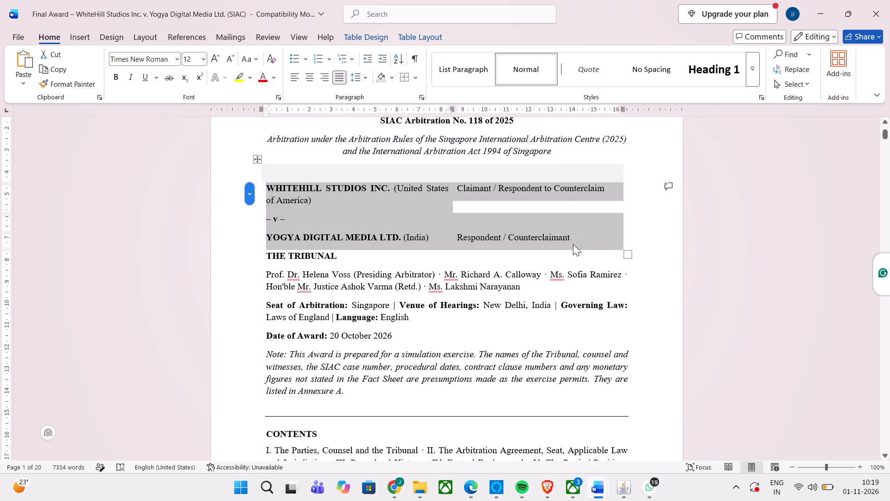
left_click_drag(656, 151, 623, 161)
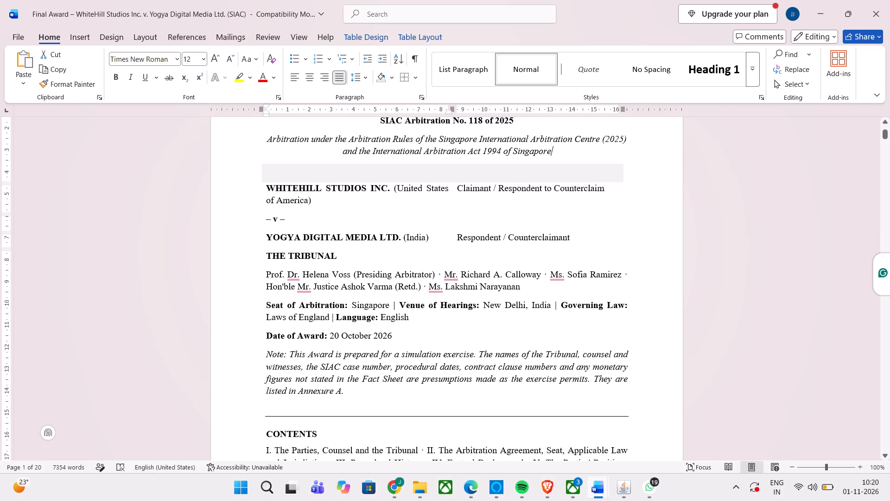
left_click_drag(623, 161, 629, 160)
left_click_drag(629, 160, 360, 267)
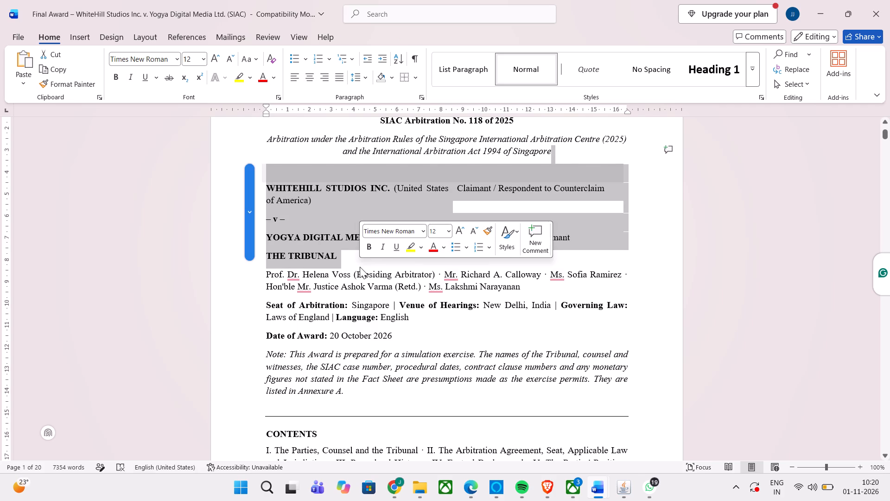
key("BackSpace")
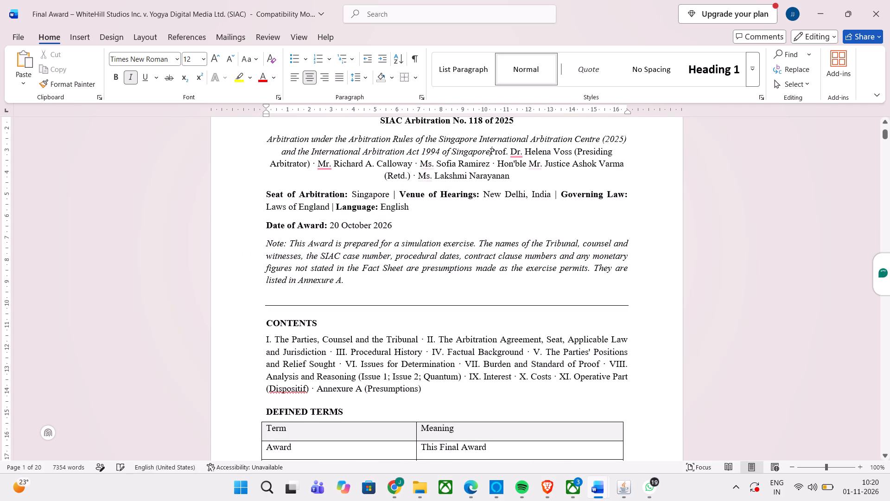
key("Return")
key("ctrl+v")
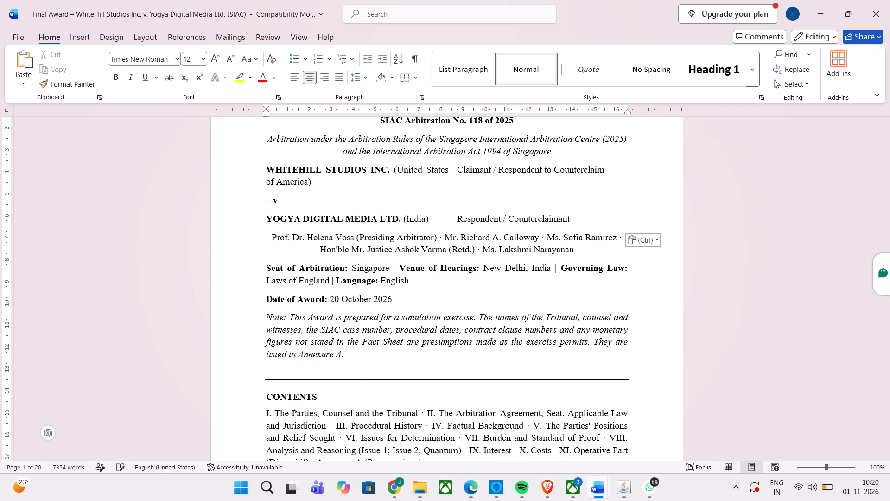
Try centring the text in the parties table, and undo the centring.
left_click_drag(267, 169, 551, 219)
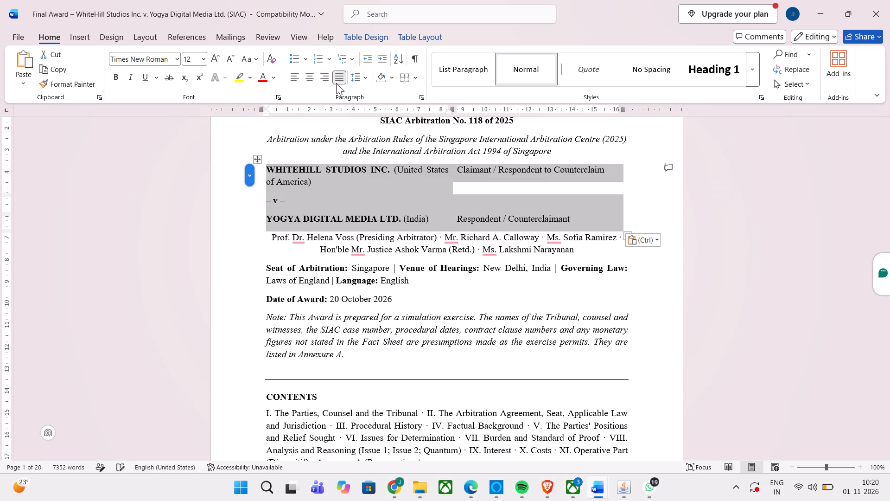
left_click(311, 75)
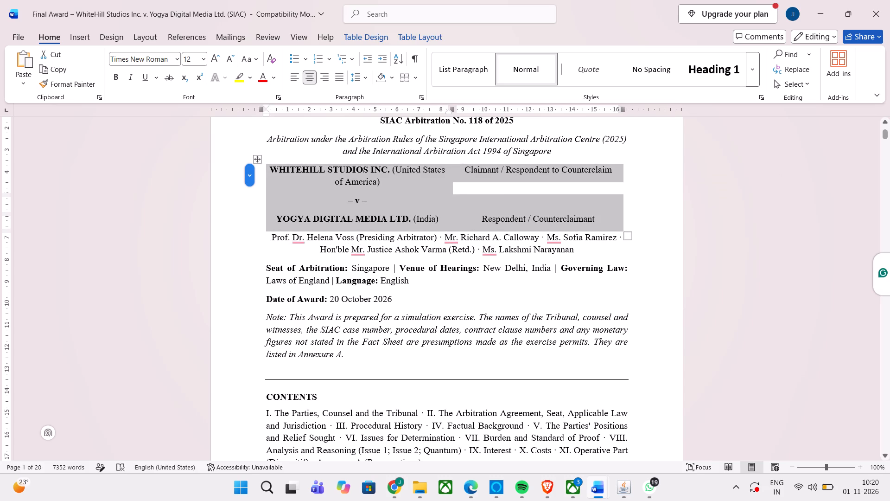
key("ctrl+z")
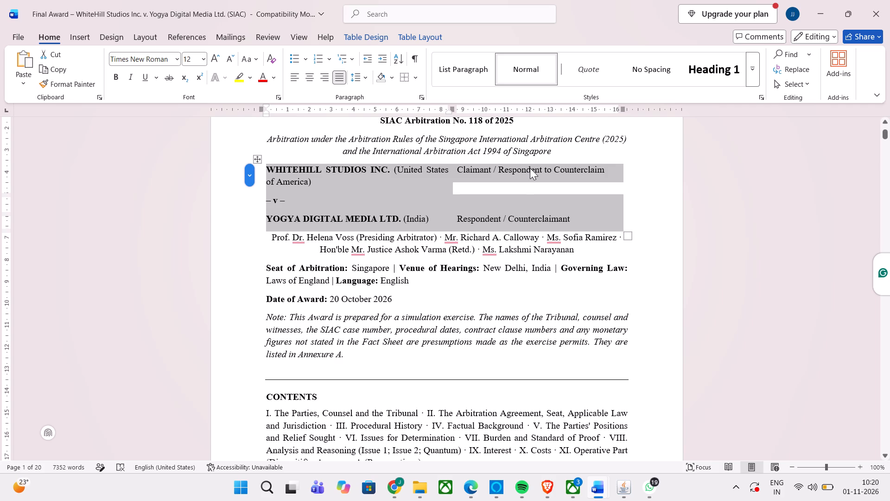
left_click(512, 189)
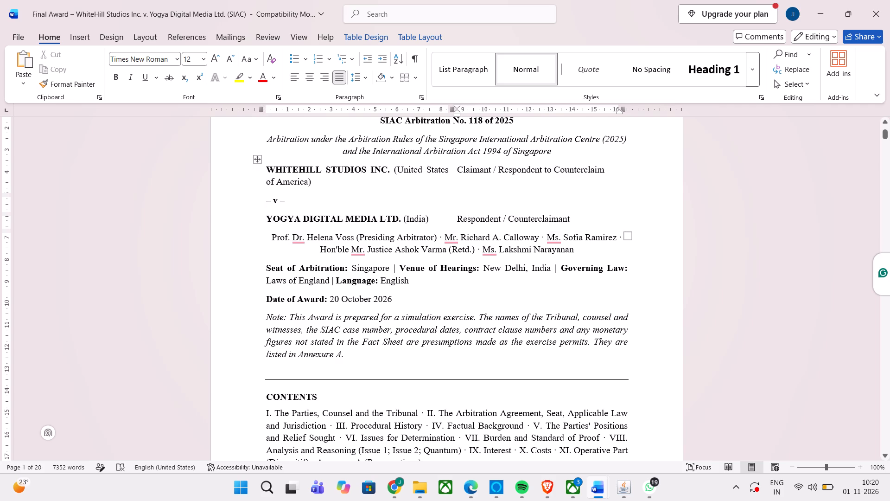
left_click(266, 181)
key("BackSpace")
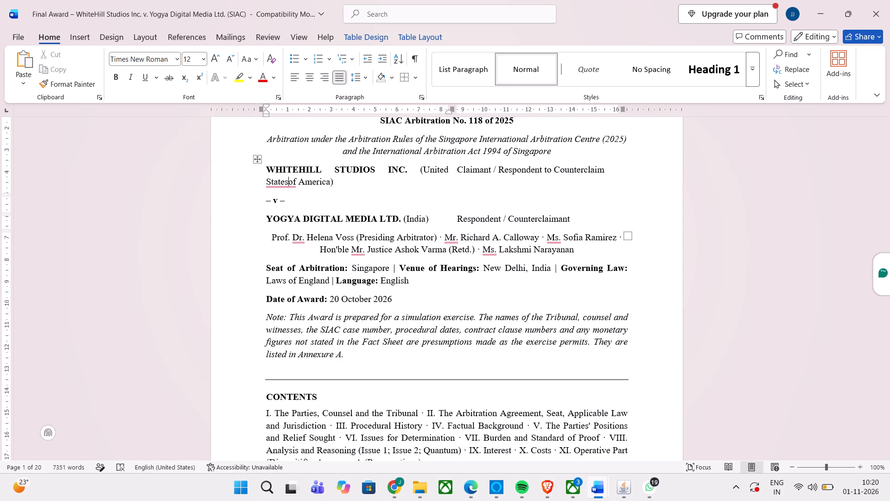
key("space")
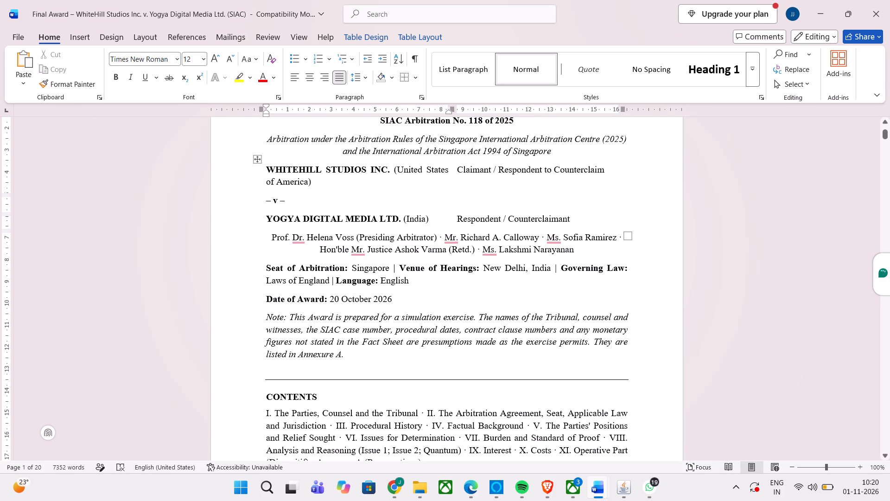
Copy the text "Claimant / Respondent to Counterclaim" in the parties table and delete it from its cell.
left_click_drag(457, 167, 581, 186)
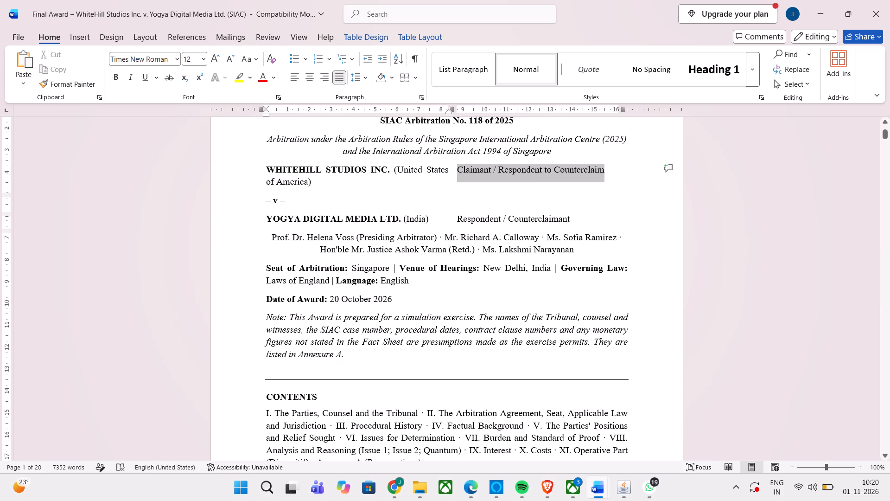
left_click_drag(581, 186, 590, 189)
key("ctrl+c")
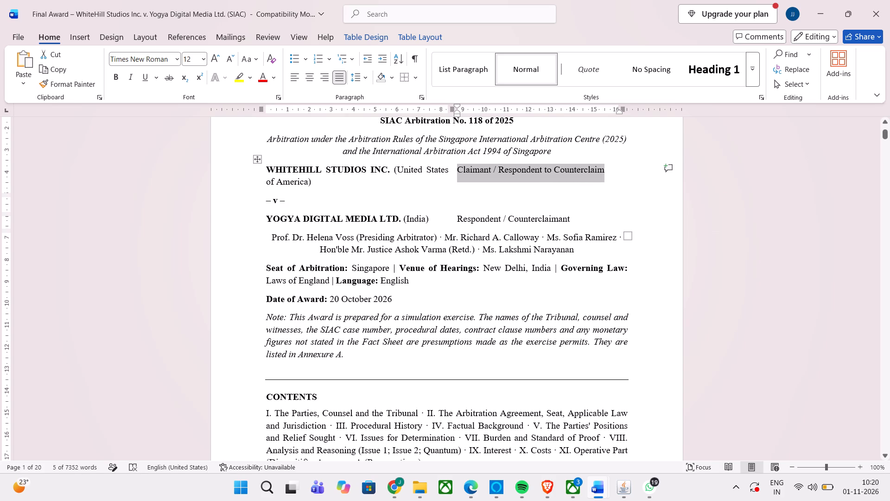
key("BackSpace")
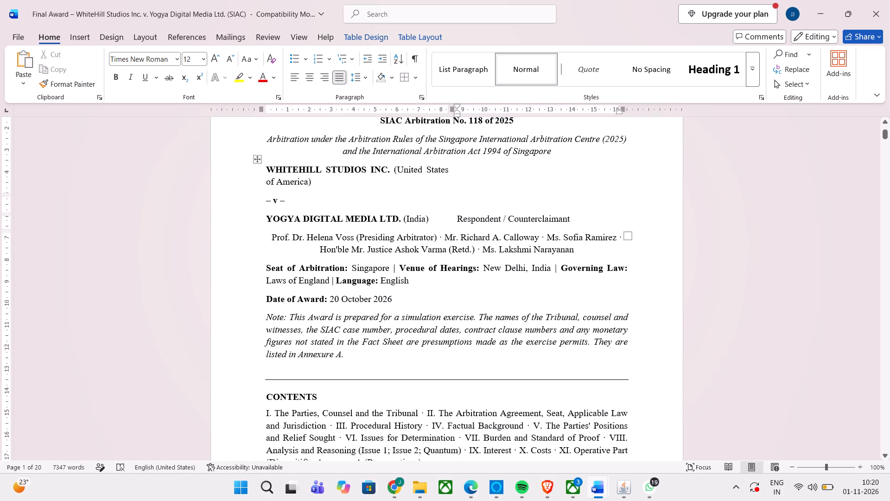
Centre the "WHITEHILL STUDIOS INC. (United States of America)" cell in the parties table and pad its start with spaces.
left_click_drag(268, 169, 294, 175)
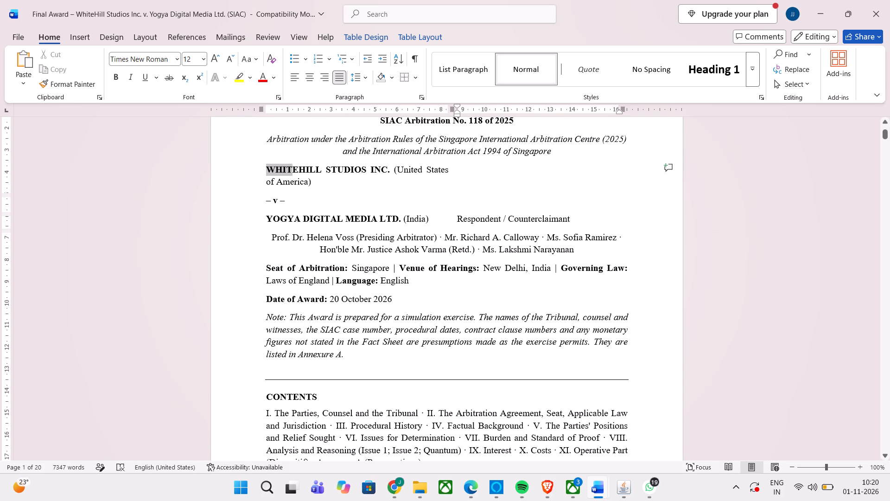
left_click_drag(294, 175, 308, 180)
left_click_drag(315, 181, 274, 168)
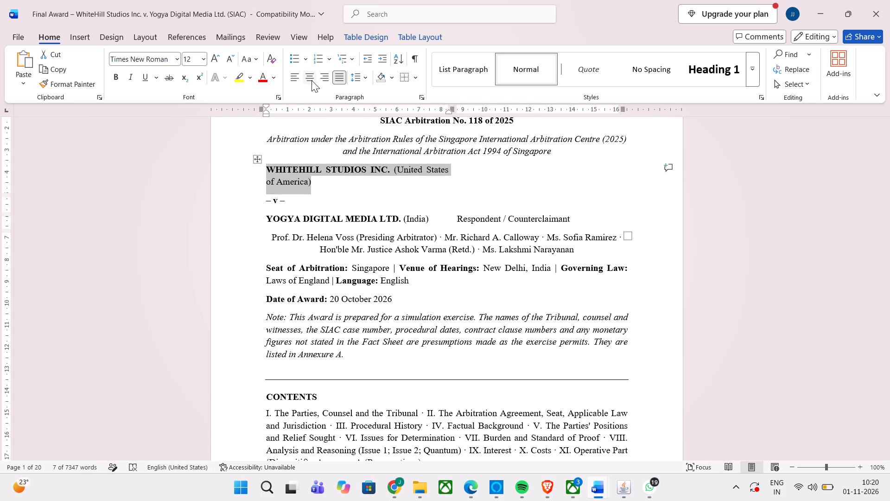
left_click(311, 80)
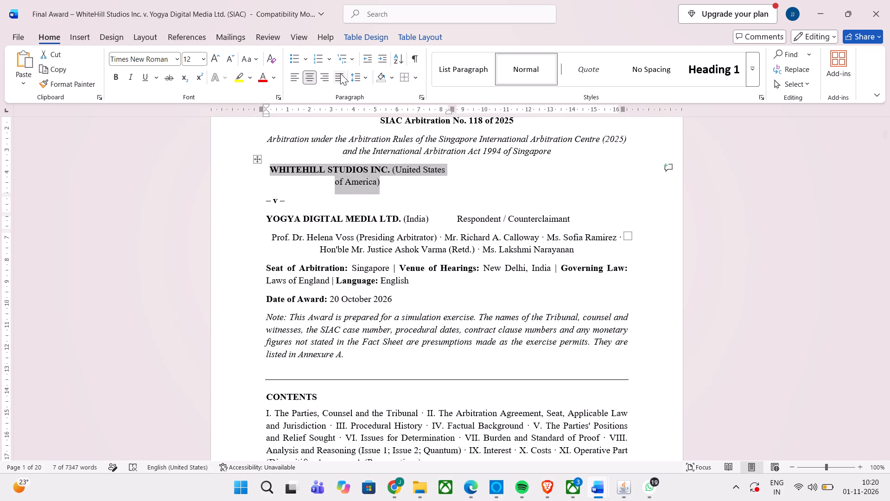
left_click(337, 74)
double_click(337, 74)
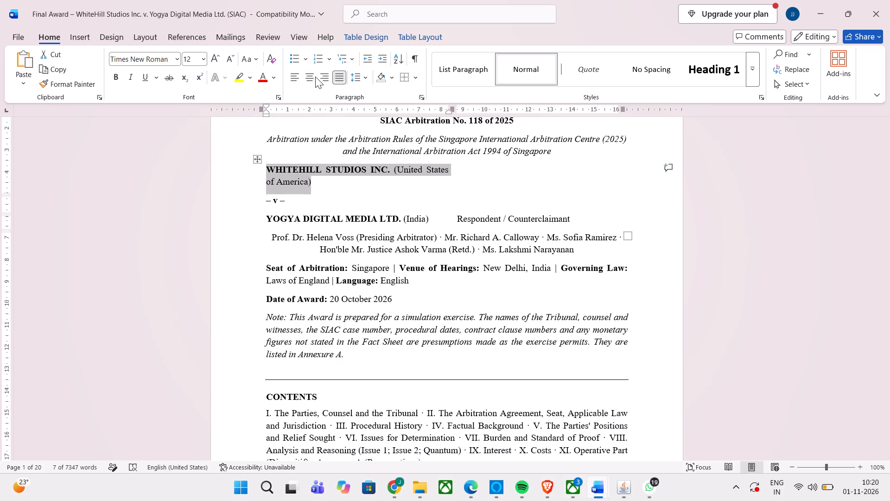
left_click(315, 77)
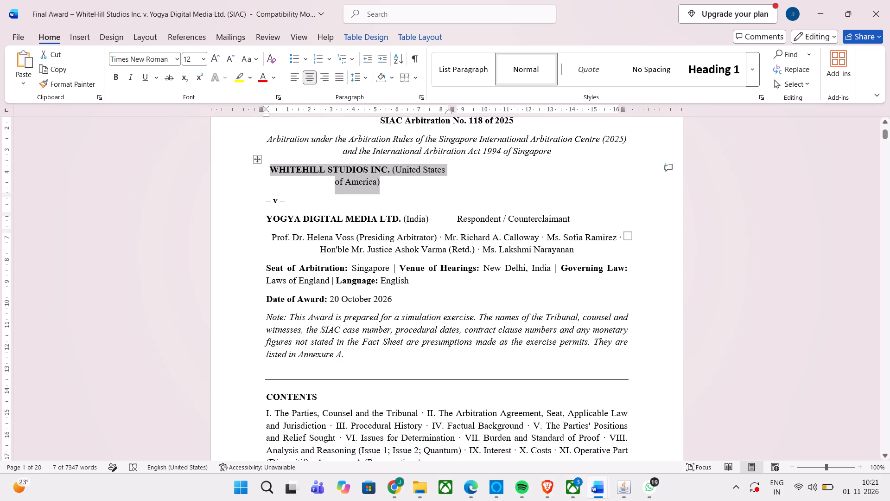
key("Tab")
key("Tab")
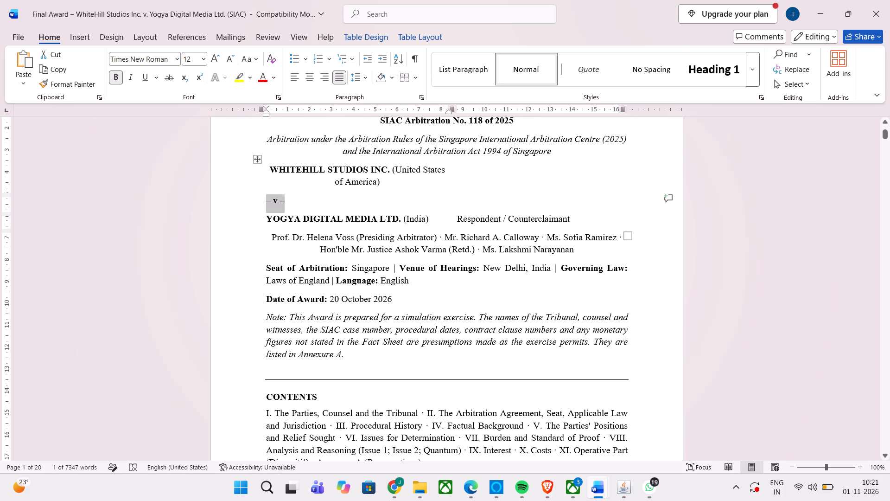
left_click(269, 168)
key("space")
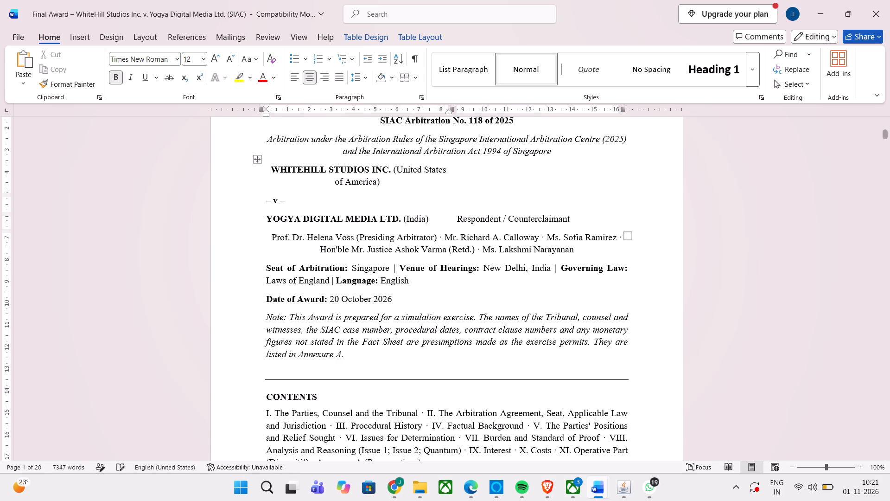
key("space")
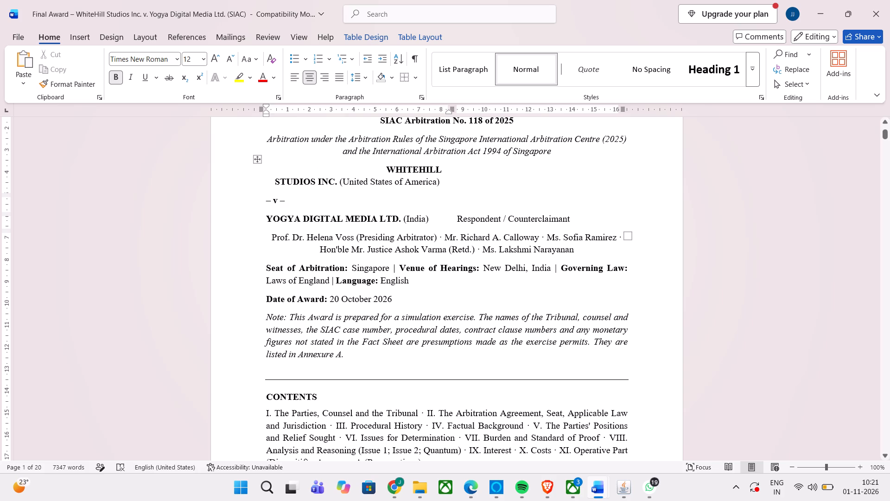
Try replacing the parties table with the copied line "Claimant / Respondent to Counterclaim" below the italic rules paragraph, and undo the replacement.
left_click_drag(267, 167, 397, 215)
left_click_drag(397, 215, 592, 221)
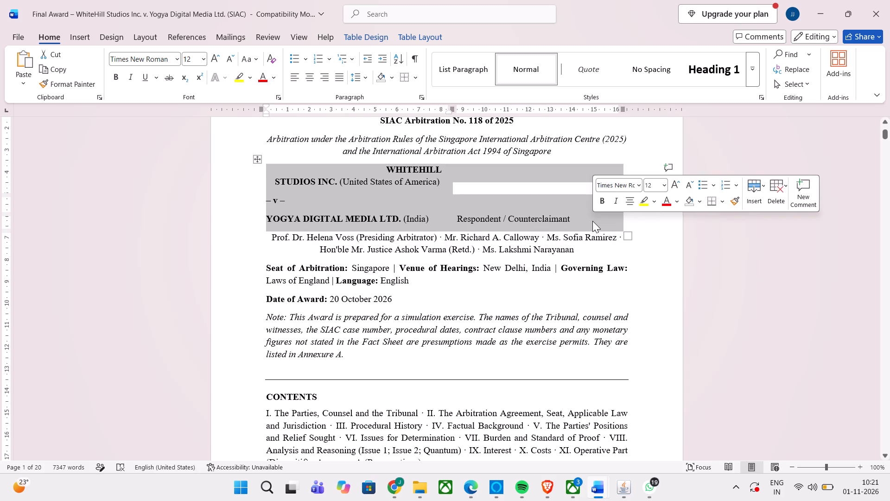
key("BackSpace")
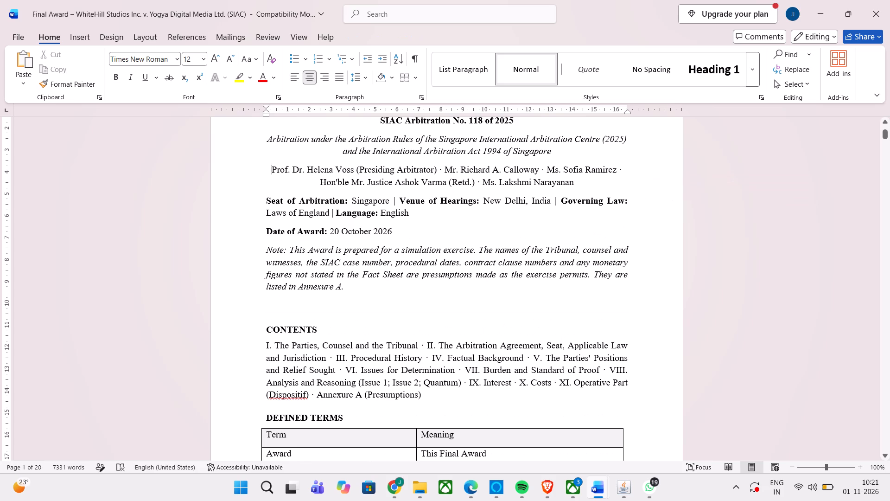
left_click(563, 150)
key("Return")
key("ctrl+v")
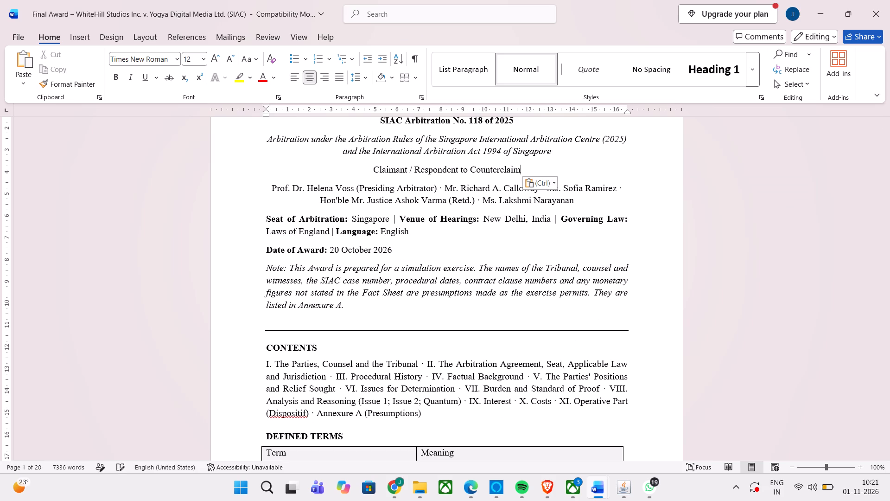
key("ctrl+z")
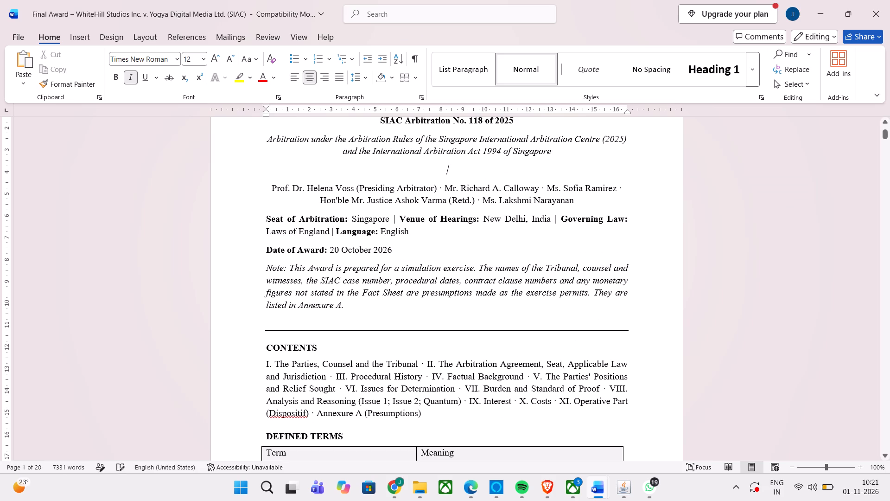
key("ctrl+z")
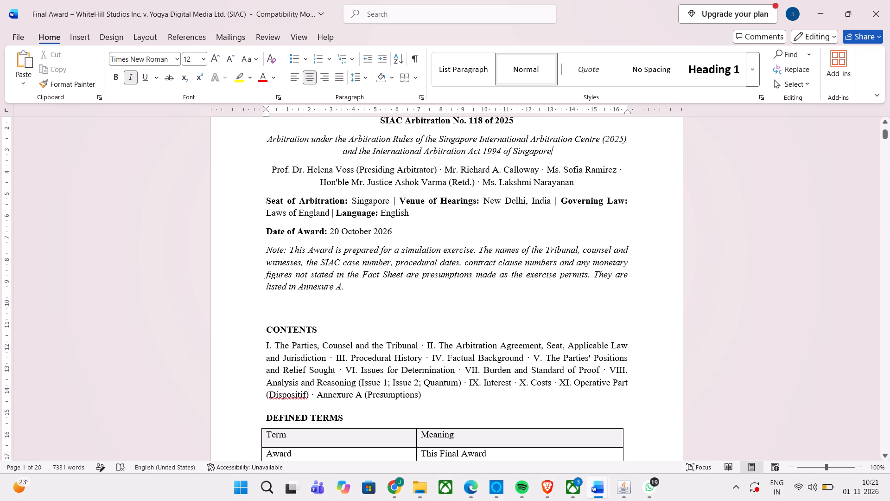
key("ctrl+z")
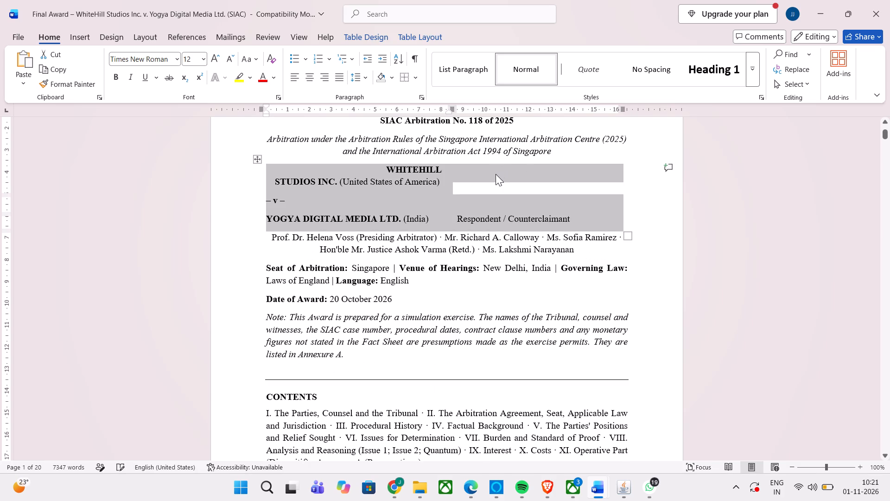
Copy the "WHITEHILL STUDIOS INC. (United States of America)" text from the parties table.
left_click(495, 183)
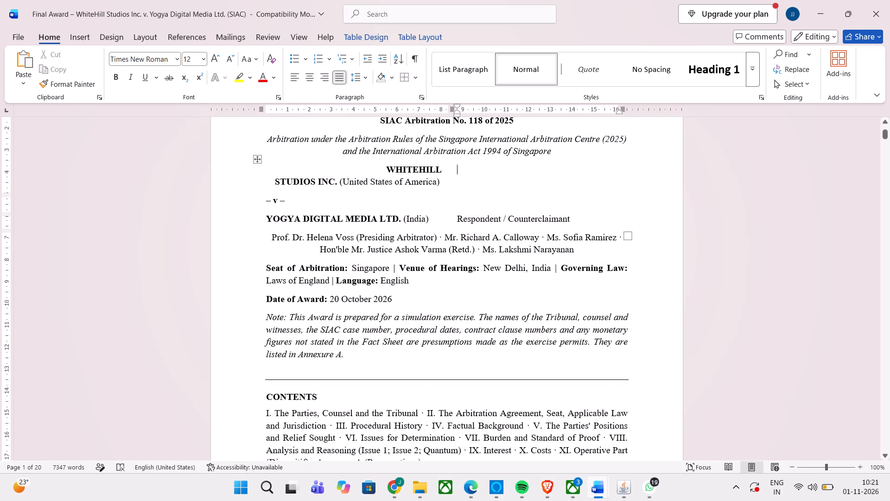
left_click_drag(385, 168, 445, 182)
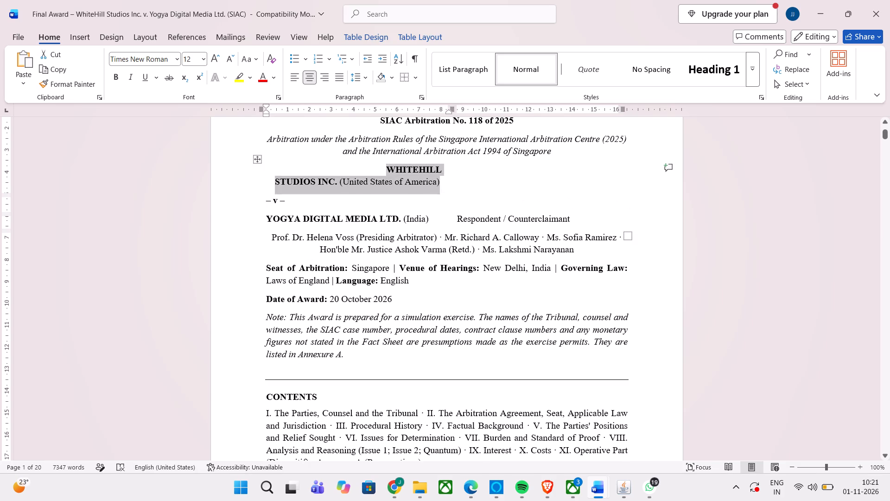
key("ctrl+c")
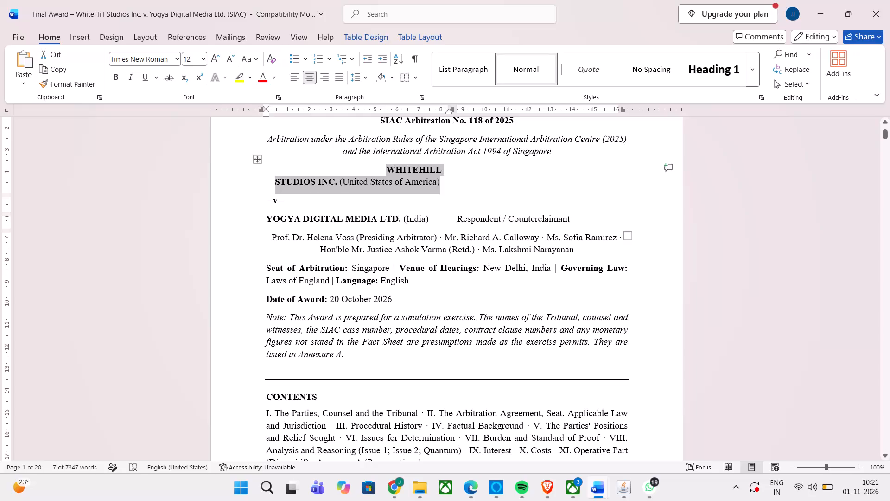
left_click_drag(283, 163, 401, 185)
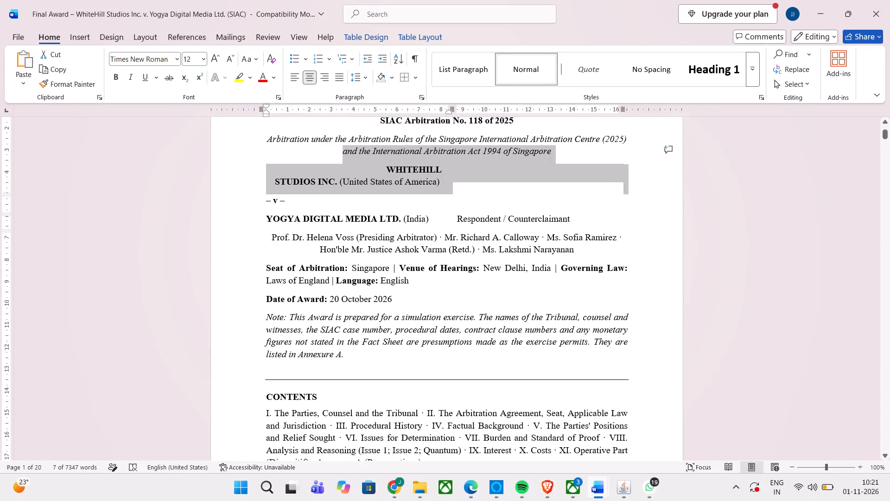
left_click_drag(401, 185, 410, 187)
left_click(410, 187)
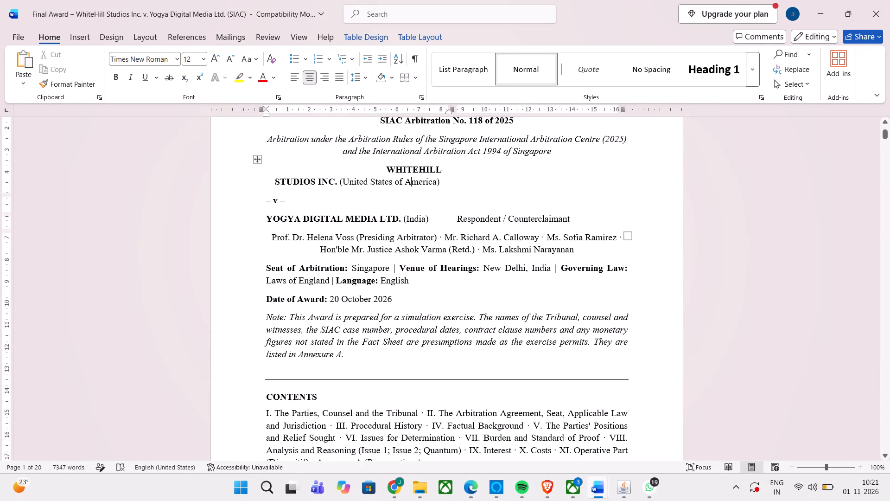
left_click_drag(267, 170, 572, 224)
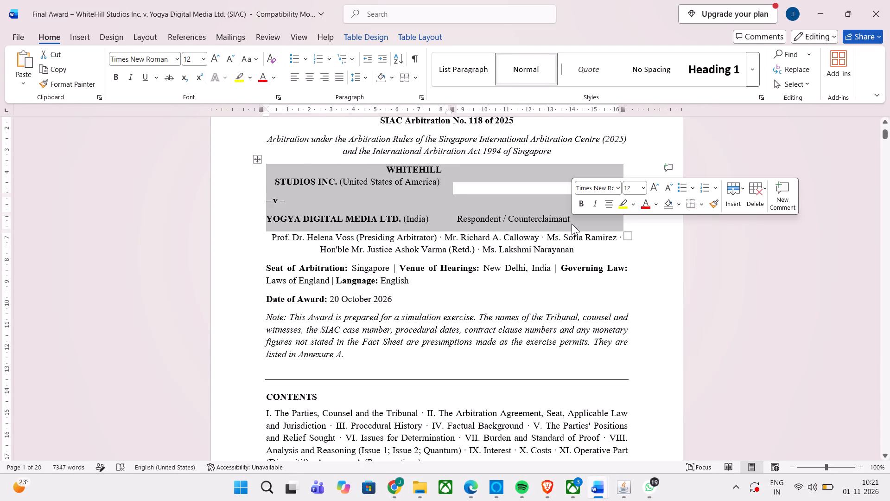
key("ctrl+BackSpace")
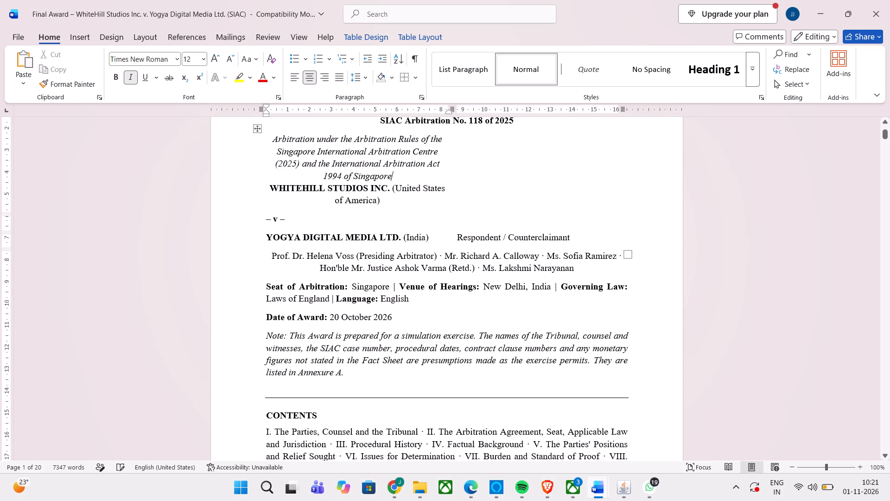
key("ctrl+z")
Delete the whole parties table and add an empty line below the italic arbitration rules paragraph.
left_click(633, 212)
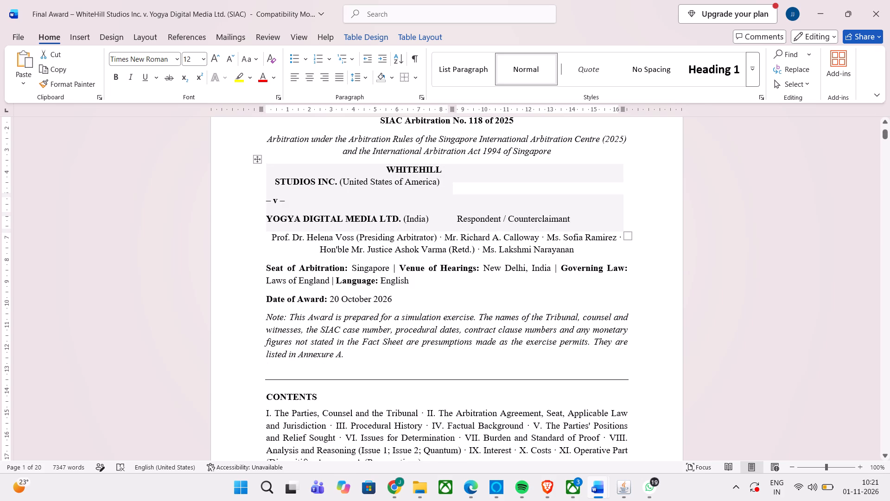
left_click_drag(610, 164, 463, 185)
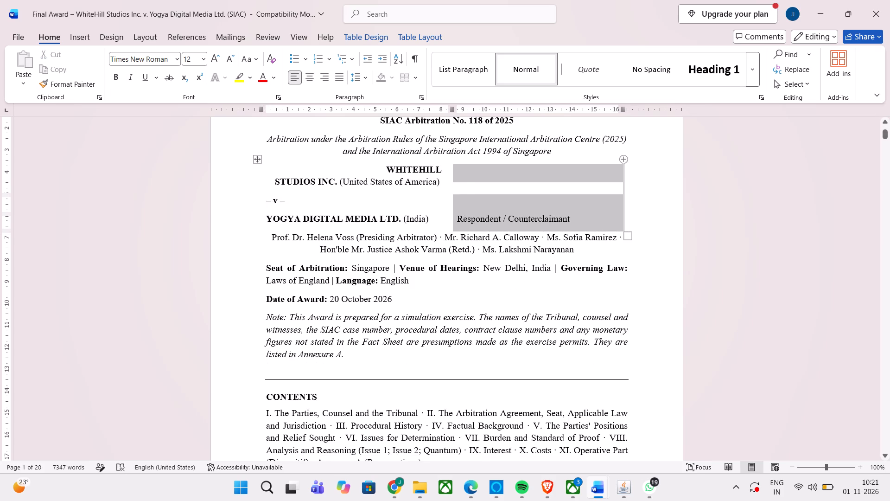
left_click_drag(463, 185, 291, 218)
key("BackSpace")
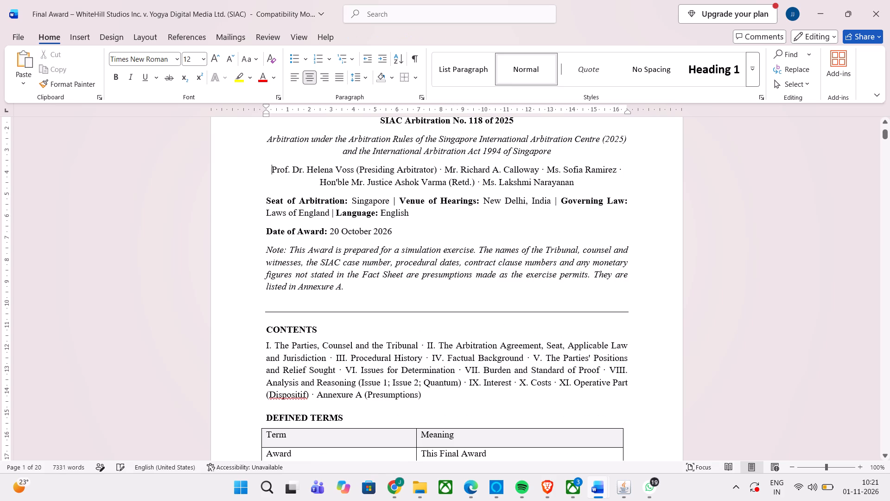
left_click(552, 158)
key("Return")
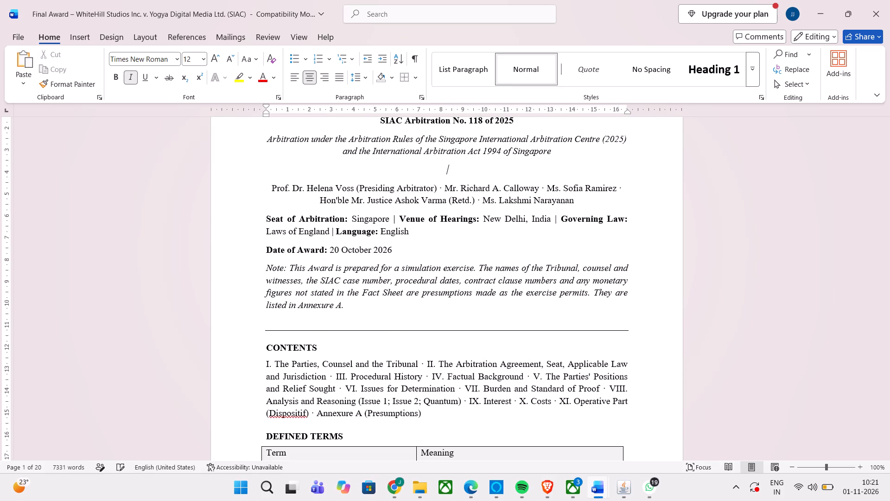
scroll(552, 158, "up", 1)
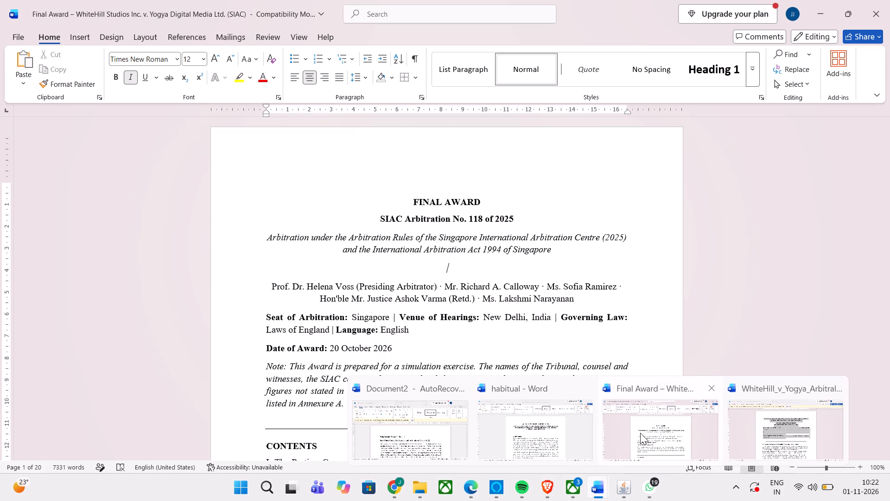
Copy "WHITEHILL STUDIOS INC. (USA)" from the WhiteHill_v_Yogya_Arbitral_Award document into the Final Award's empty line below the italic rules paragraph.
left_click(742, 427)
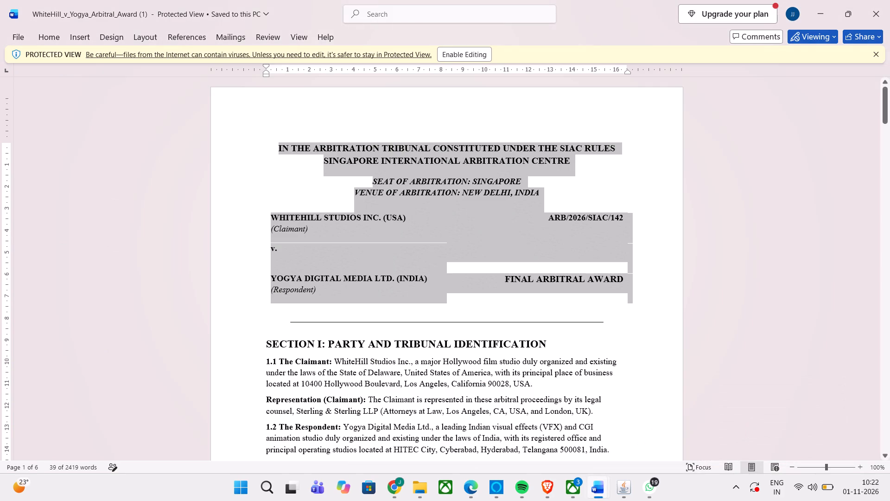
left_click(536, 299)
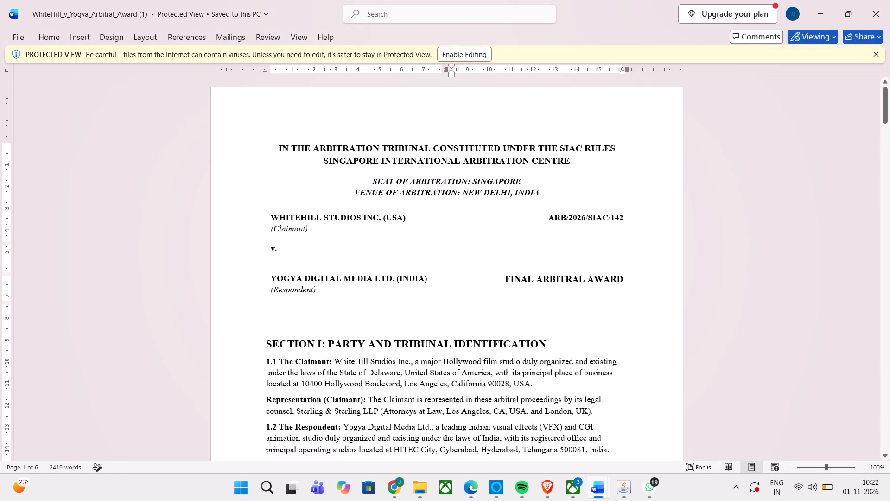
left_click_drag(270, 218, 321, 224)
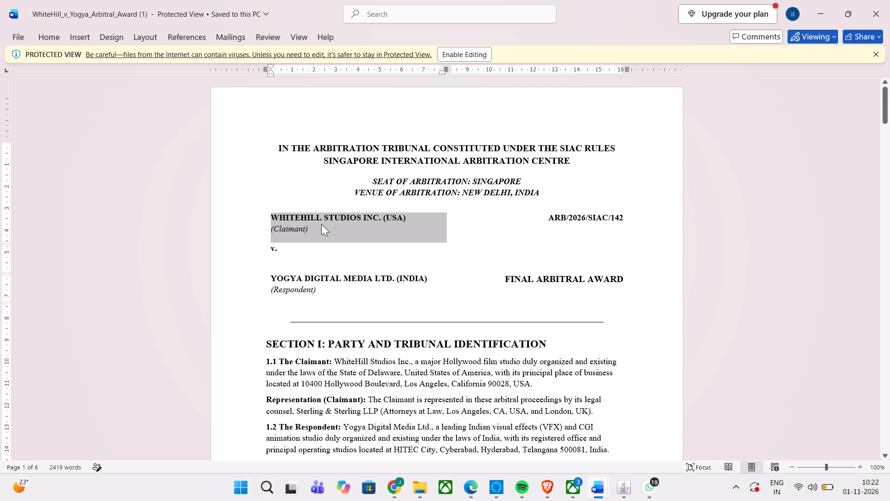
key("ctrl+c")
left_click(372, 251)
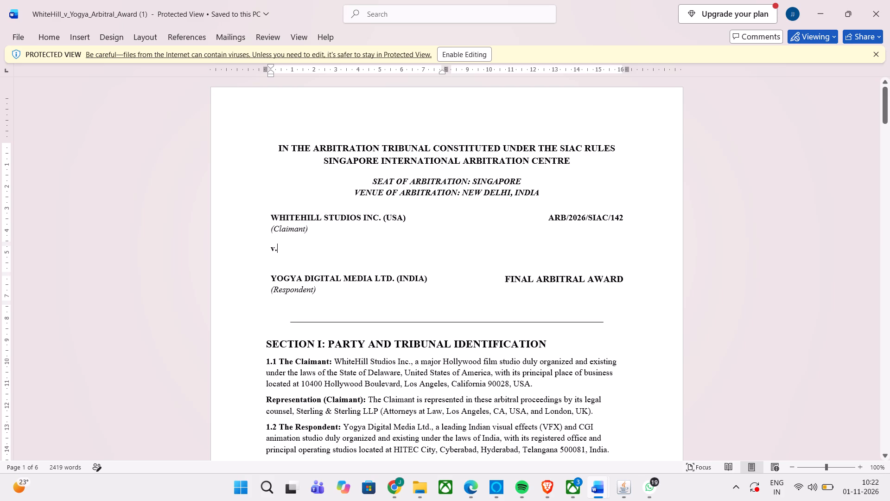
left_click_drag(271, 216, 411, 222)
key("ctrl+c")
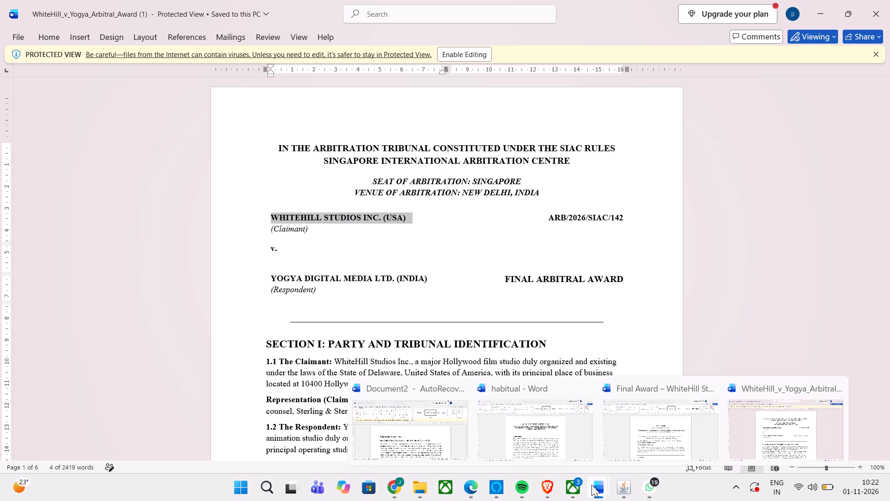
left_click(744, 428)
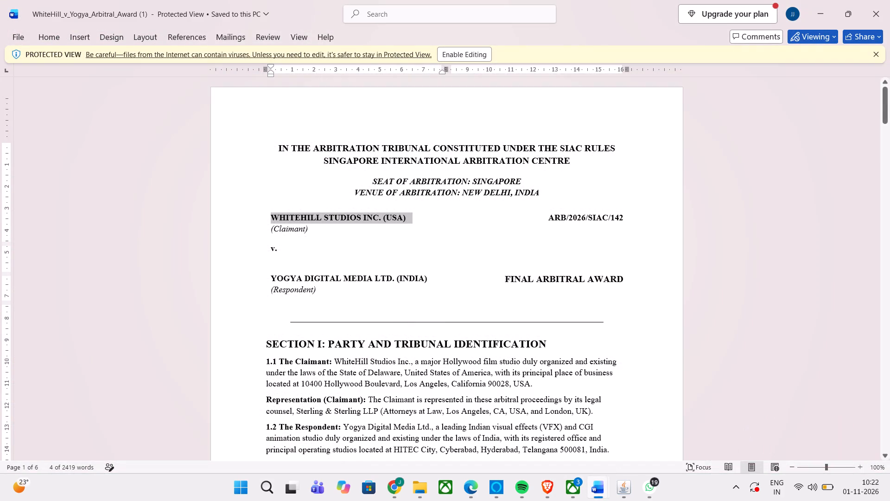
left_click(649, 442)
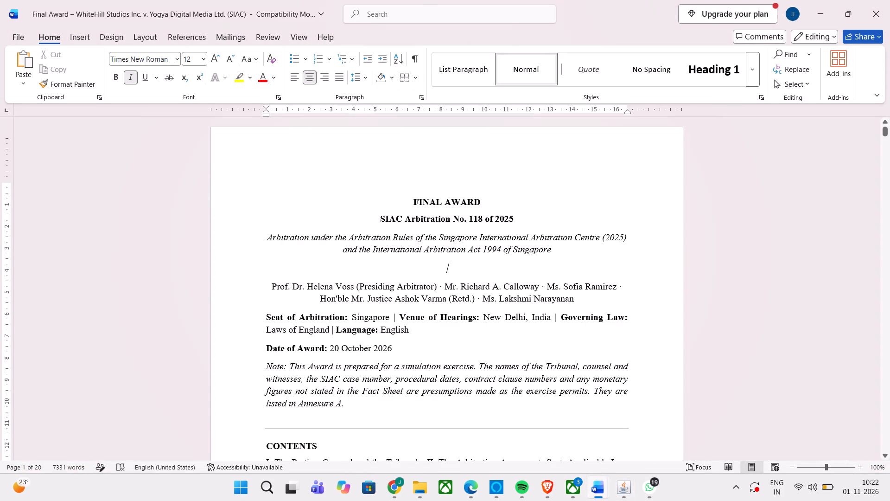
key("ctrl+v")
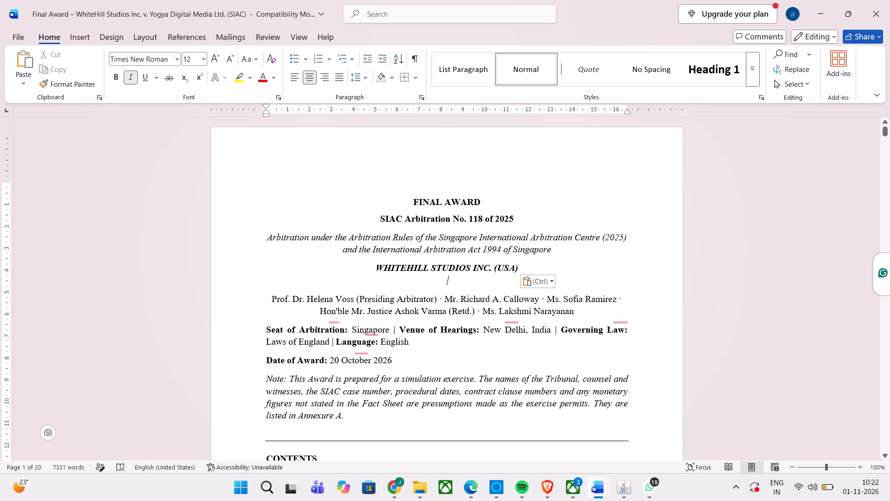
Insert a "BETWEEN:" line between the italic arbitration rules paragraph and the WHITEHILL STUDIOS INC. line.
left_click(572, 247)
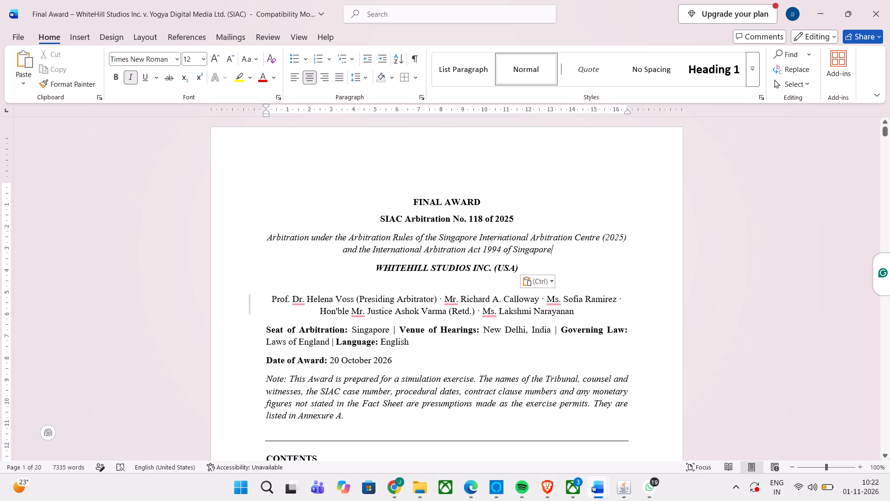
key("Return")
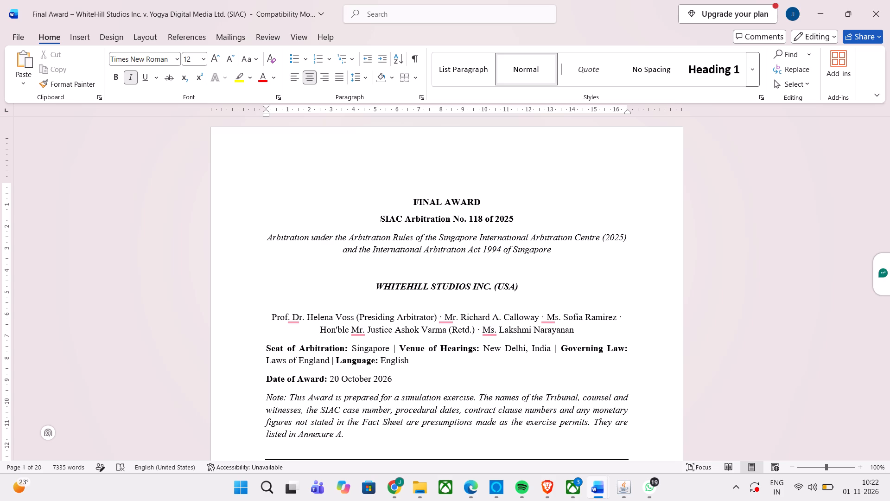
type("BE")
type("TWEEN")
key("shift+colon")
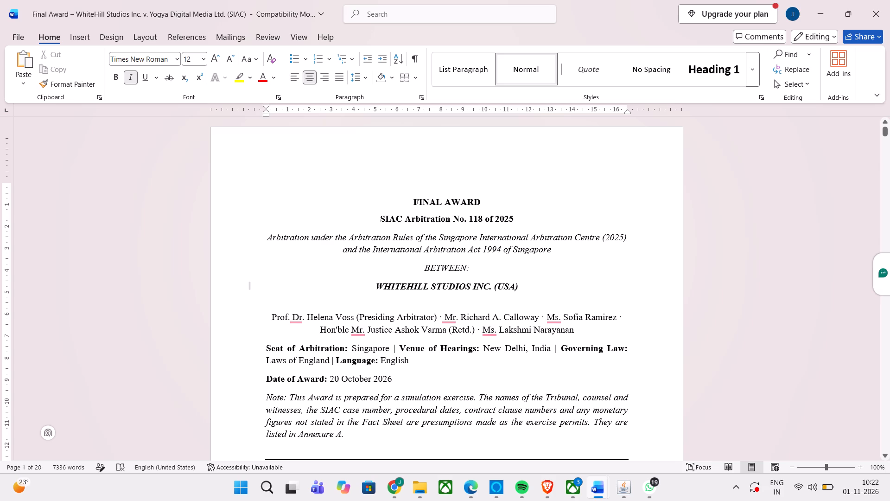
Replace "USA" in the brackets after WHITEHILL STUDIOS INC. with "United States of America".
left_click(515, 286)
key("BackSpace")
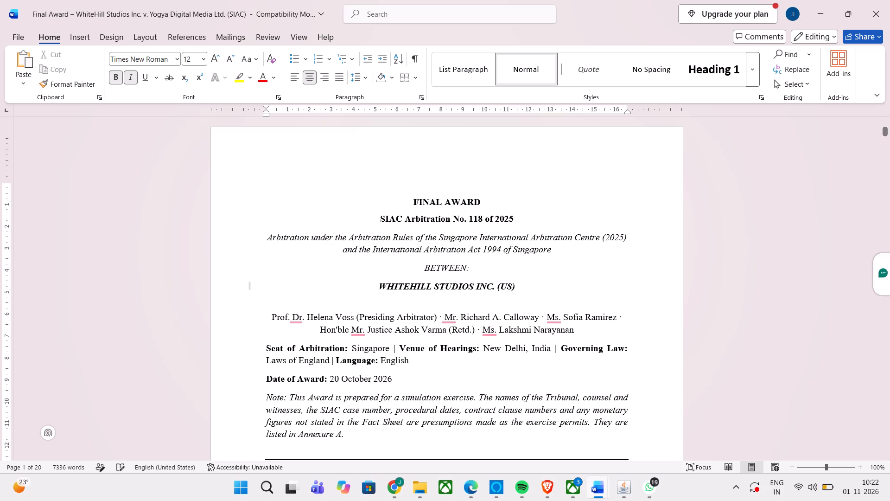
key("BackSpace")
key("BackSpace")
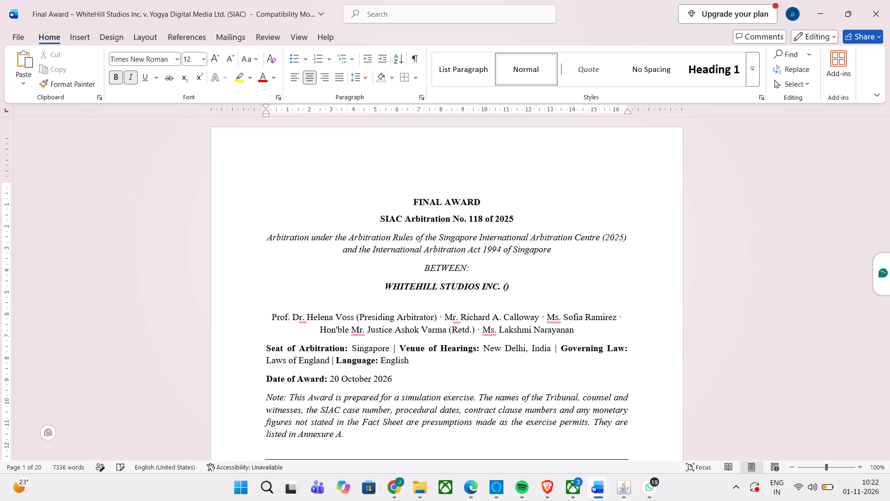
key("u")
type("nited")
key("space")
type("tates")
key("space")
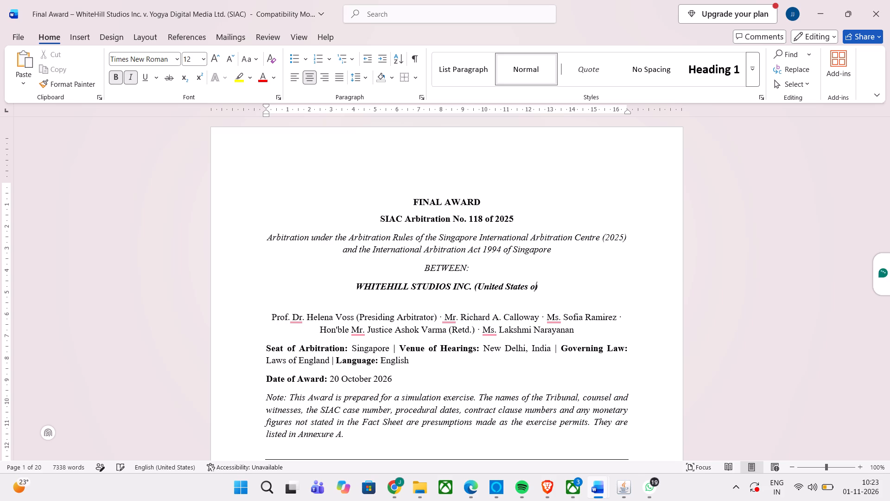
key("a")
type("merica")
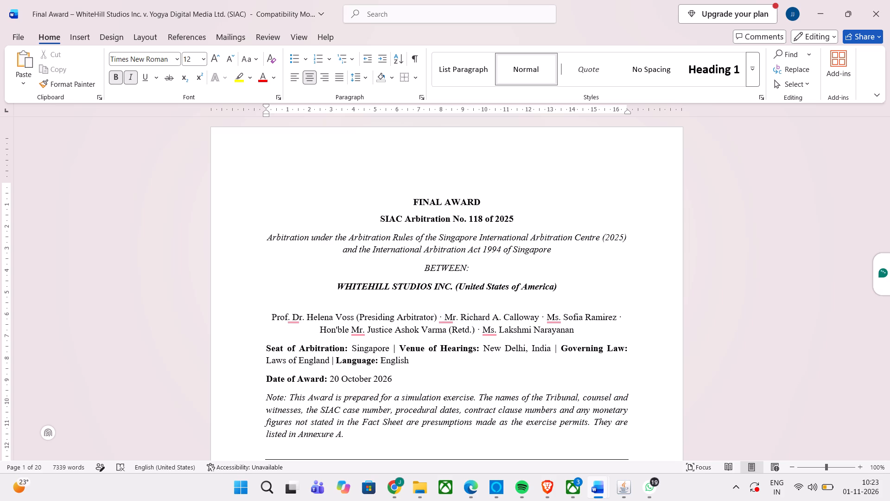
Append a spaced dash and "Claimant" to the end of the WHITEHILL STUDIOS INC. line.
left_click(565, 288)
key("shift+underscore")
key("BackSpace")
key("minus")
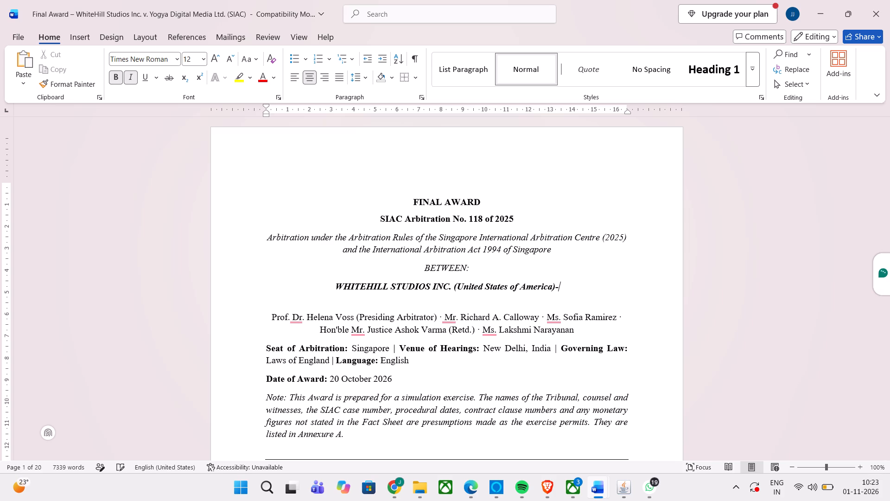
key("BackSpace")
key("space")
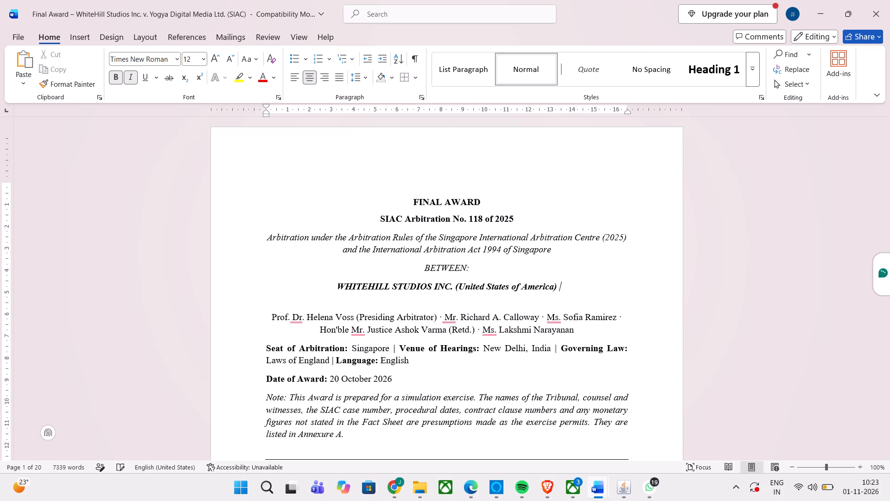
type("-")
key("space")
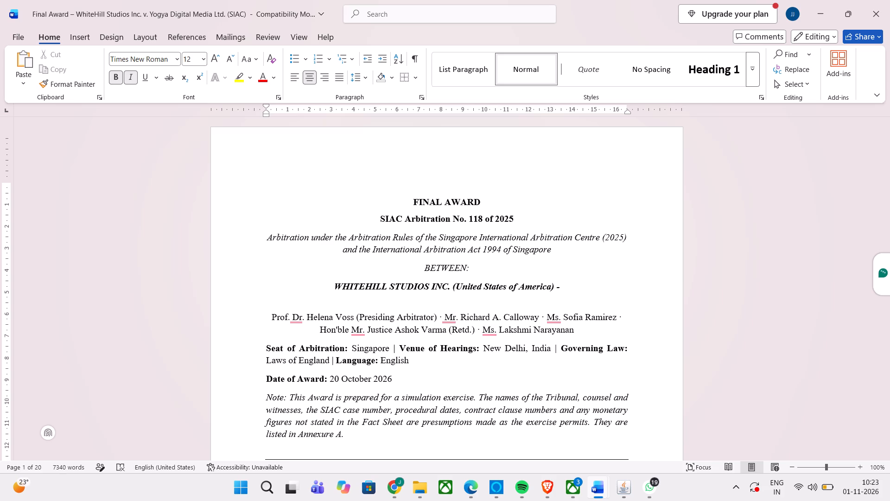
type("laimant")
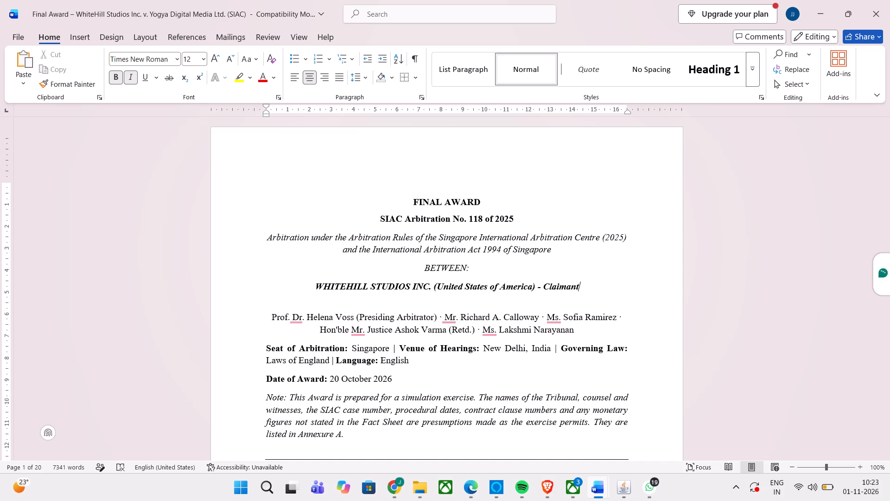
Add a new line reading "AND" in capitals below the WHITEHILL STUDIOS INC. claimant line.
key("Return")
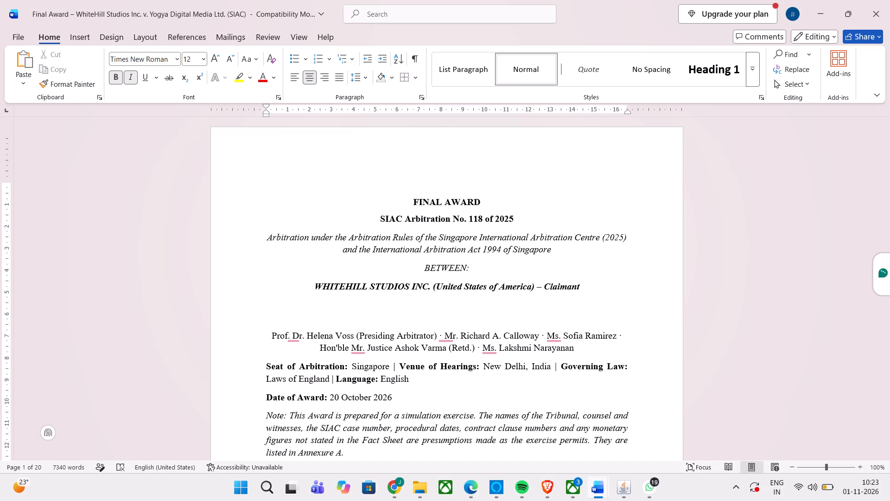
type("and")
key("BackSpace")
key("BackSpace")
key("BackSpace")
key("a")
key("BackSpace")
key("BackSpace")
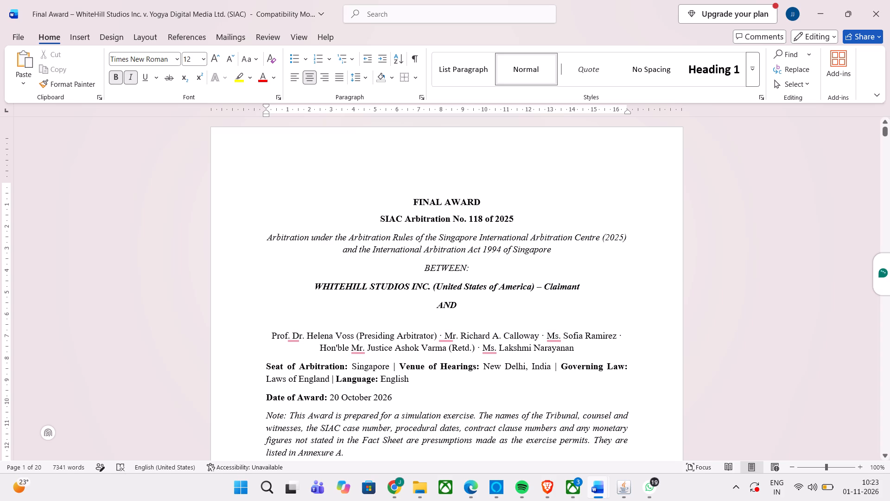
Remove the bold from "AND" and the italics from both the "BETWEEN:" and "AND" lines.
left_click_drag(439, 303, 473, 301)
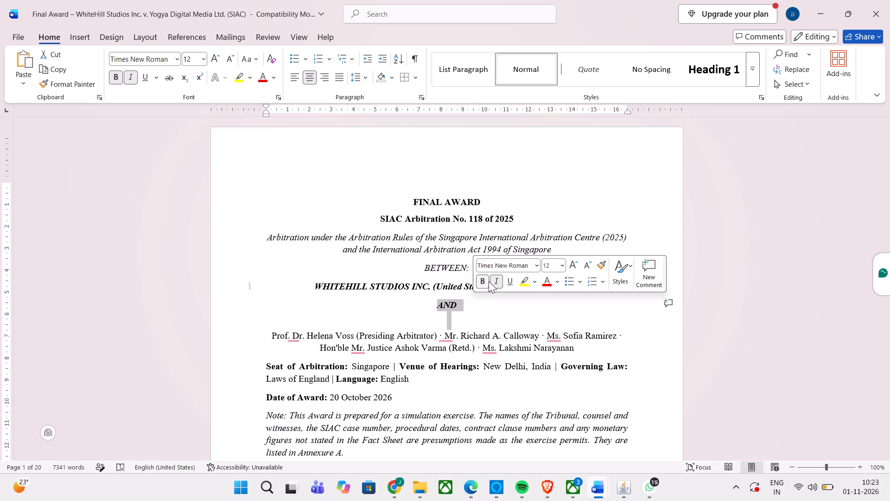
left_click(477, 284)
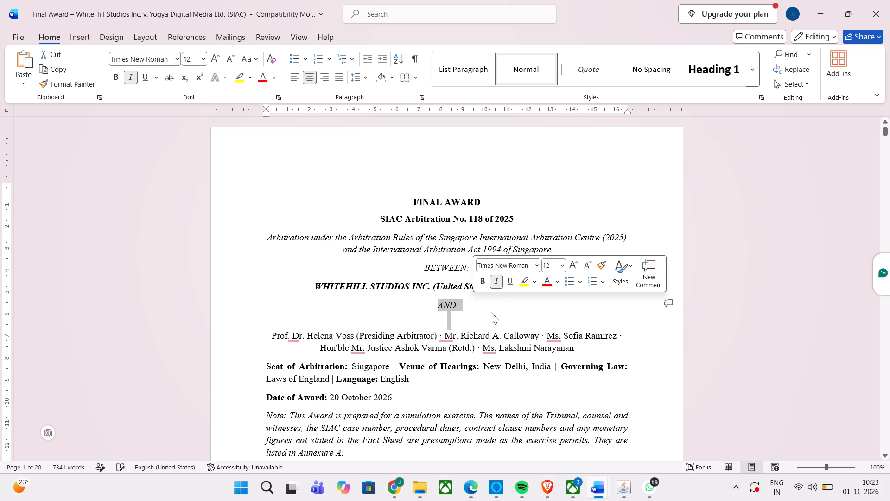
left_click(490, 313)
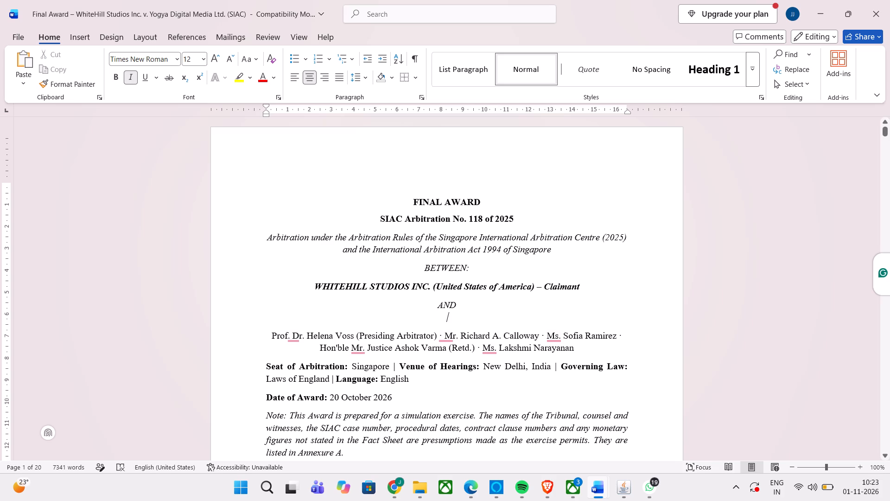
left_click_drag(426, 268, 473, 269)
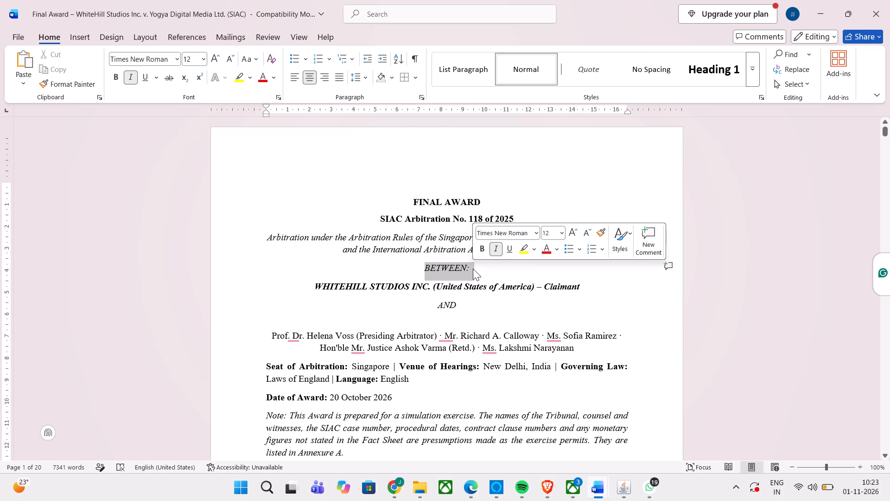
left_click(491, 252)
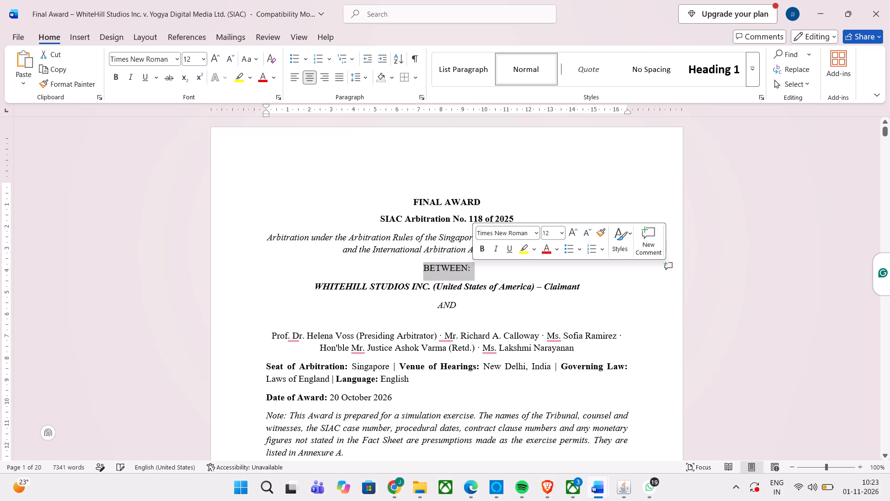
left_click_drag(432, 305, 458, 304)
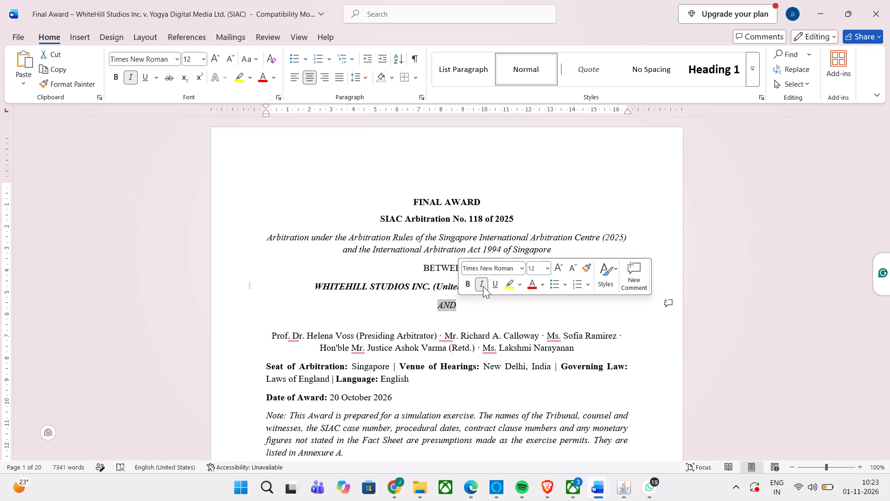
left_click(483, 286)
left_click(474, 310)
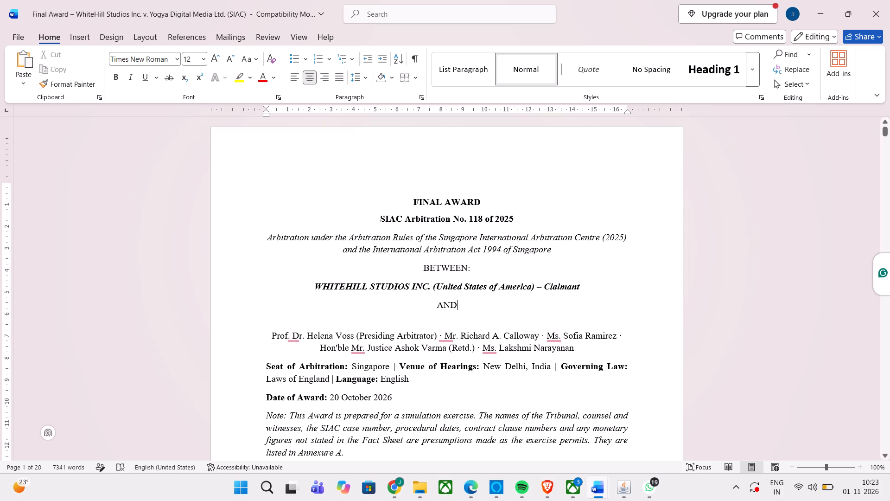
Add a new line reading "YOGYA DIGITAL MEDIA LTD." in capitals below the "AND" line.
key("Return")
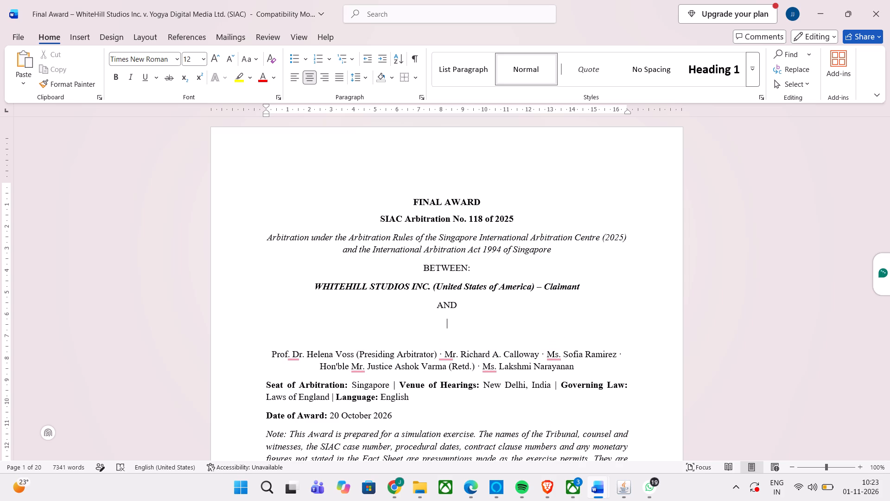
type("YO")
type("GT=")
key("BackSpace")
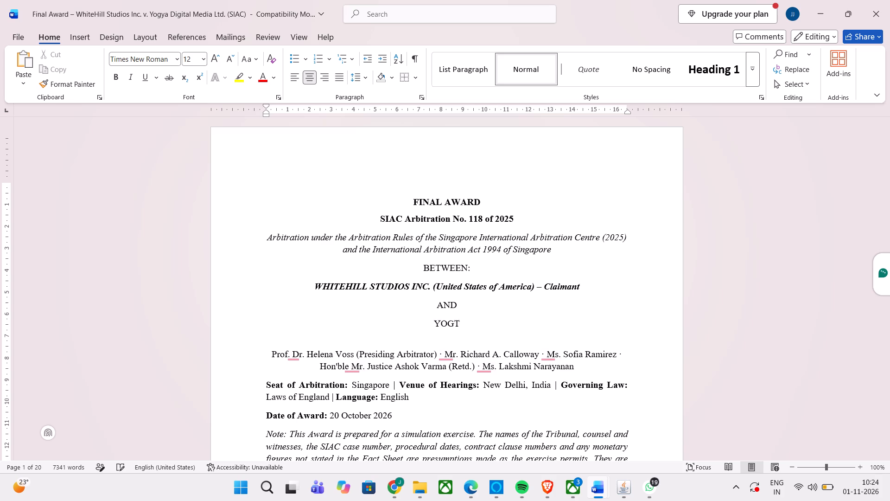
key("BackSpace")
type("YA DIGITAL STUDIOS")
key("space")
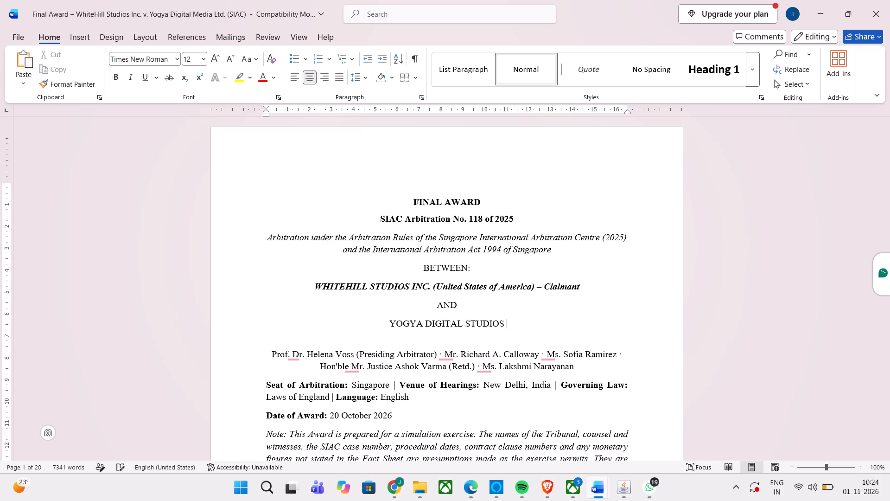
key("BackSpace")
key("BackSpace")
key("BackSpace")
key("BackSpace")
key("BackSpace")
key("BackSpace")
key("BackSpace")
key("BackSpace")
type("MEDIA")
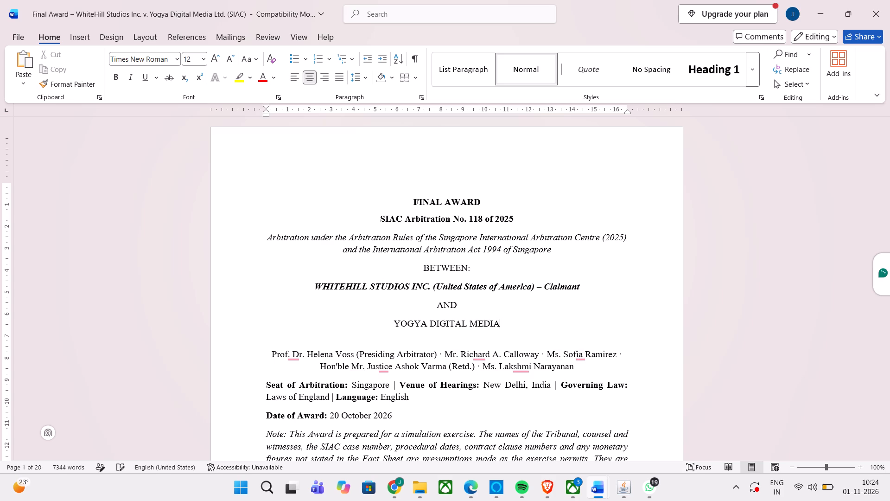
key("space")
type("LTD")
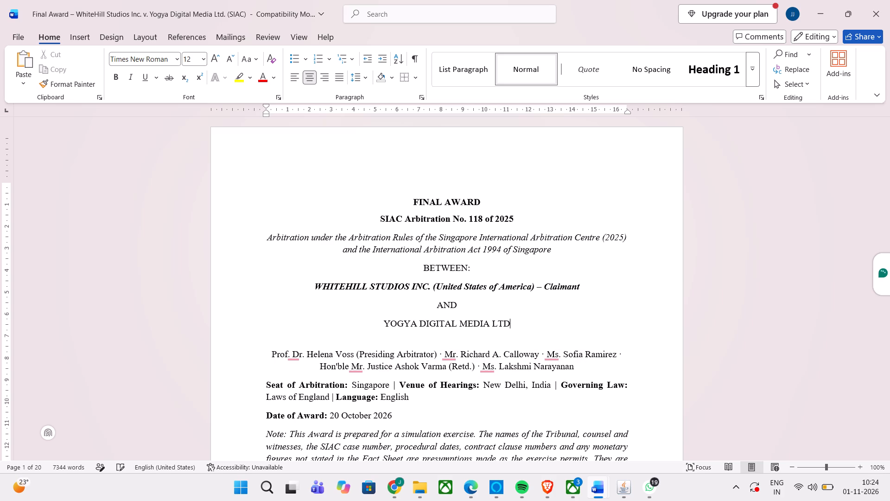
key("period")
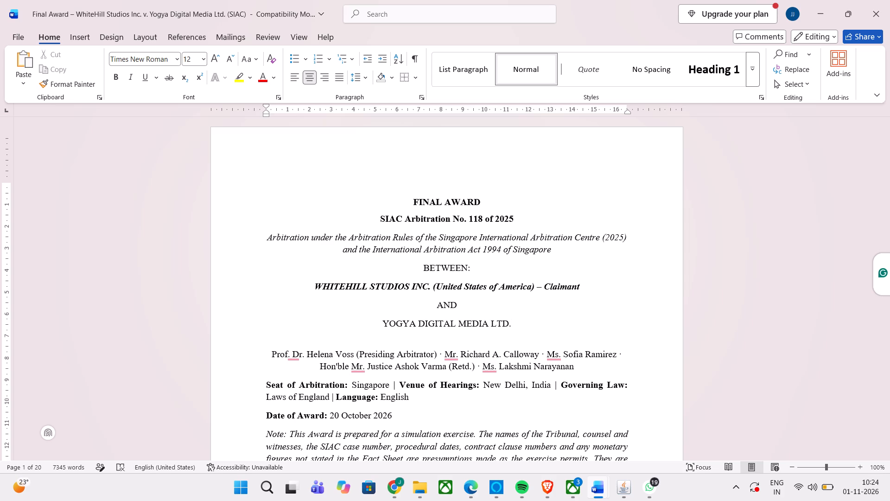
Append "(India)" in brackets directly after "YOGYA DIGITAL MEDIA LTD.".
key("shift+parenleft")
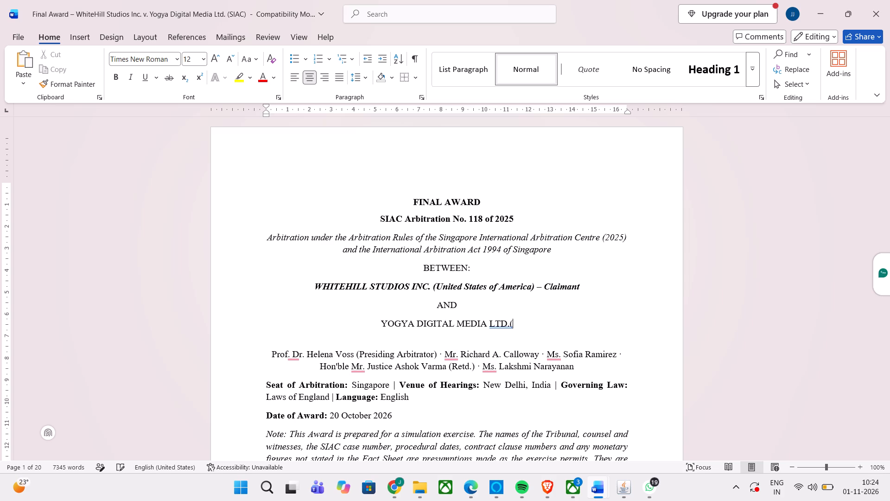
type("IN")
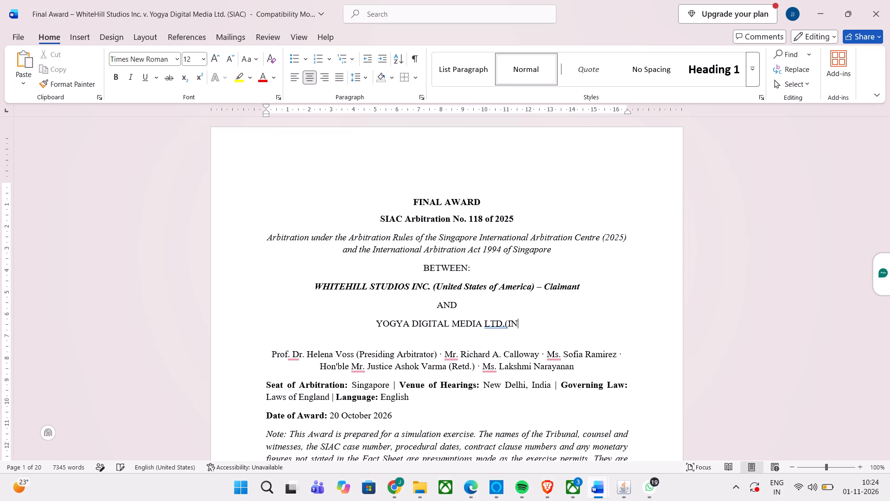
key("BackSpace")
type("NDIA")
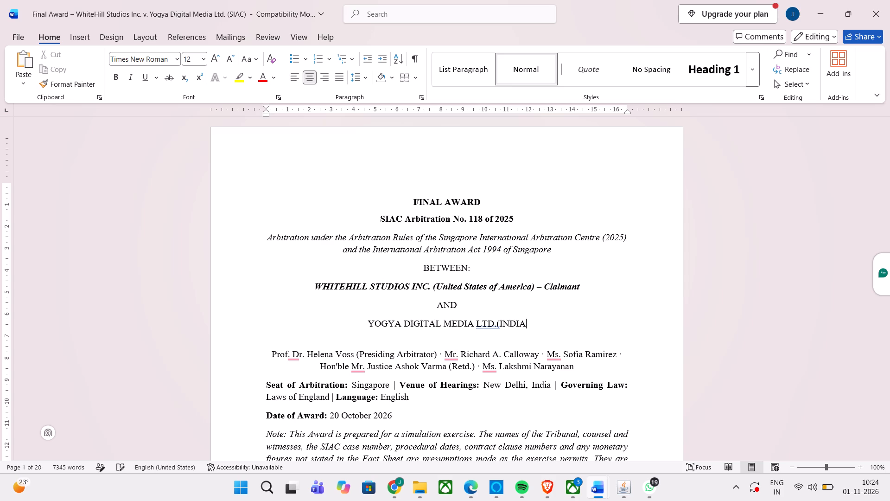
key("BackSpace")
key("BackSpace")
key("BackSpace")
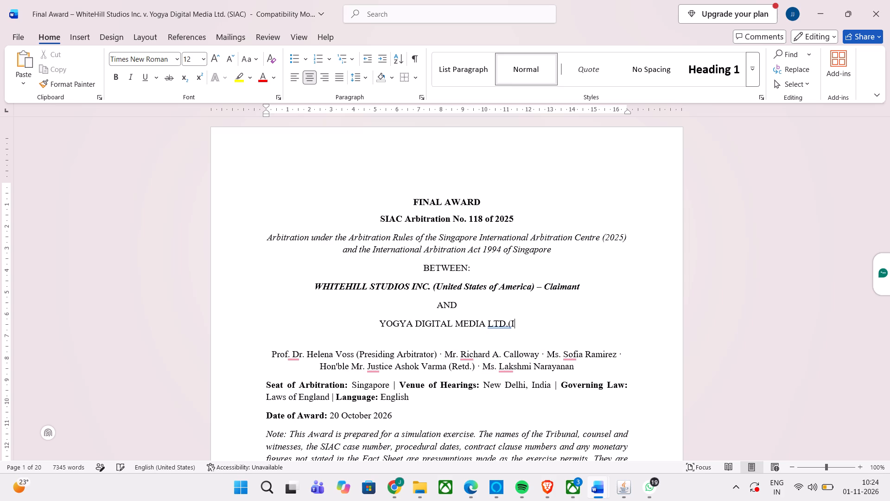
type("ndia)")
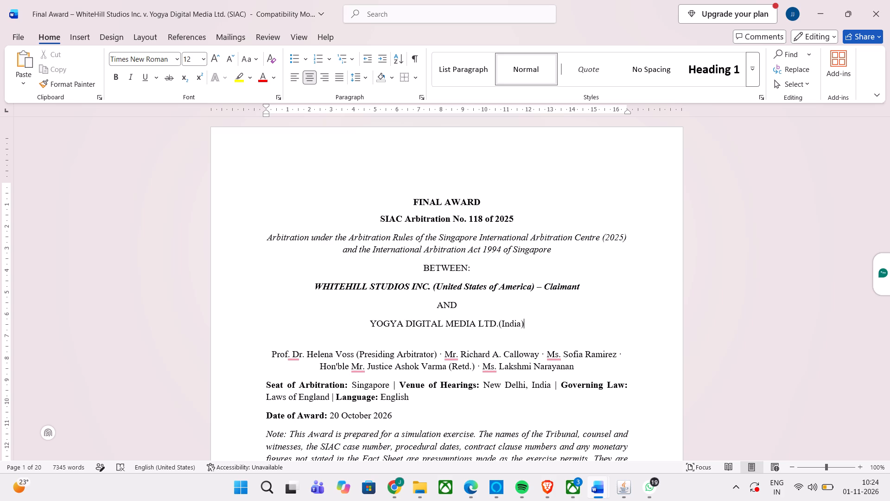
Append a spaced hyphen after "(India)" on the YOGYA DIGITAL MEDIA LTD. line and remove the empty line below it.
key("space")
type("_")
key("Delete")
key("minus")
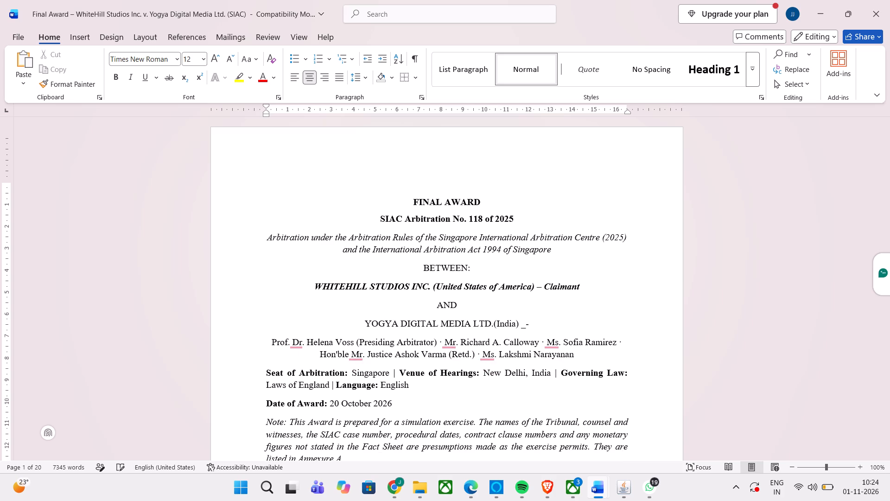
key("BackSpace")
key("BackSpace")
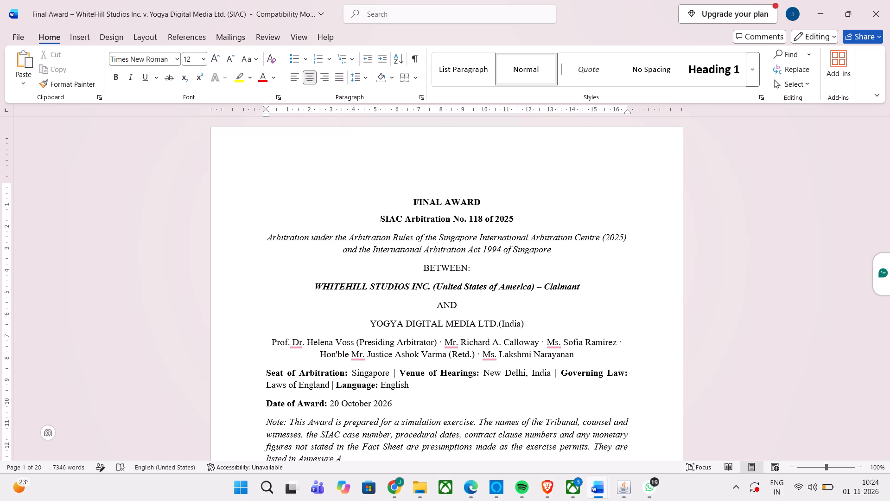
key("minus")
key("BackSpace")
key("shift+underscore")
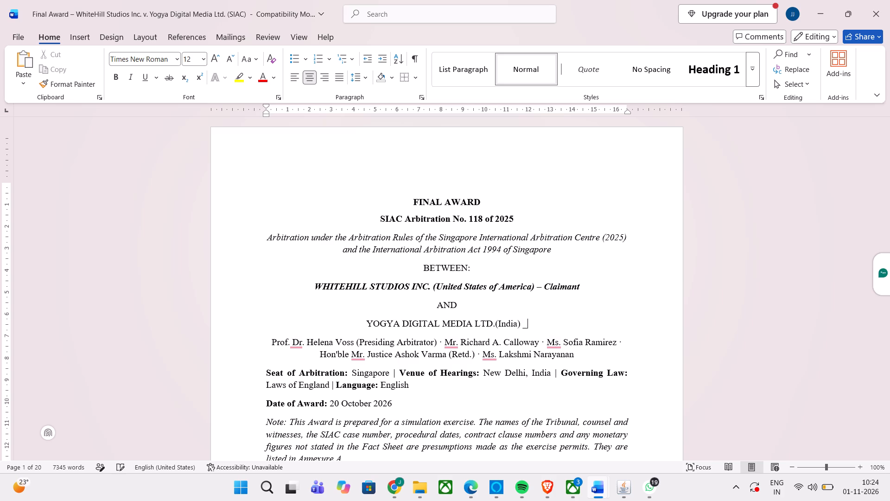
key("BackSpace")
type("--")
key("BackSpace")
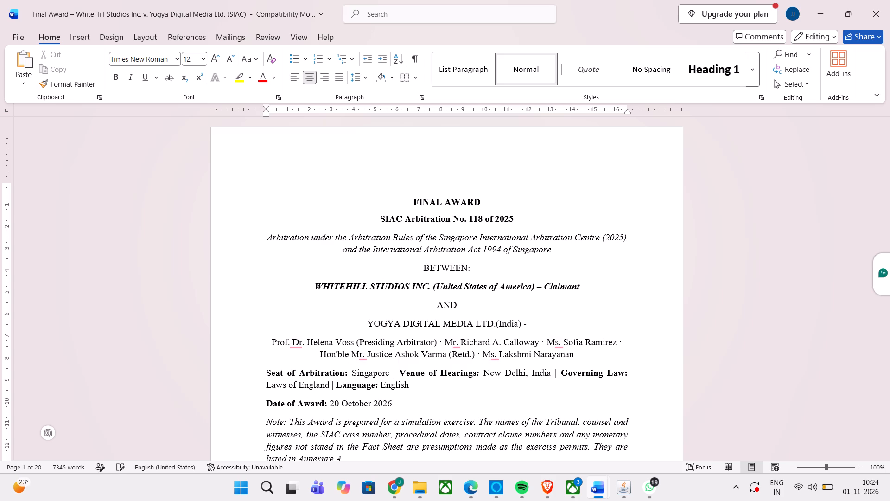
key("BackSpace")
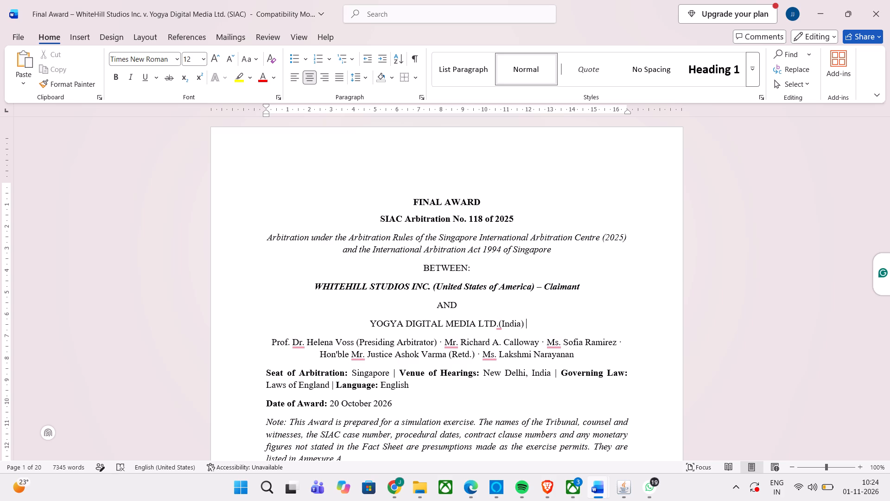
type("__")
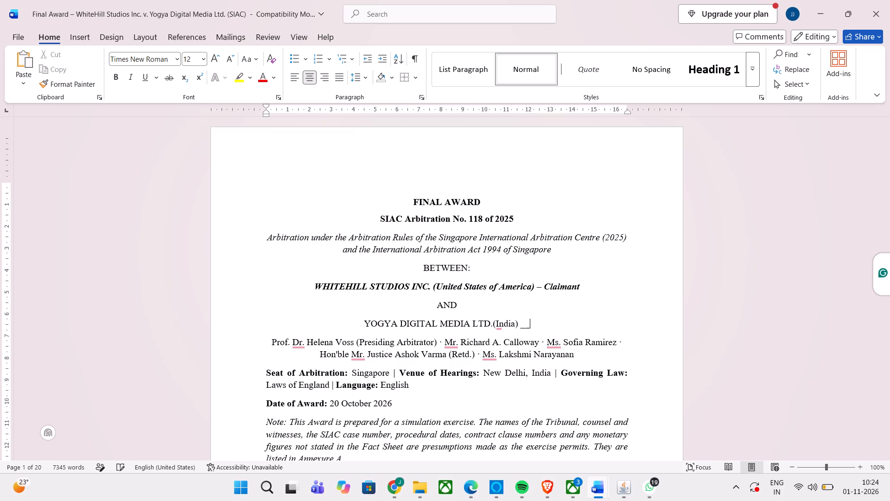
key("BackSpace")
key("BackSpace")
key("minus")
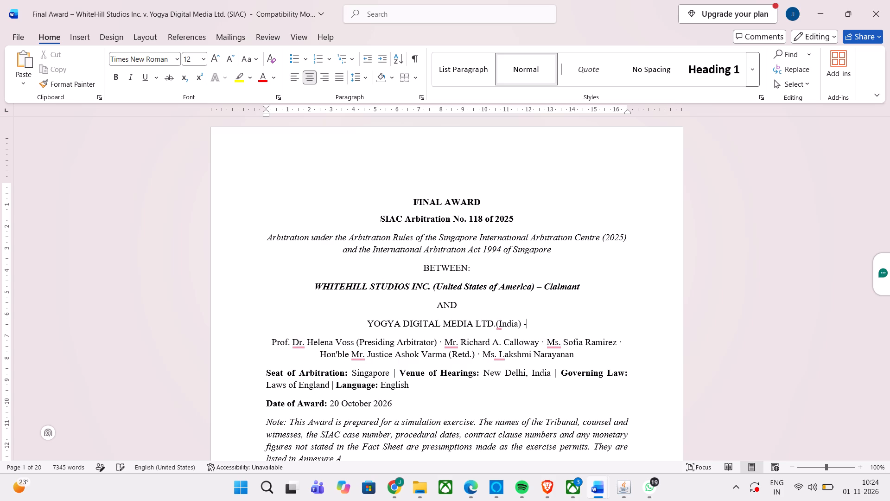
key("space")
Add "Respondent" after the hyphen at the end of the YOGYA DIGITAL MEDIA LTD. line.
type("re")
key("BackSpace")
key("BackSpace")
key("r")
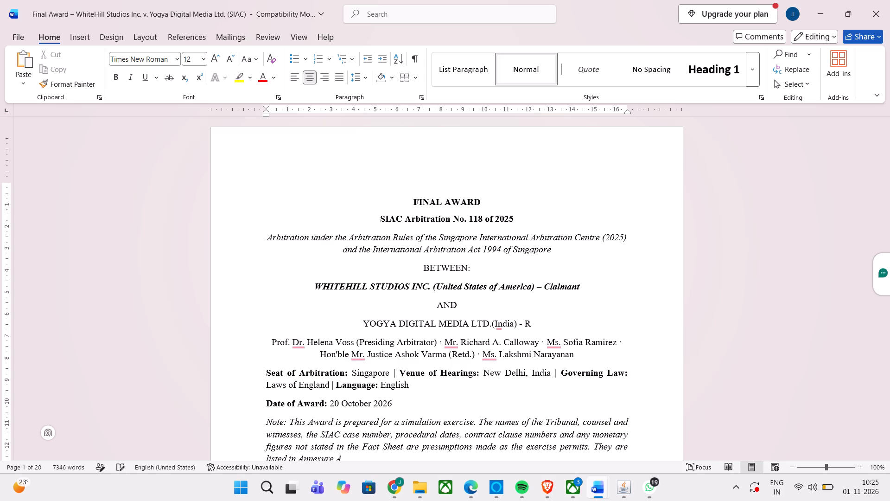
key("e")
key("BackSpace")
type("espondant")
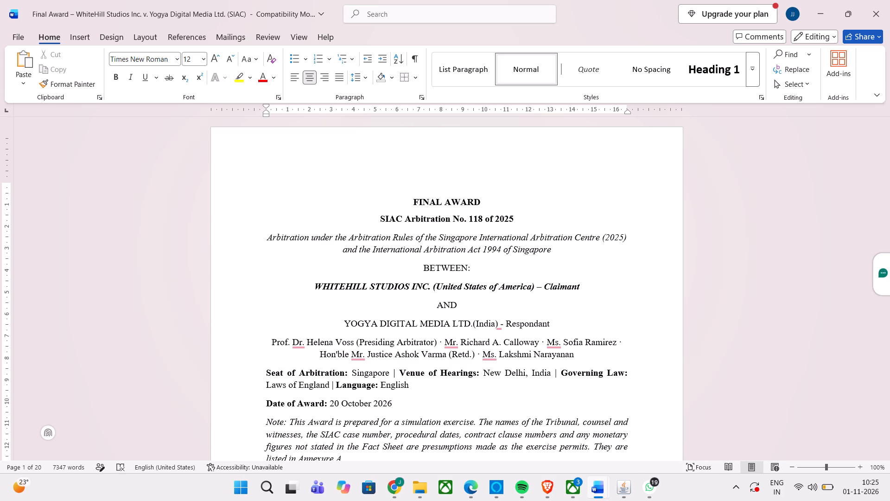
key("BackSpace")
key("BackSpace")
key("BackSpace")
type("ent")
Make the whole YOGYA DIGITAL MEDIA LTD. respondent line bold and italic.
left_click_drag(338, 322, 573, 332)
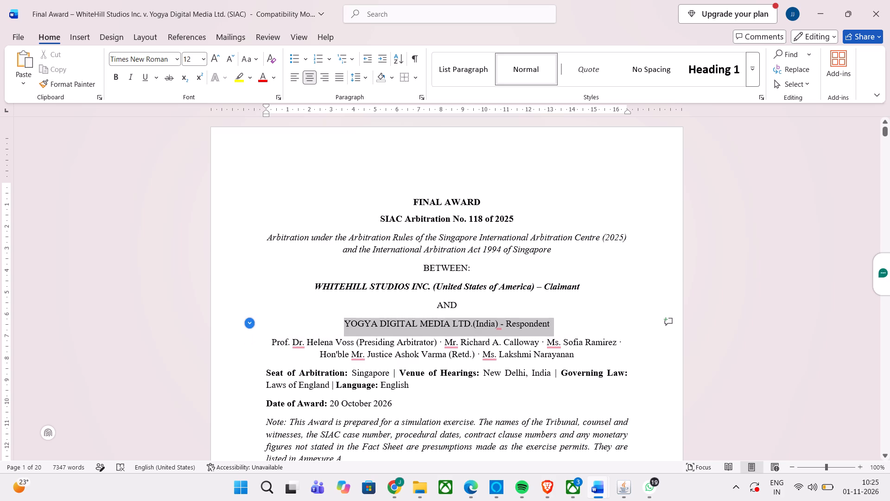
left_click_drag(584, 313, 595, 311)
left_click(595, 311)
left_click(584, 313)
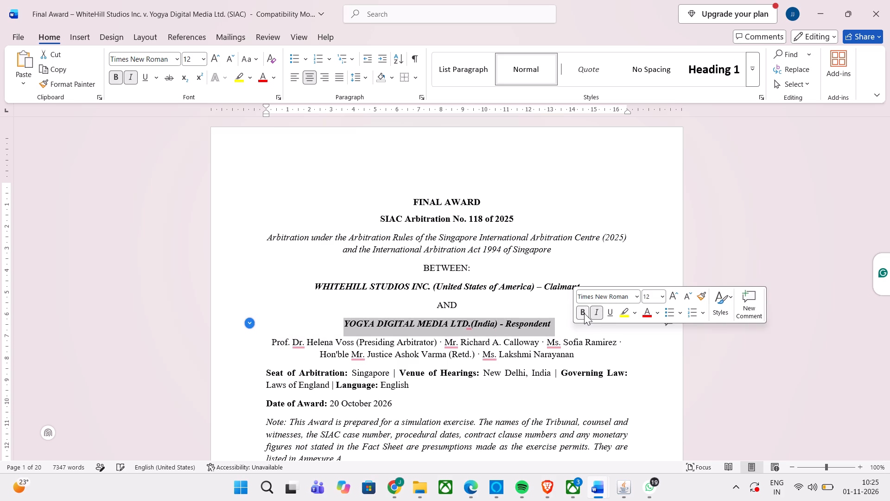
left_click(605, 332)
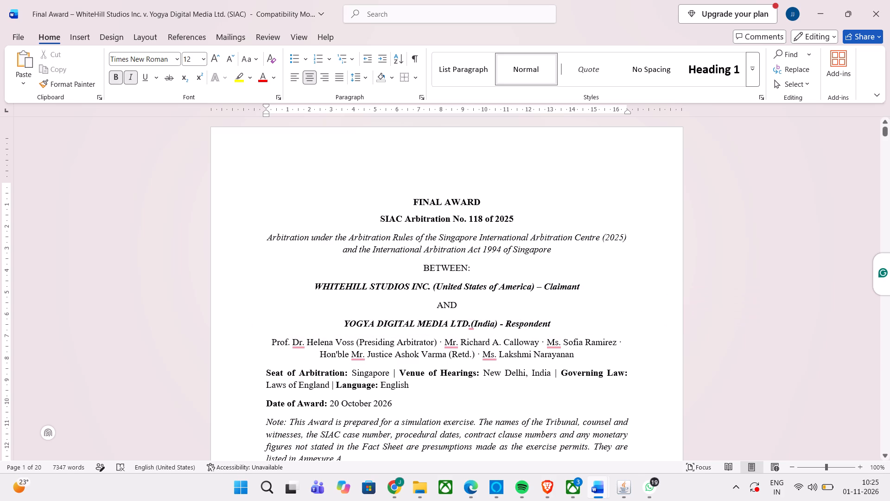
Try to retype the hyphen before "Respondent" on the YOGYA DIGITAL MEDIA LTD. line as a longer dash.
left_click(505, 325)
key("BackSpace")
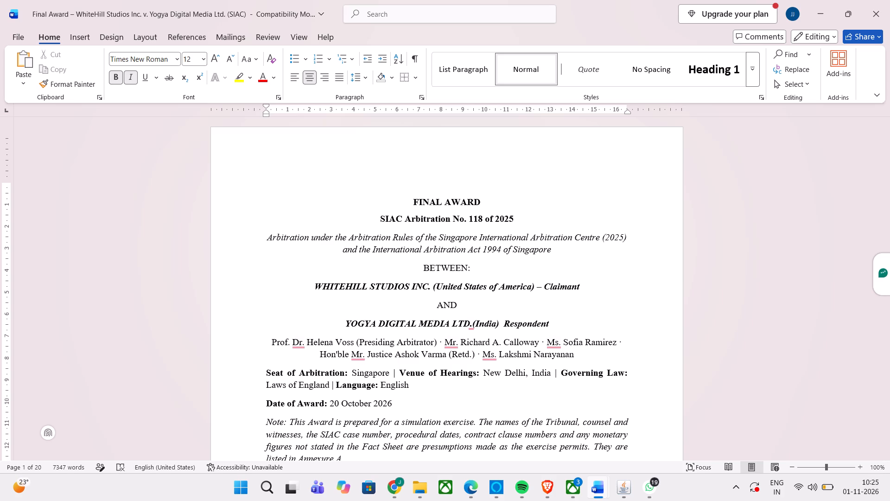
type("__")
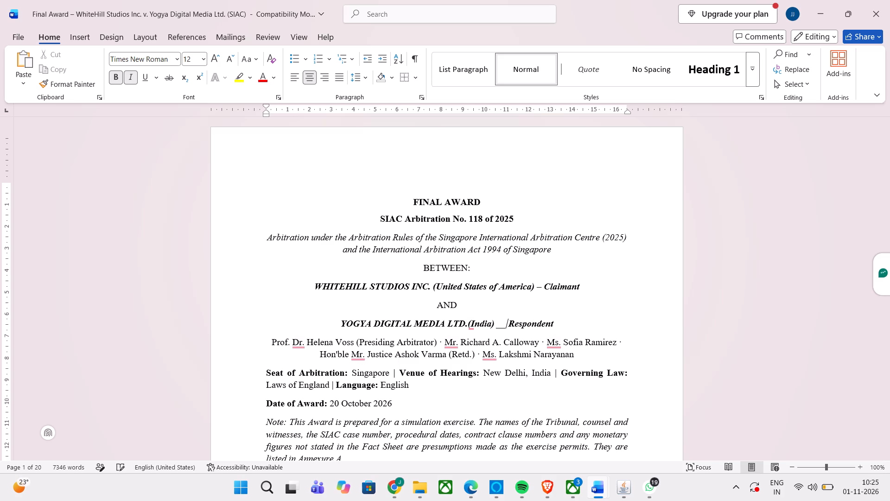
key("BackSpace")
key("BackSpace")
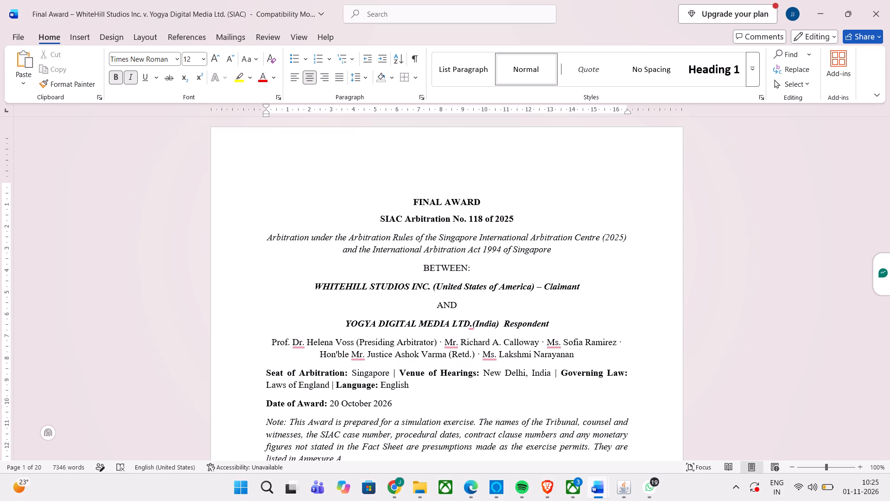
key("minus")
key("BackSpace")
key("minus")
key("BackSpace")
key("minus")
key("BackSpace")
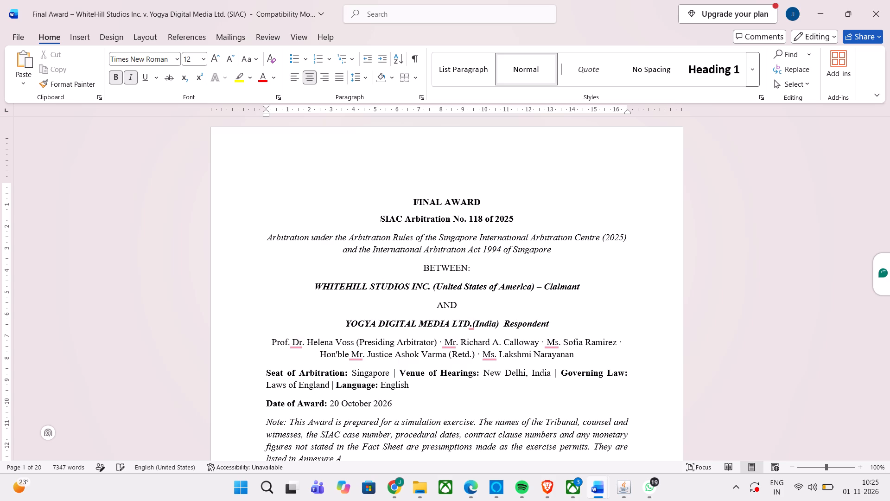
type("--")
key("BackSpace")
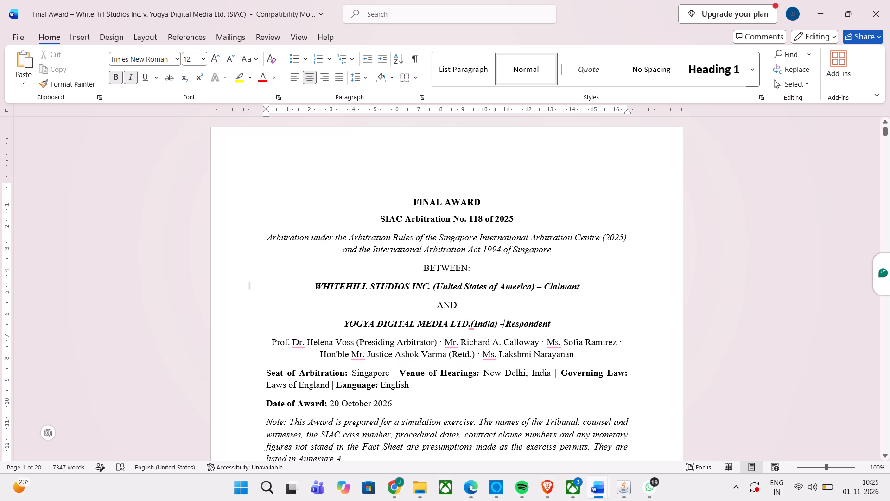
Replace the hyphen before "Respondent" with the en dash copied from the WHITEHILL STUDIOS INC. claimant line.
left_click_drag(545, 287, 537, 288)
left_click_drag(537, 288, 536, 288)
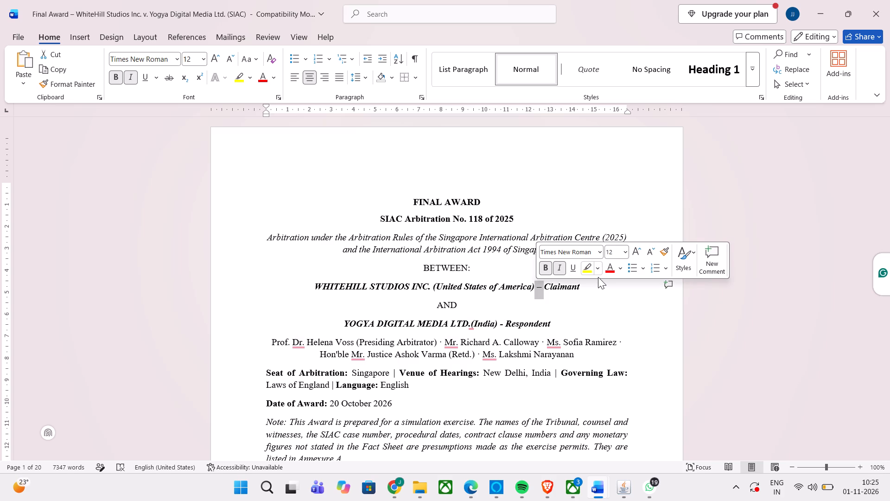
key("ctrl+c")
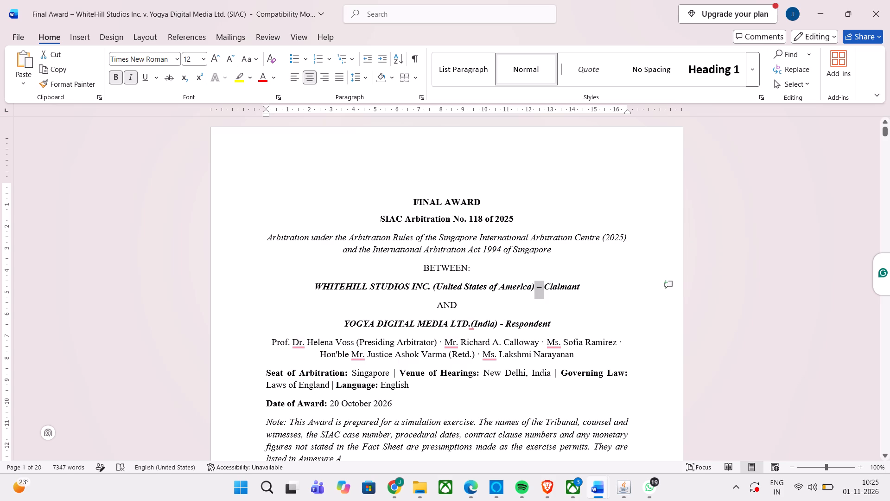
left_click(501, 324)
left_click(503, 326)
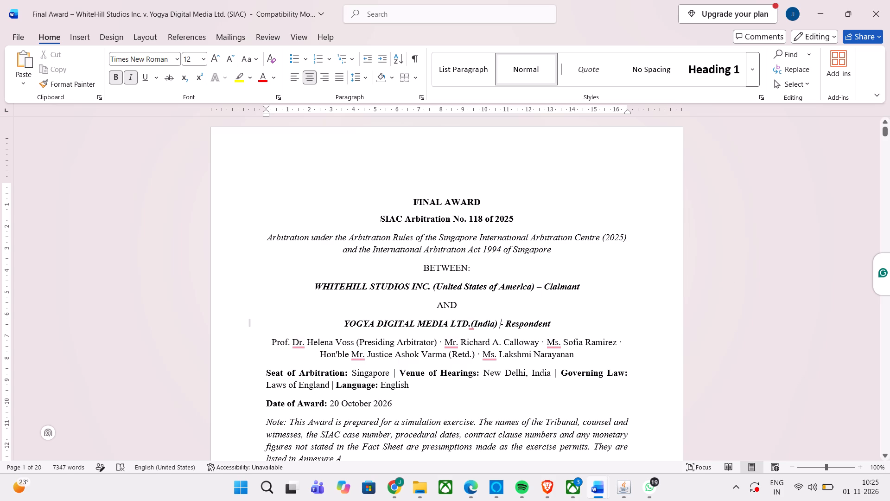
key("BackSpace")
key("ctrl+v")
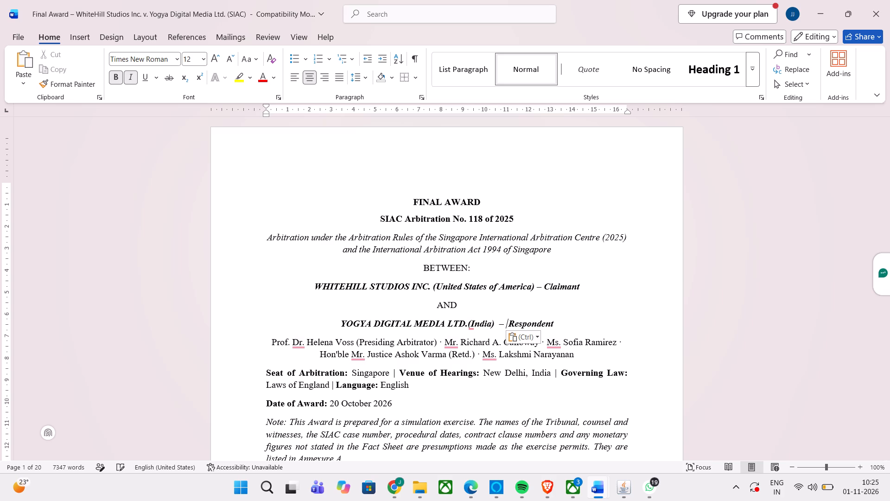
left_click(584, 304)
Insert "ARBITRAL" into the title so it reads "FINAL ARBITRAL AWARD".
left_click(444, 206)
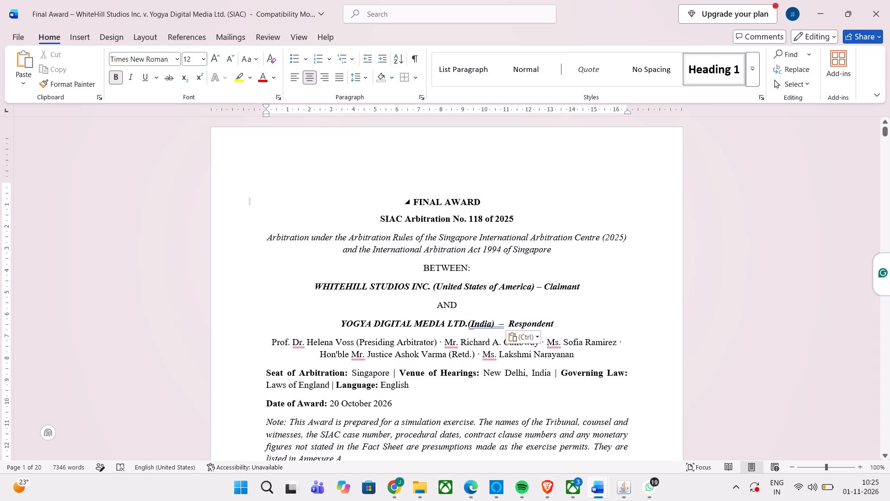
type("AR")
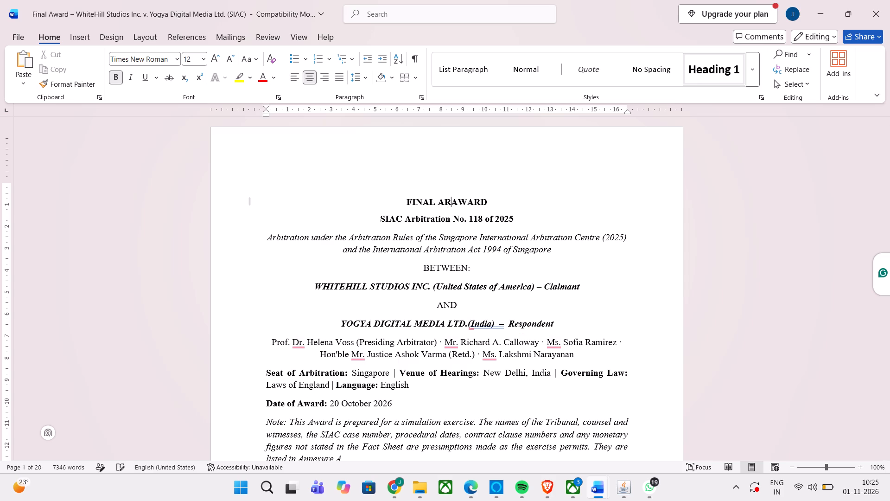
type("BITARL")
key("BackSpace")
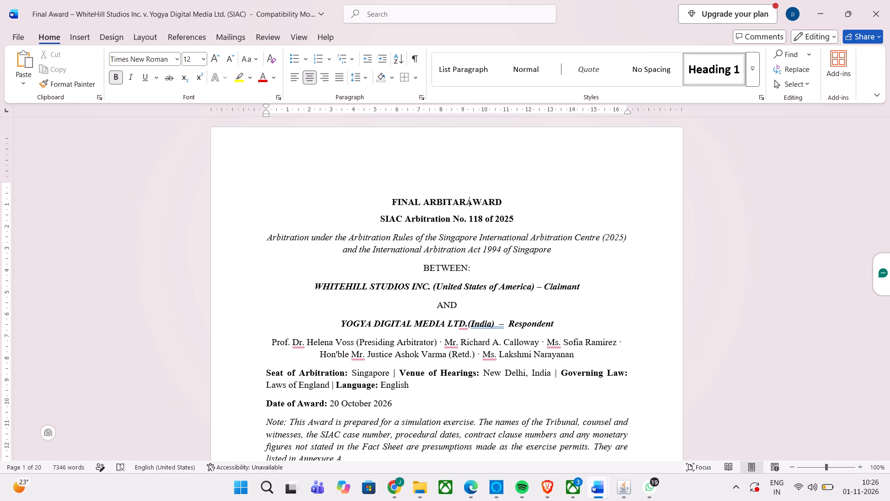
key("BackSpace")
key("BackSpace")
type("RAL")
key("space")
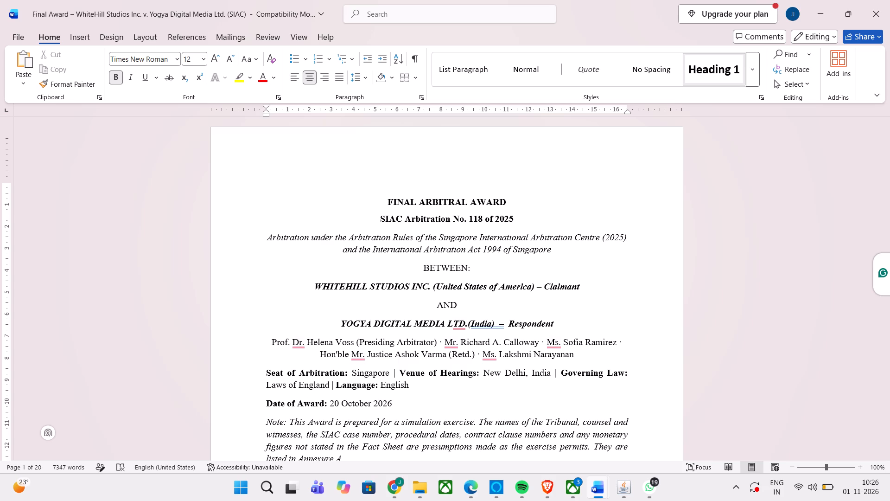
Add two blank lines above "BETWEEN:" and one blank line below the YOGYA DIGITAL MEDIA LTD. respondent line.
left_click(567, 255)
key("Return")
key("Return")
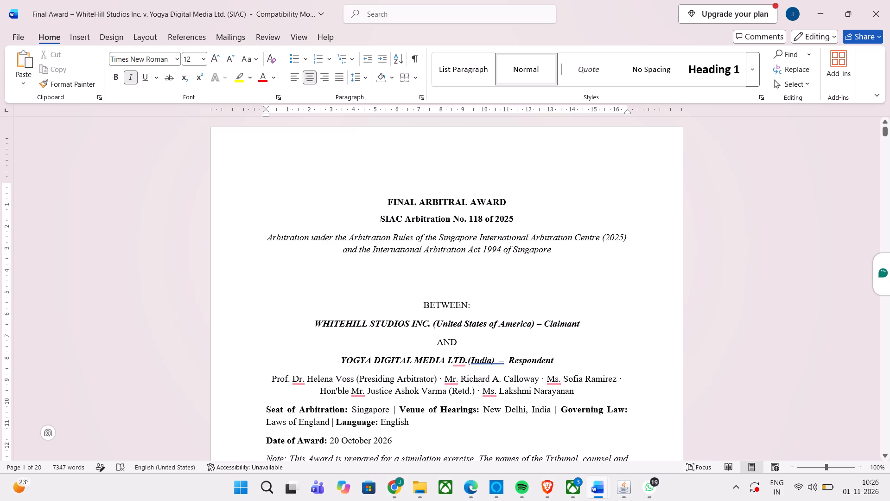
left_click(575, 362)
key("Return")
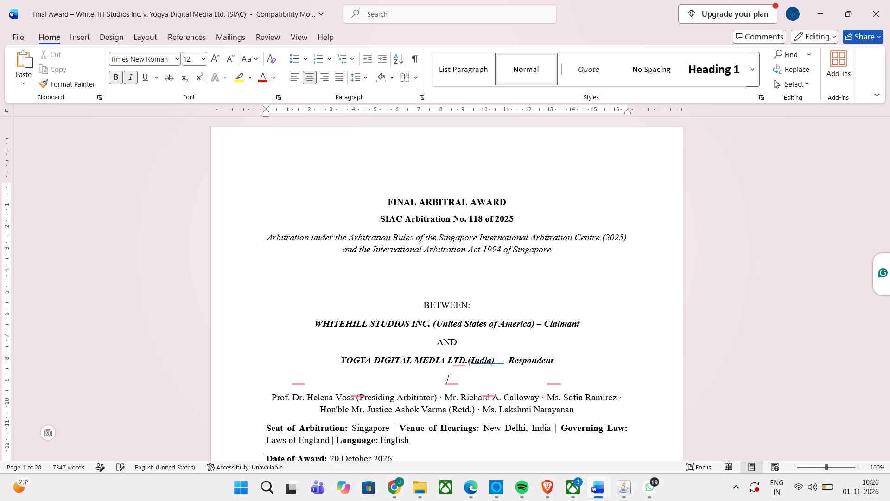
Delete the centred two-line paragraph of tribunal and counsel names above the Seat of Arbitration paragraph.
scroll(575, 362, "down", 1)
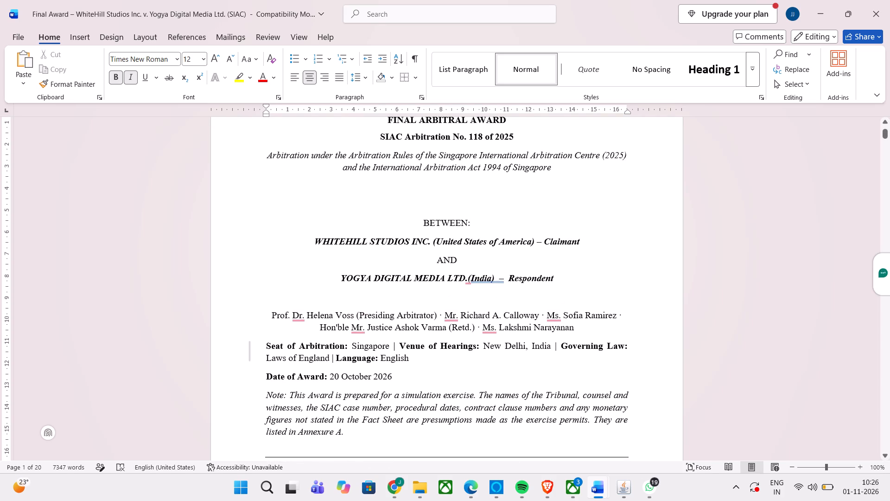
left_click_drag(271, 312, 578, 328)
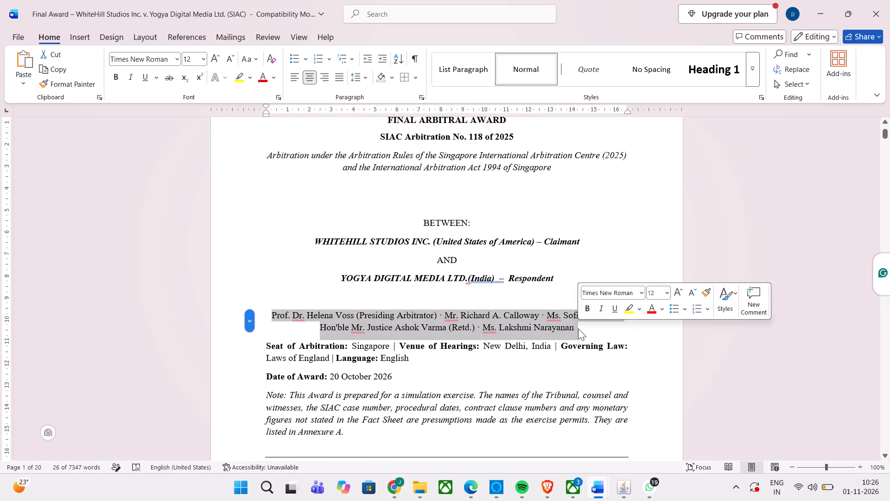
key("Delete")
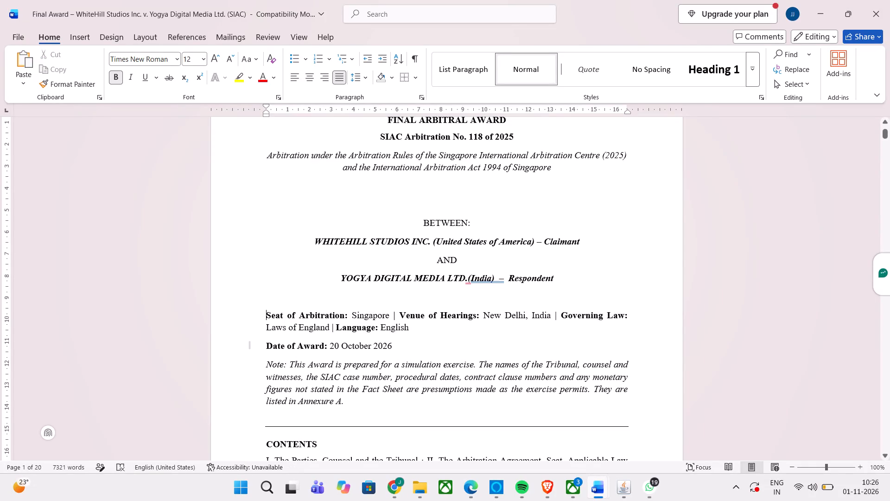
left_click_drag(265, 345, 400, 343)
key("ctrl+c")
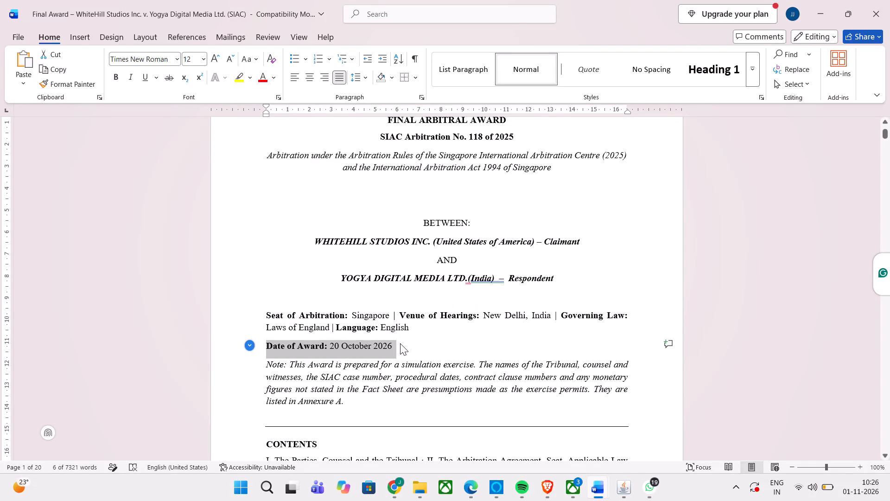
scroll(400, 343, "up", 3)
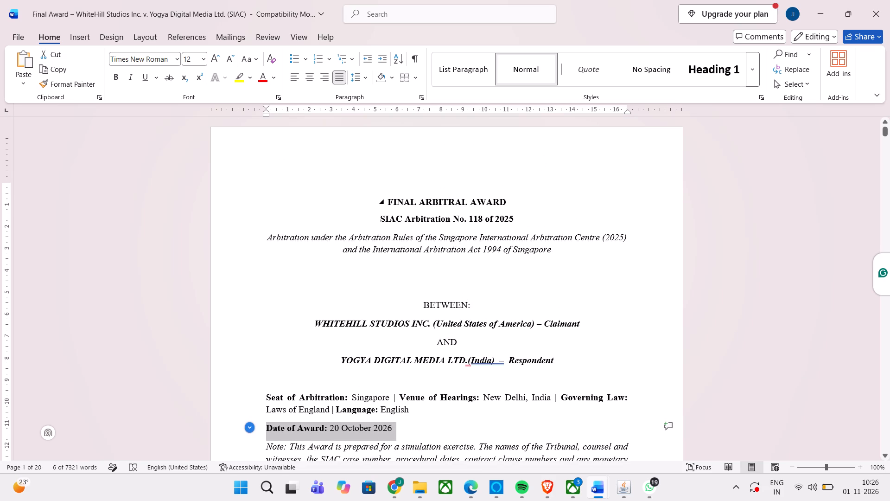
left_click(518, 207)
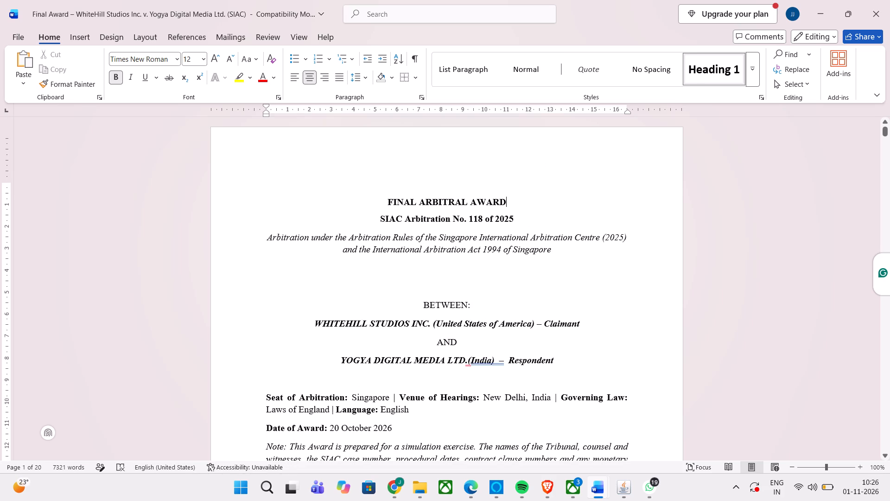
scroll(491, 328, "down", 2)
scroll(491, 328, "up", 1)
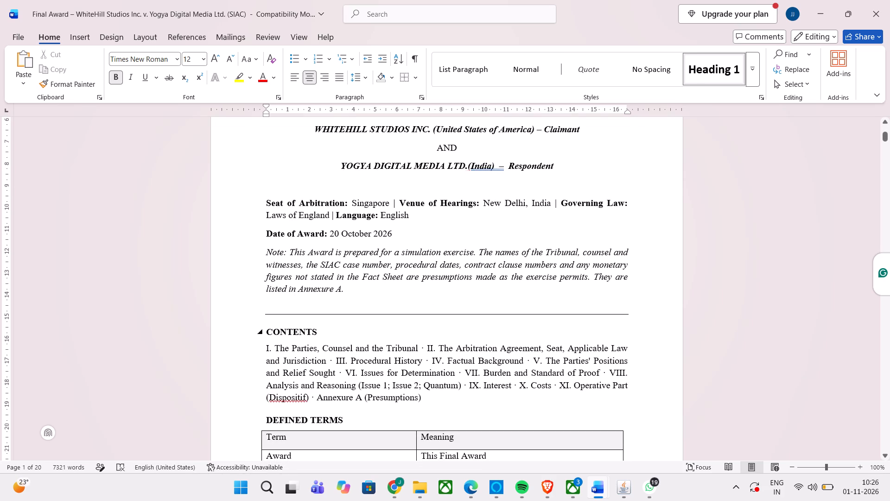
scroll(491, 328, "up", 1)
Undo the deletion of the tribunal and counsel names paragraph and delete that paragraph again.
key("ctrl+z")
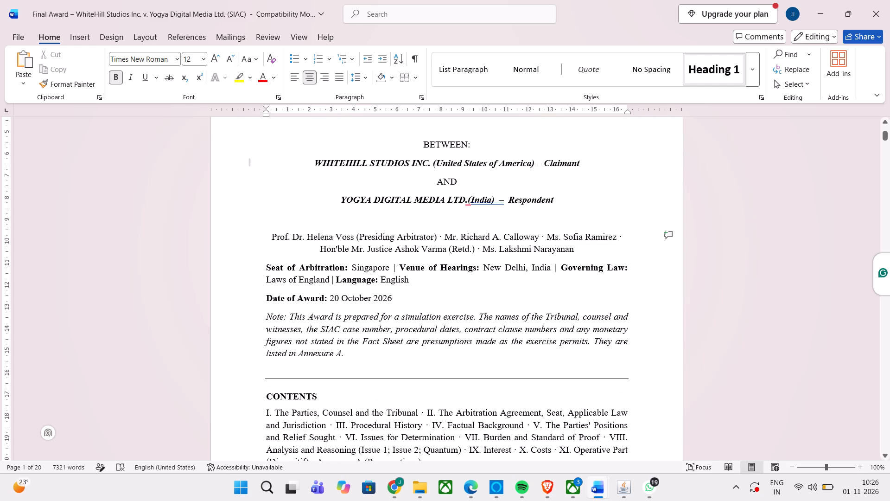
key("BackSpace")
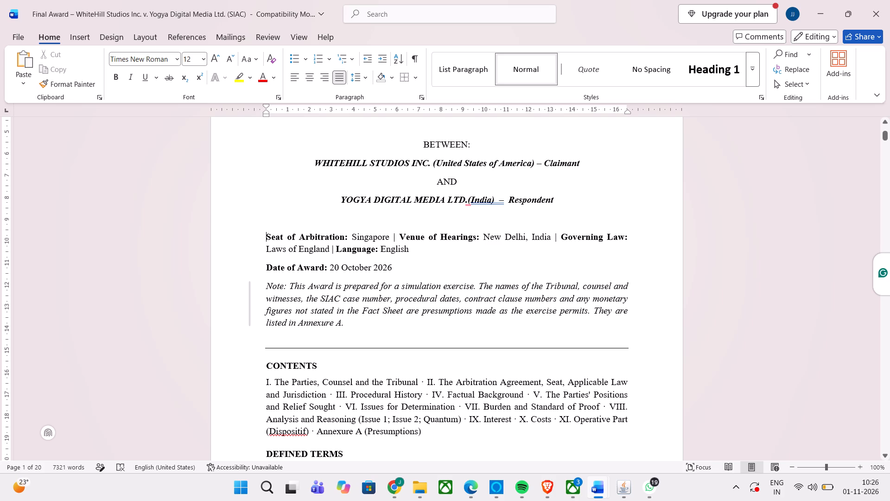
Delete the italic Note paragraph about the simulation exercise below the Date of Award line.
left_click_drag(267, 284, 356, 328)
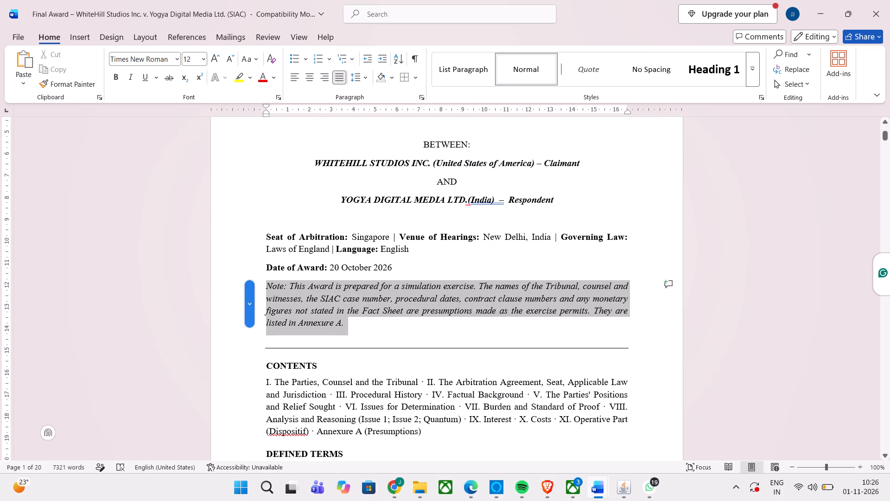
left_click_drag(356, 328, 627, 349)
left_click(627, 349)
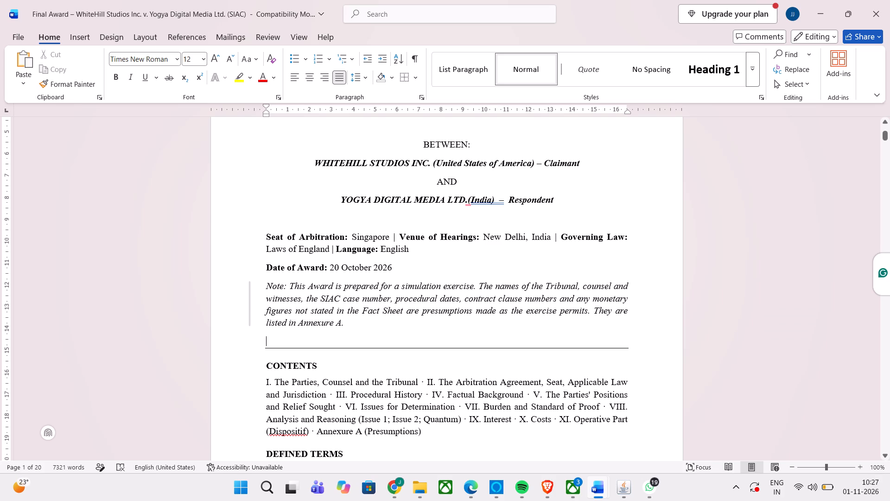
left_click_drag(267, 285, 348, 330)
key("BackSpace")
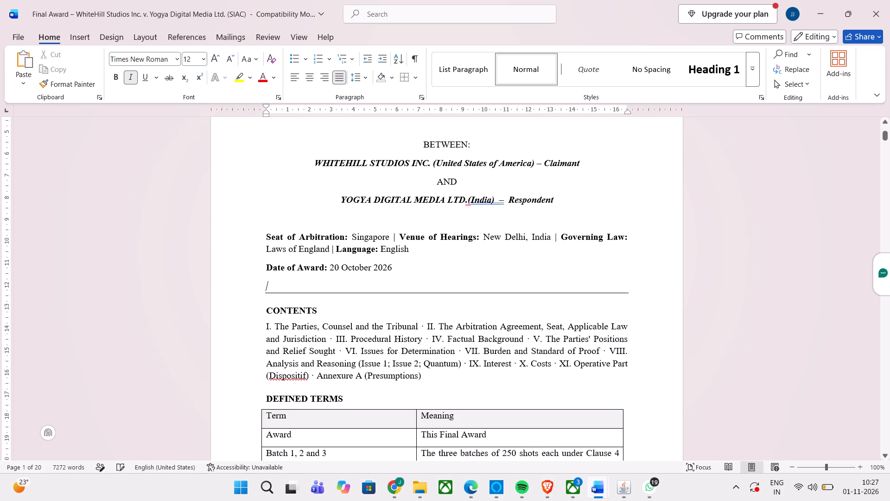
Remove the horizontal line above the CONTENTS heading and put a blank line before the heading.
double_click(390, 292)
double_click(390, 292)
left_click(625, 293)
double_click(625, 293)
key("Delete")
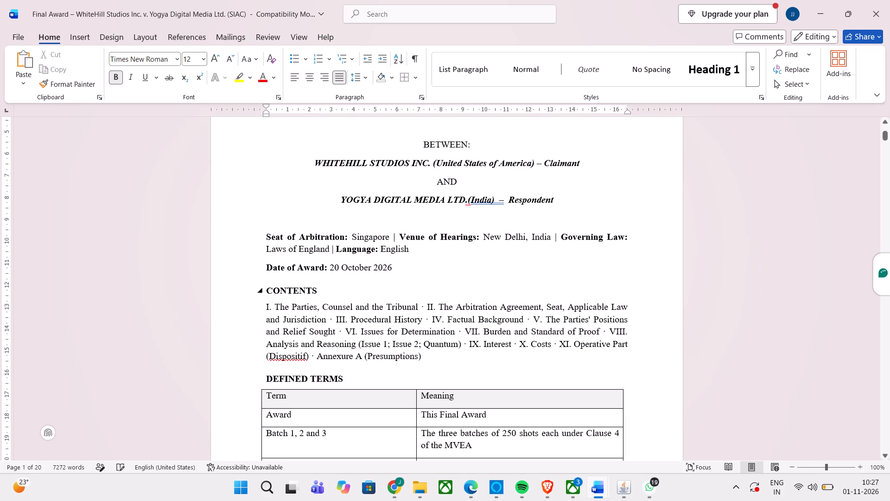
key("Return")
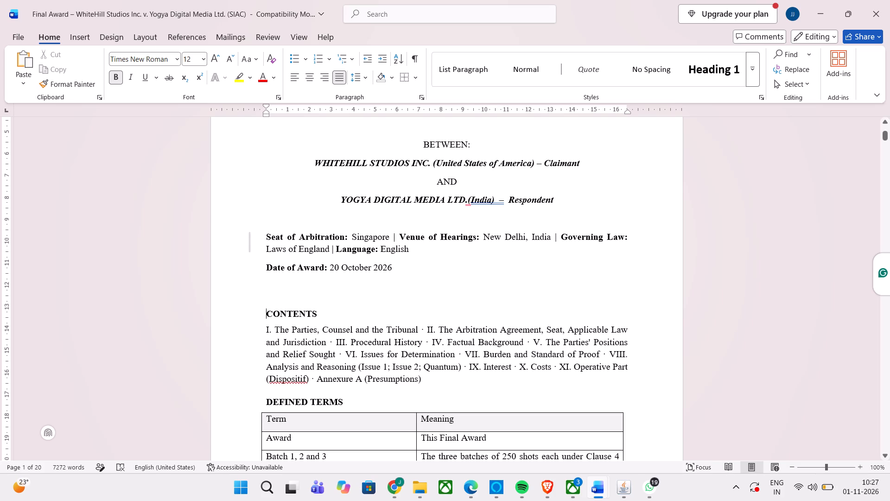
Split the Seat of Arbitration paragraph so Venue of Hearings, Governing Law and Language each start on their own line.
scroll(396, 235, "up", 2)
scroll(396, 235, "down", 1)
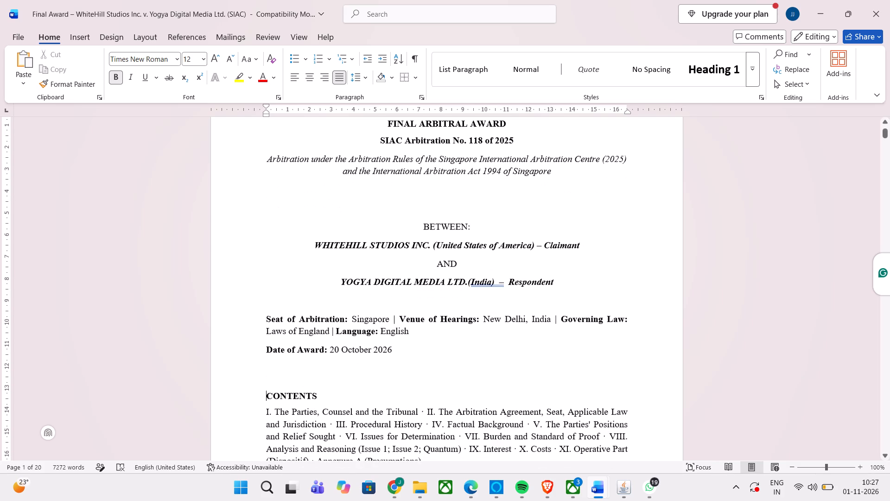
left_click(397, 319)
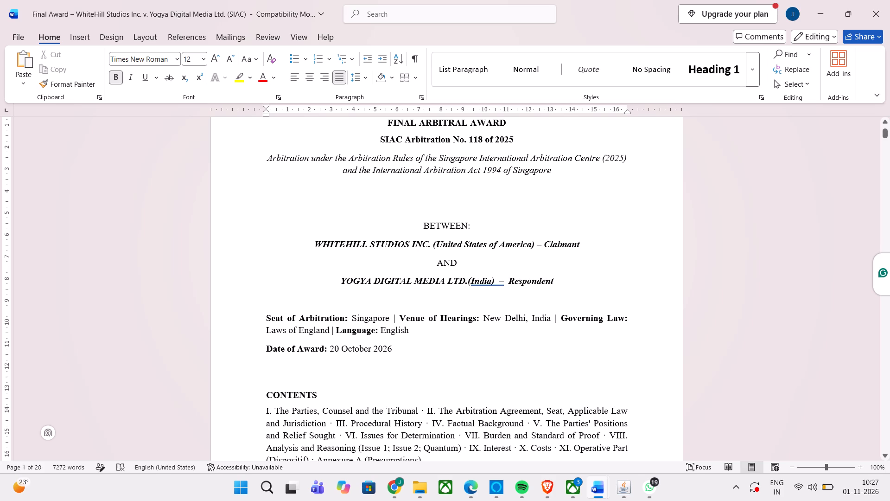
key("Return")
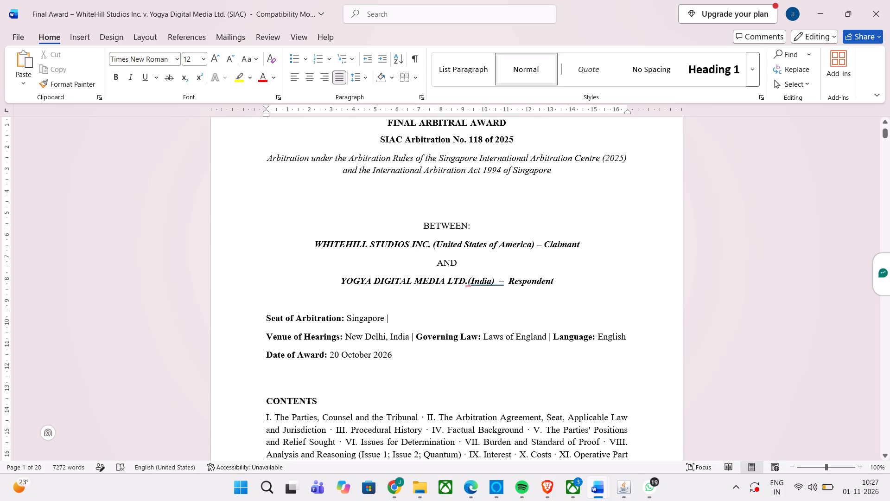
left_click(413, 336)
key("Return")
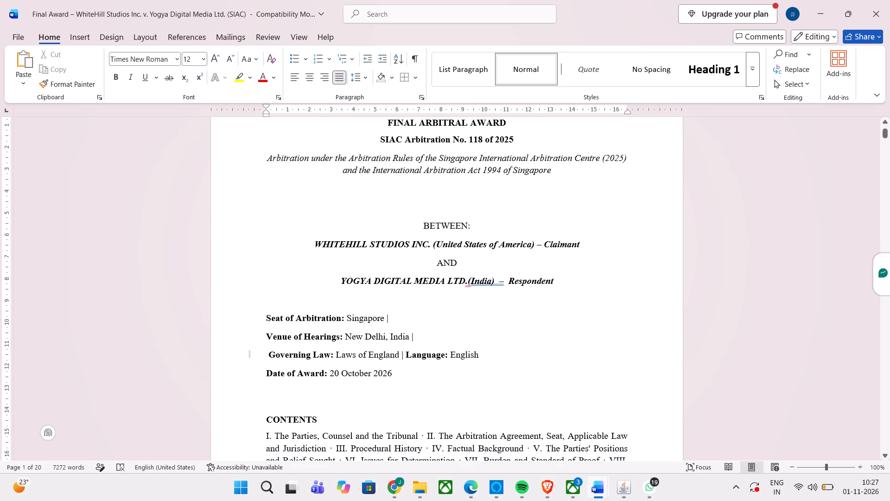
left_click(404, 354)
key("Return")
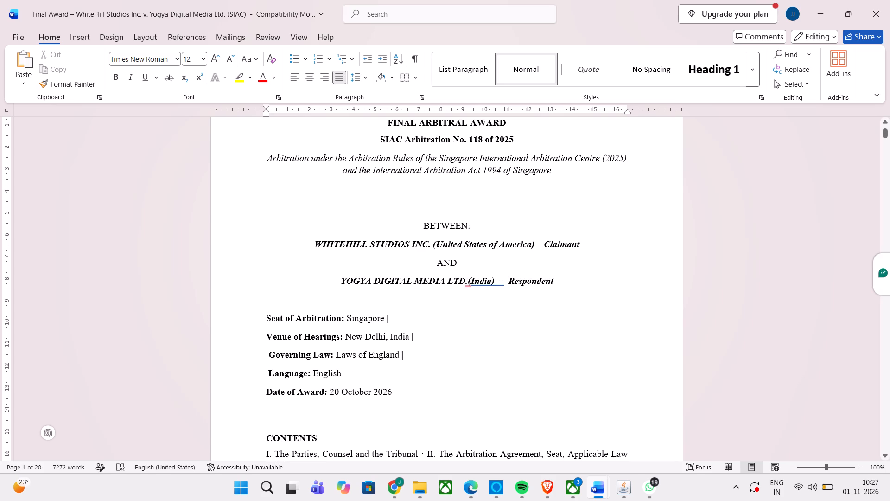
Delete the trailing vertical bars from the Governing Law and Venue of Hearings lines and try the same on the Seat of Arbitration line.
left_click(407, 359)
key("BackSpace")
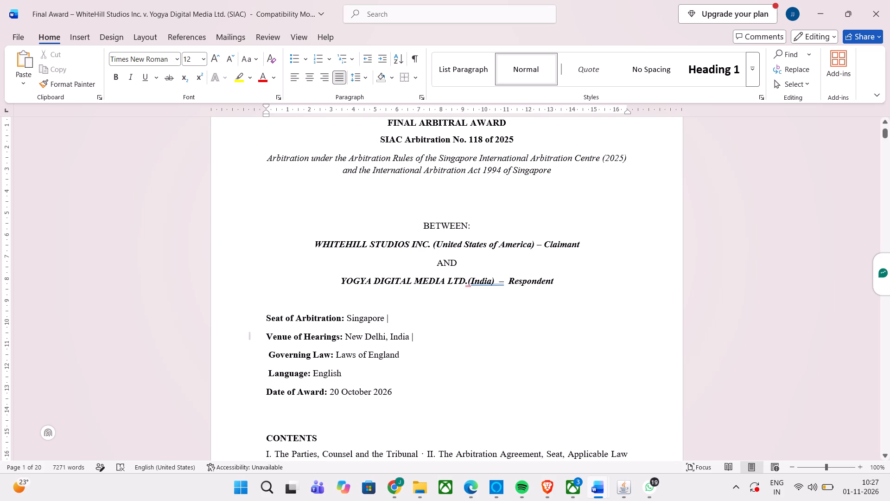
left_click(414, 338)
key("BackSpace")
left_click(390, 317)
key("BackSpace")
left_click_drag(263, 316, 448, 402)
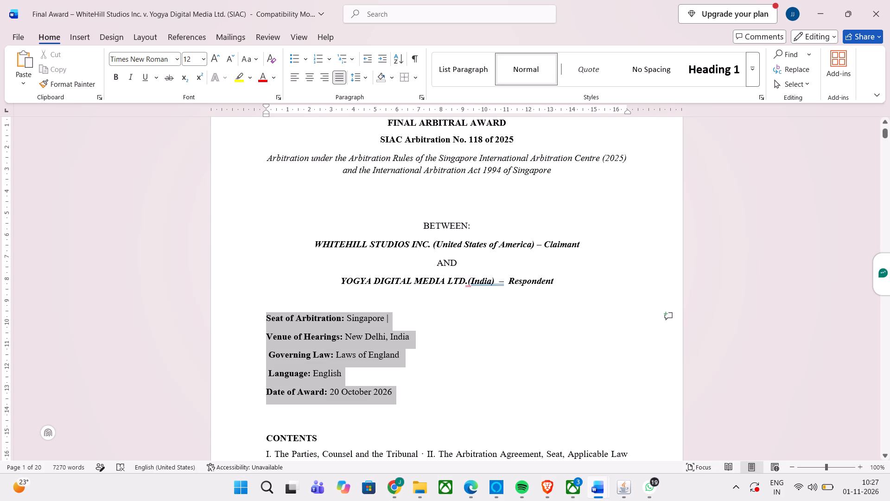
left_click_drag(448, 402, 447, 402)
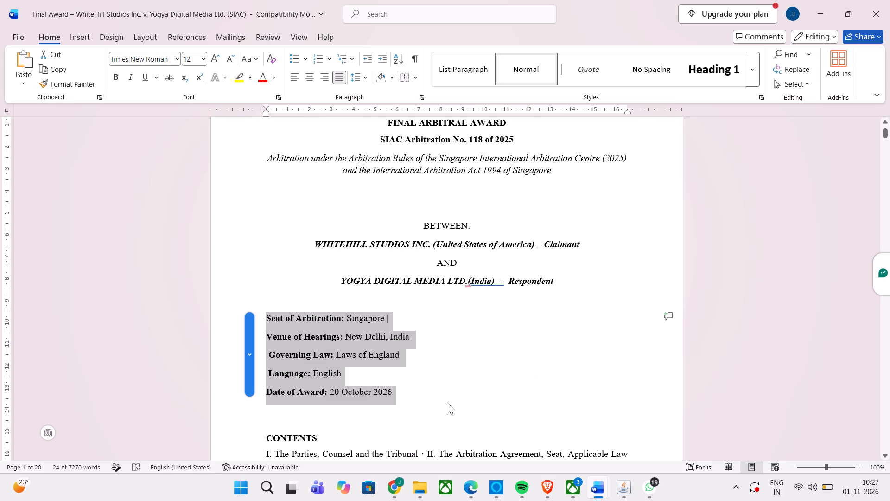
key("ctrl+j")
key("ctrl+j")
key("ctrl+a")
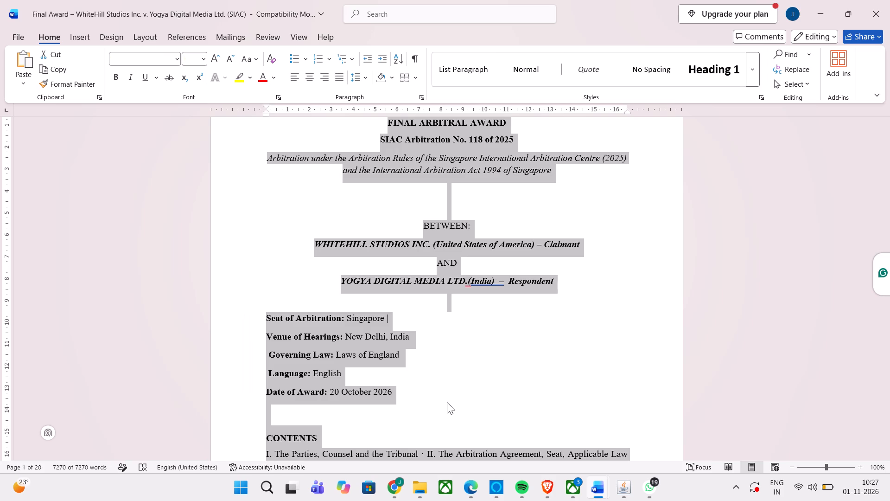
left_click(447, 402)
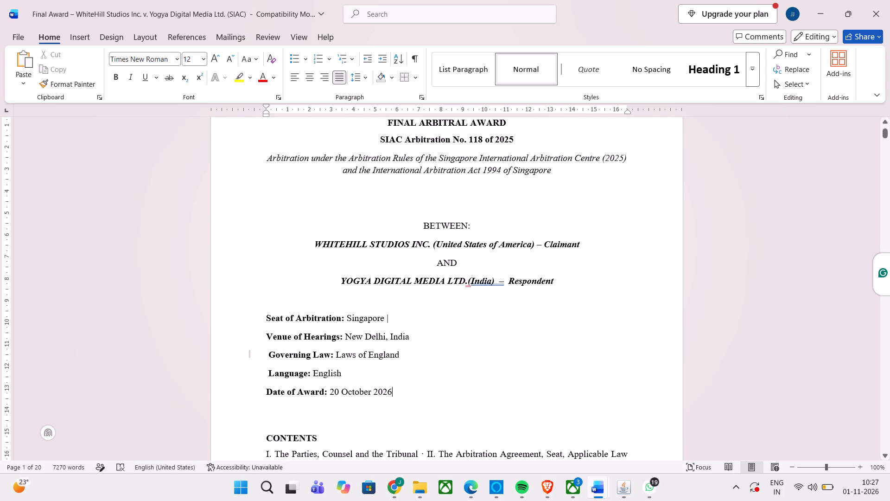
Remove the leading spaces before Governing Law and Language so both lines align with the lines around them.
left_click(269, 353)
key("BackSpace")
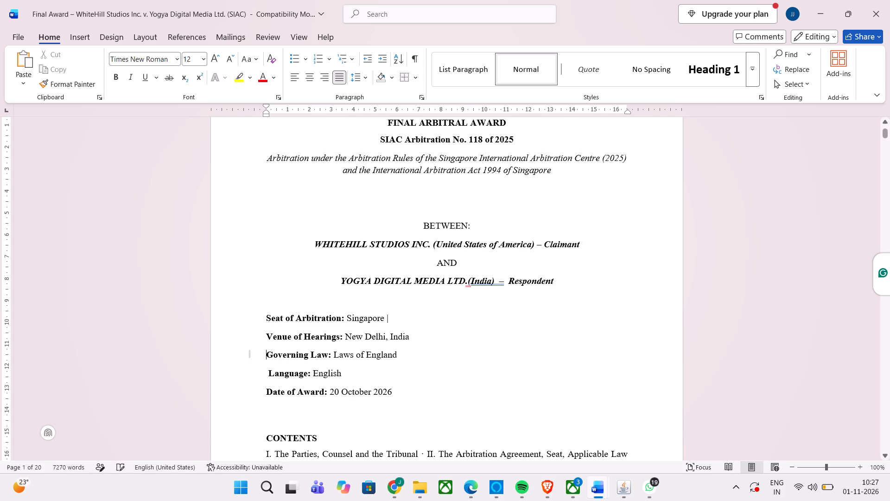
left_click(267, 372)
key("BackSpace")
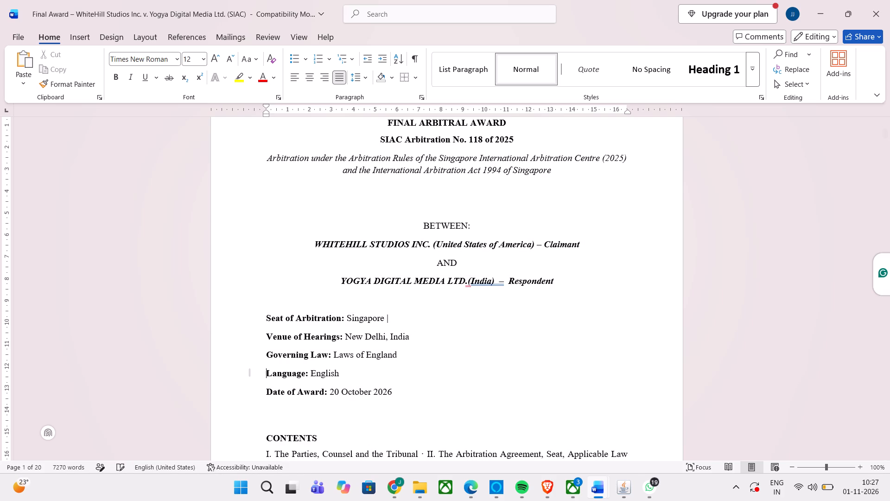
Centre the five lines from Seat of Arbitration through Date of Award.
left_click_drag(267, 316, 443, 390)
left_click_drag(443, 390, 393, 393)
left_click_drag(393, 393, 266, 316)
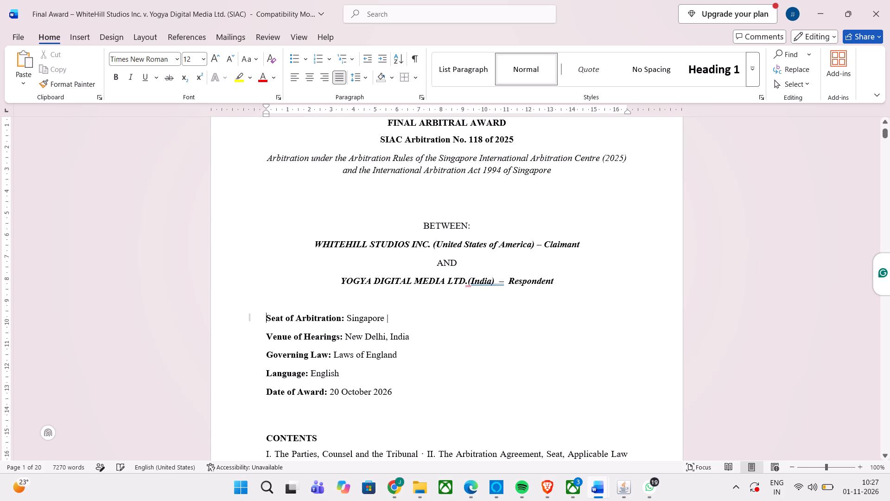
left_click(266, 316)
left_click_drag(266, 316, 408, 386)
left_click(408, 386)
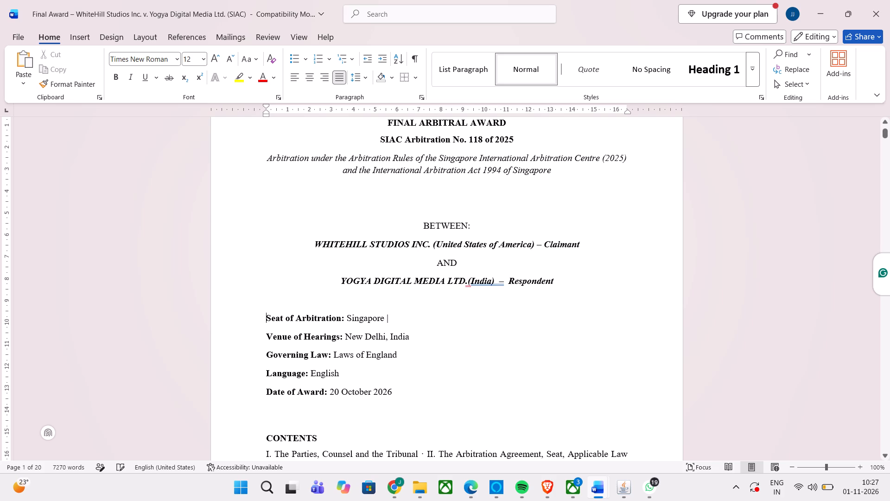
left_click(403, 396)
left_click(372, 389)
scroll(267, 273, "down", 2)
scroll(321, 276, "down", 2)
scroll(321, 276, "up", 1)
scroll(321, 276, "down", 1)
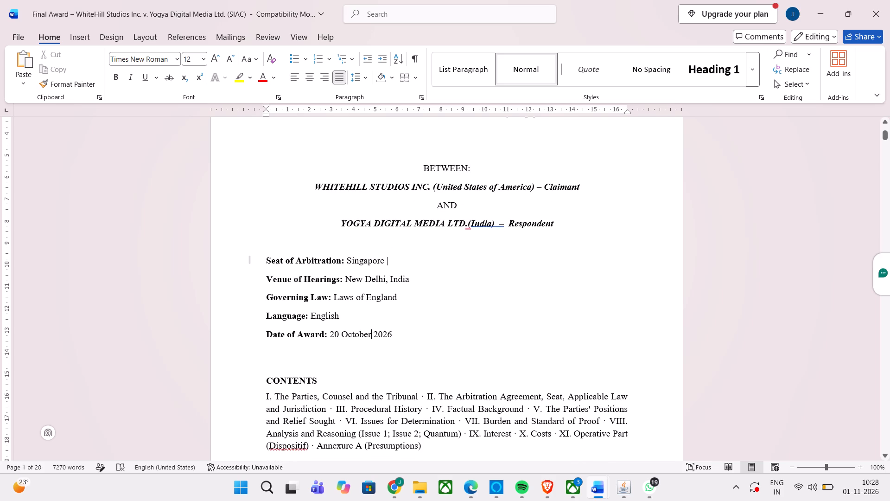
left_click_drag(265, 257, 396, 334)
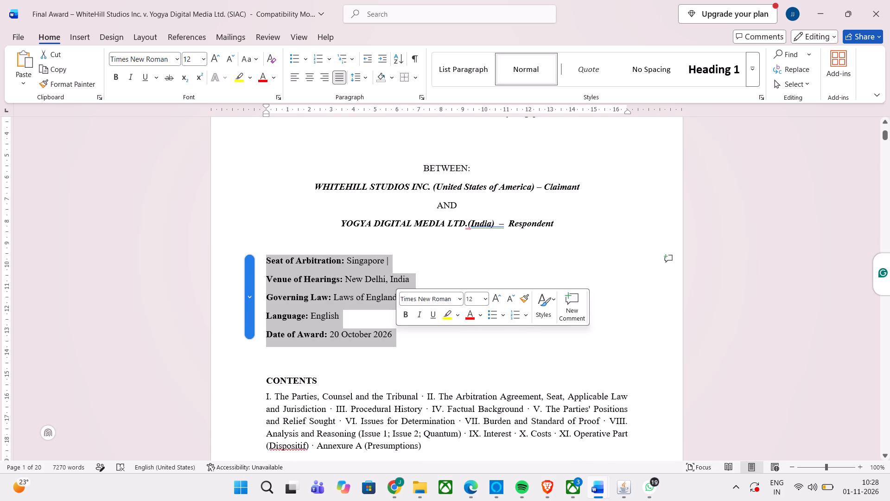
left_click(311, 83)
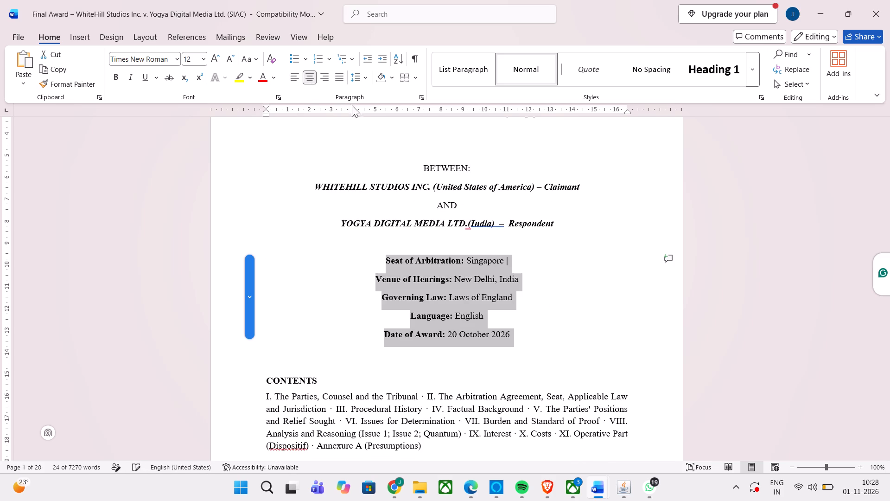
left_click(561, 305)
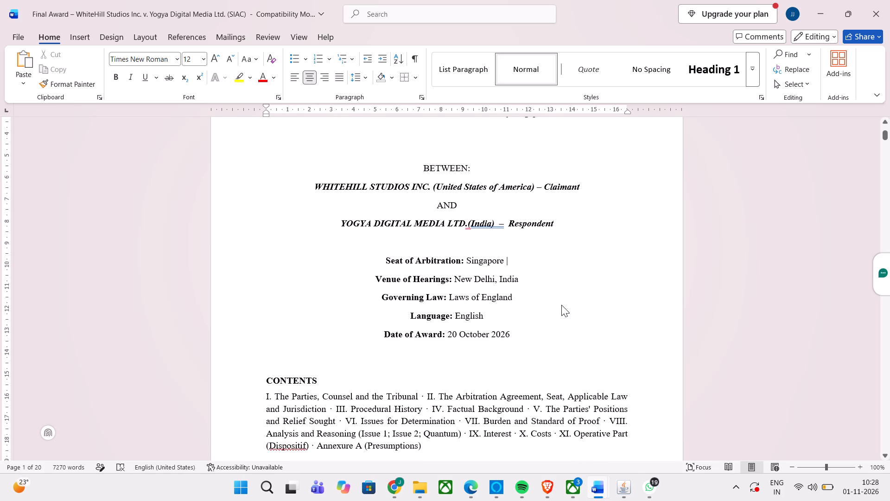
Add another blank line between the Respondent party line and the Seat of Arbitration line.
scroll(561, 305, "up", 2)
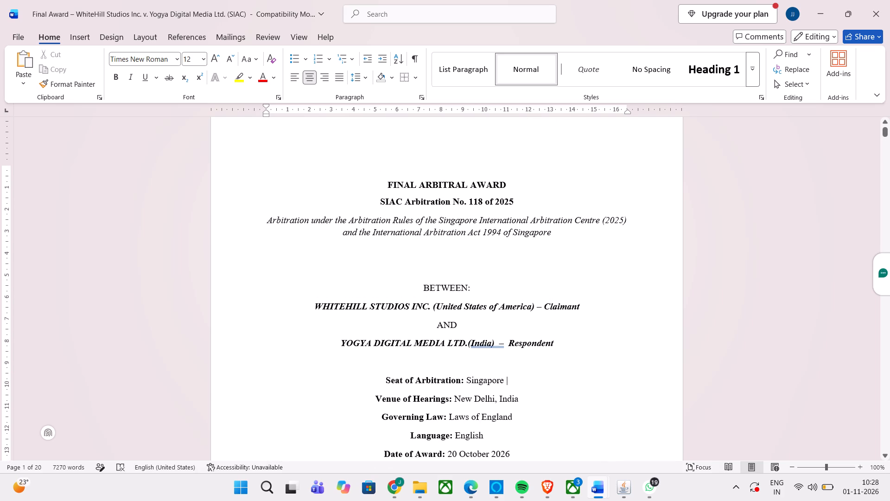
scroll(561, 305, "down", 1)
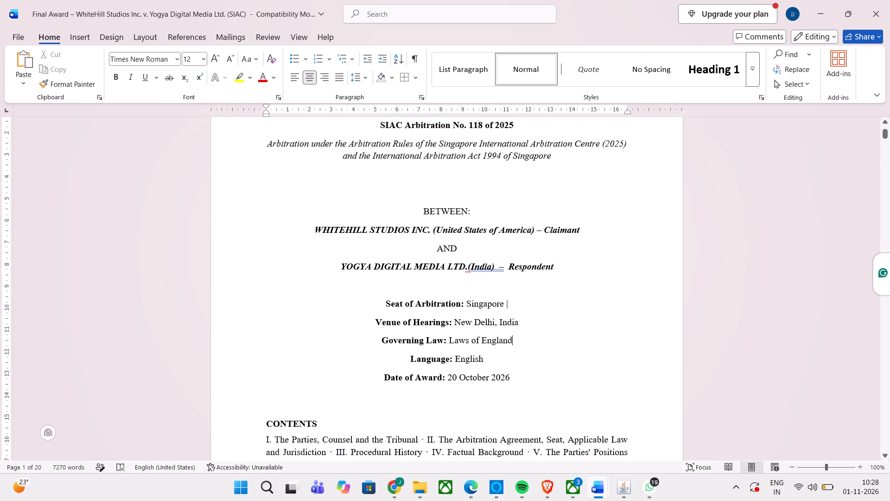
left_click(563, 283)
key("Return")
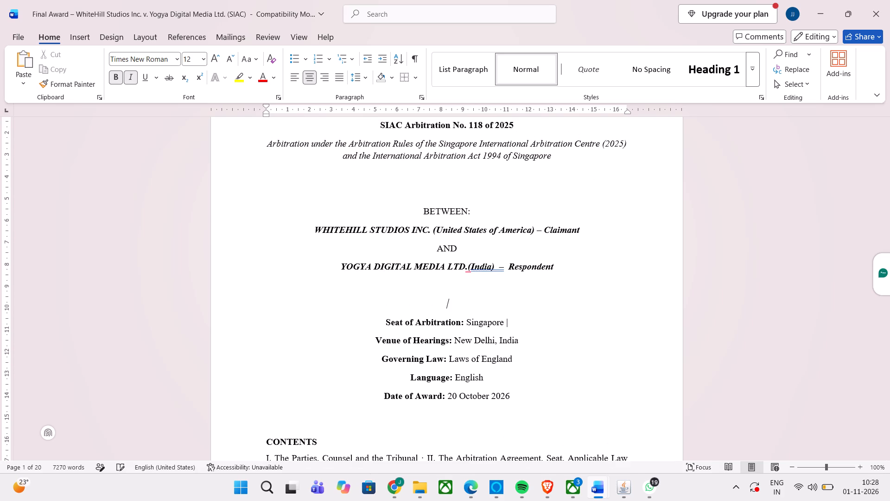
Insert seven blank lines below the Date of Award line to push the CONTENTS heading onto the second page.
scroll(563, 283, "up", 4)
scroll(563, 283, "down", 1)
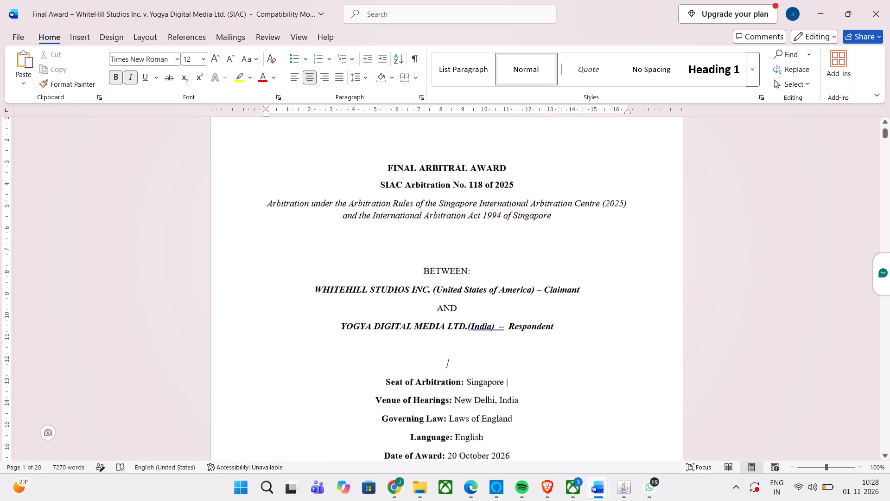
scroll(563, 283, "down", 2)
scroll(563, 283, "up", 3)
scroll(563, 283, "down", 1)
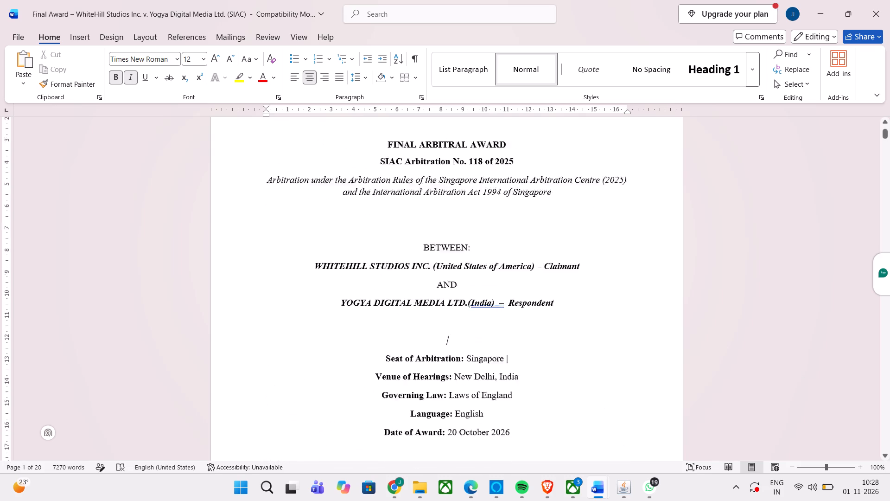
scroll(563, 283, "down", 3)
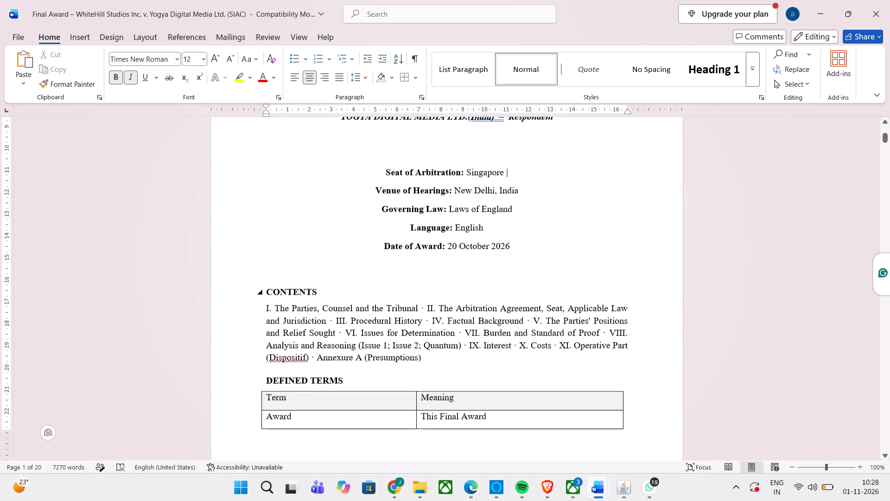
scroll(563, 283, "down", 1)
left_click(528, 247)
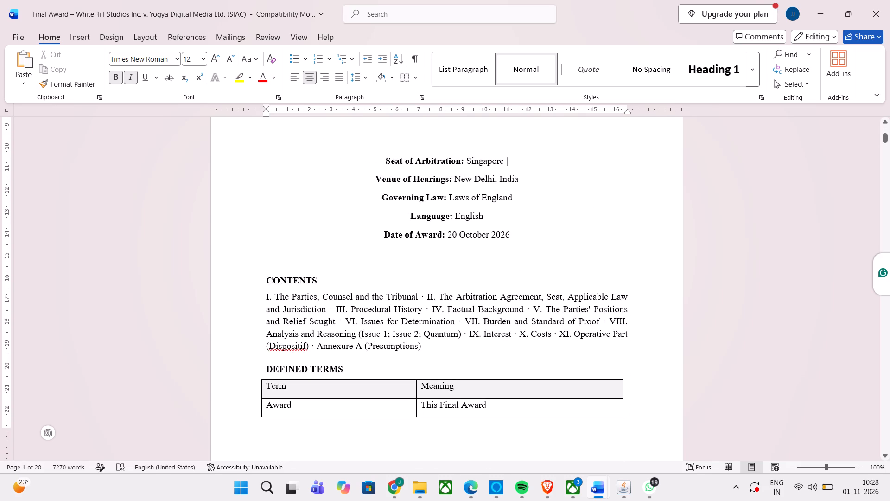
key("Return")
key("Return")
key("Return")
key("Return")
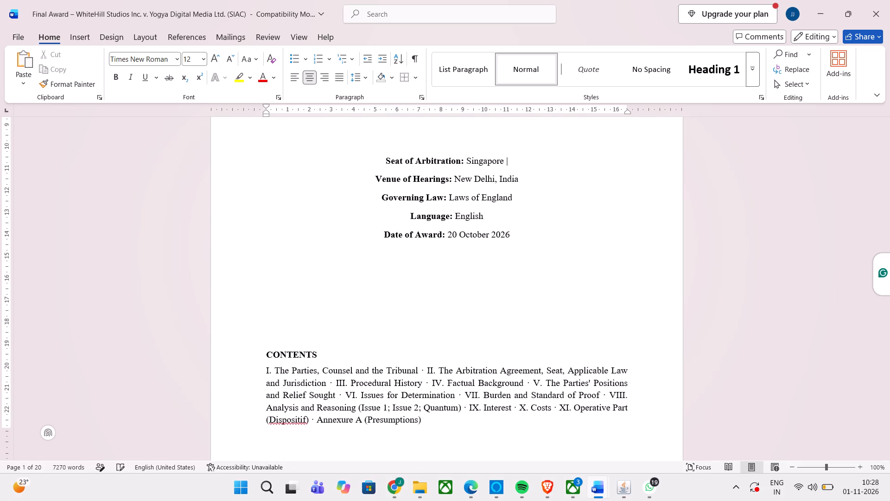
key("Return")
key("Return")
key("Return")
scroll(528, 247, "down", 2)
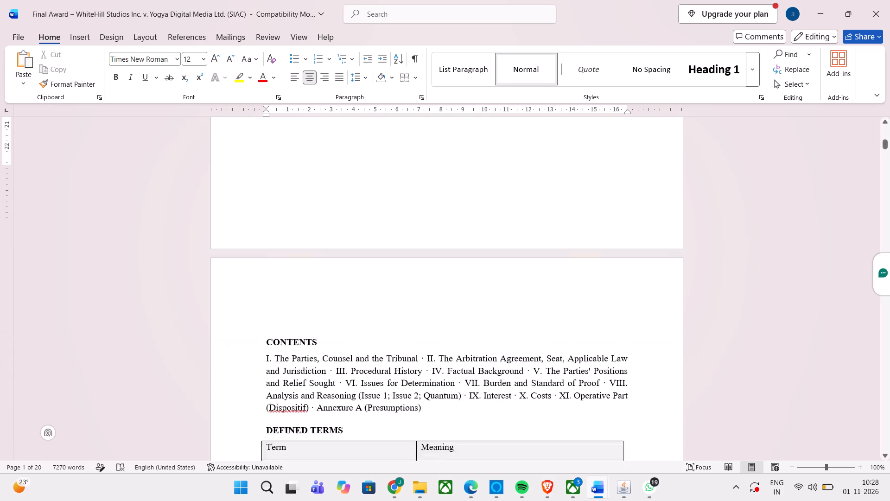
scroll(528, 247, "down", 1)
scroll(528, 247, "up", 5)
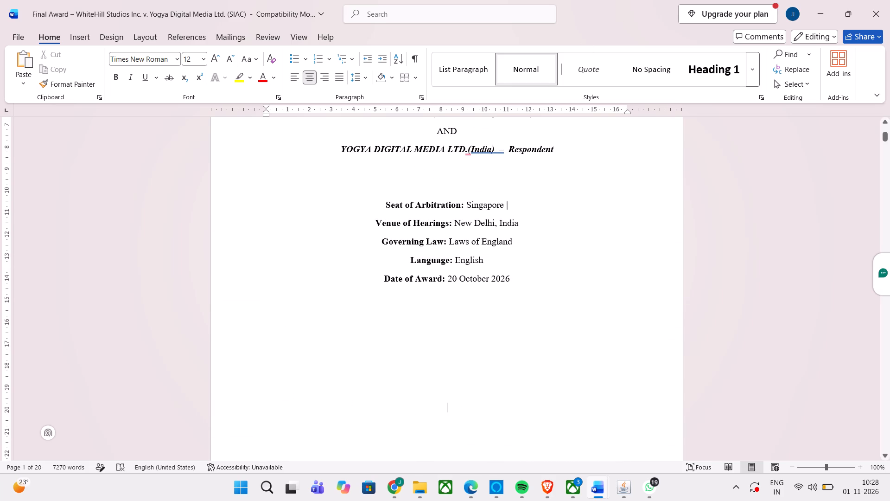
Insert five more blank lines between the Respondent party line and the Seat of Arbitration line.
left_click(569, 155)
key("Return")
key("Return")
key("Return")
key("Return")
key("Return")
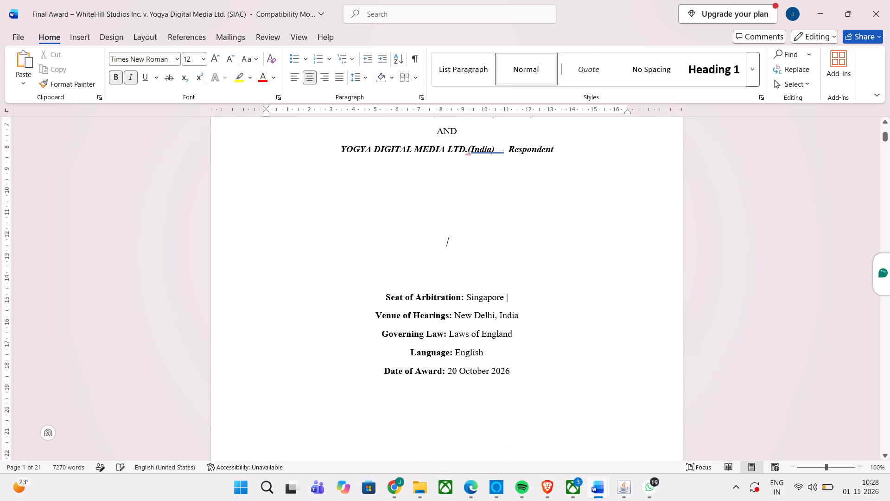
Delete the stray vertical bar after Singapore in the Seat of Arbitration line.
left_click(523, 297)
key("BackSpace")
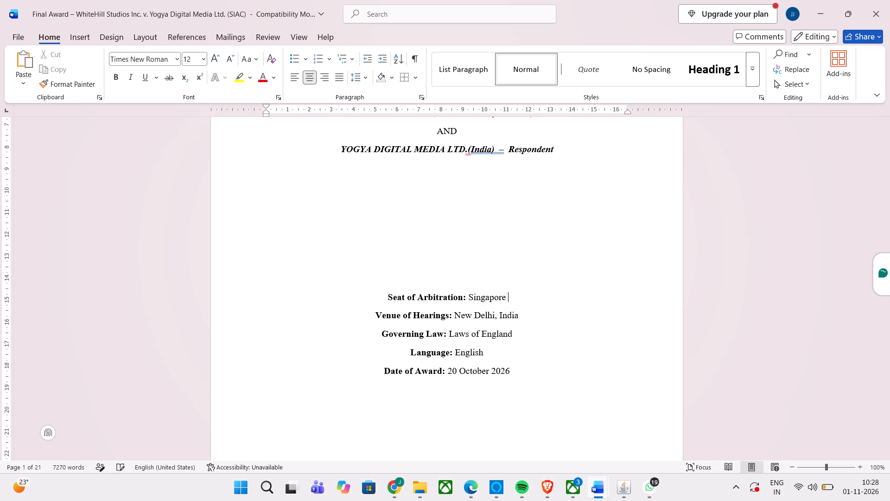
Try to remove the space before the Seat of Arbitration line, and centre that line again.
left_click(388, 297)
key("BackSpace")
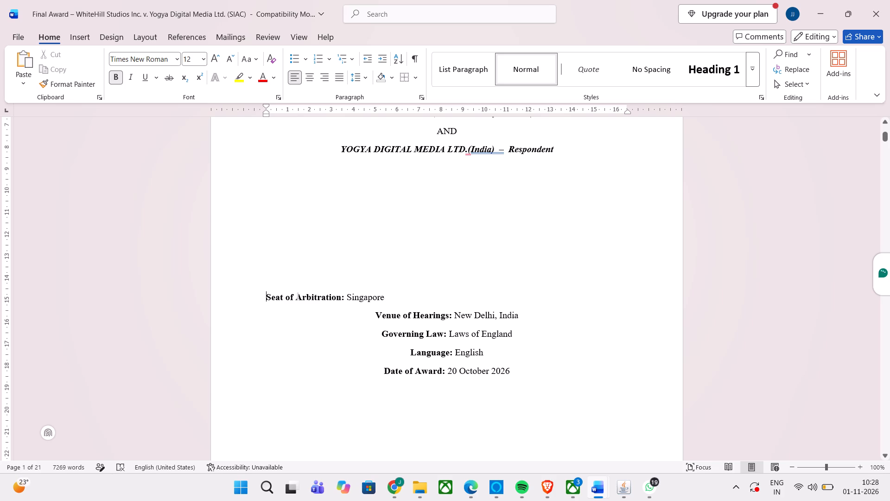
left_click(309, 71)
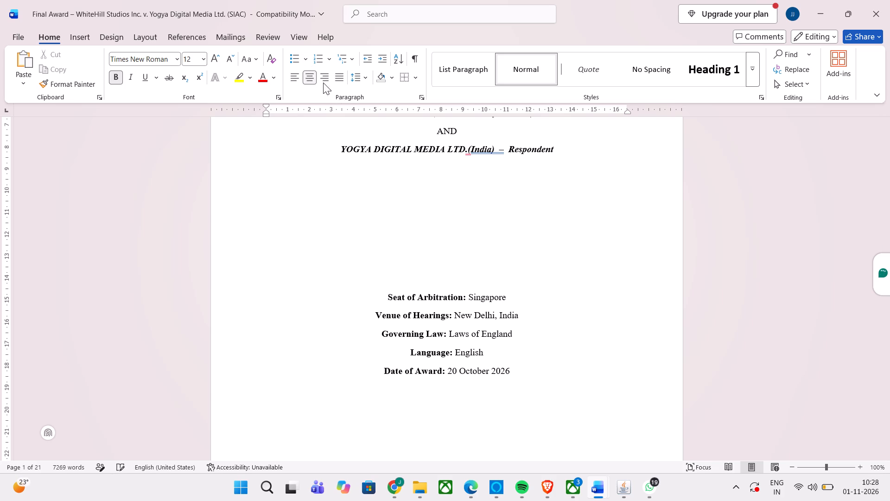
Insert two more blank lines between the italic arbitration rules line and the BETWEEN line.
left_click(517, 264)
scroll(517, 264, "up", 2)
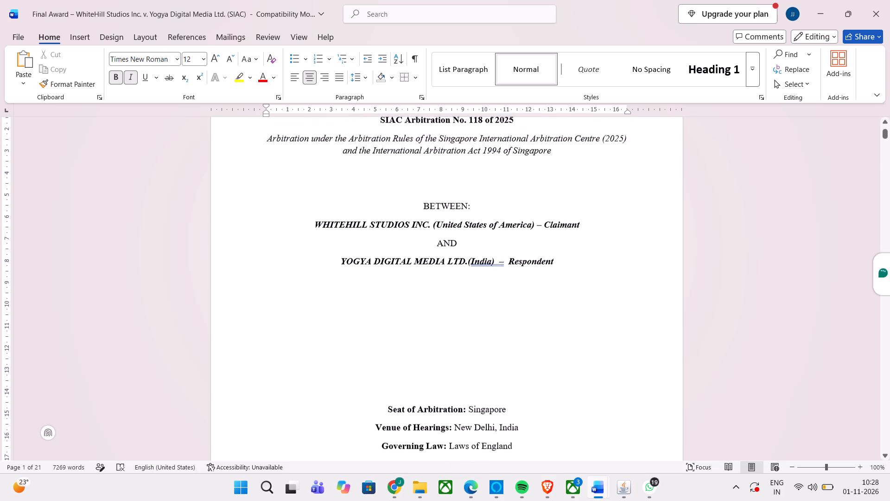
scroll(517, 264, "up", 2)
left_click(562, 249)
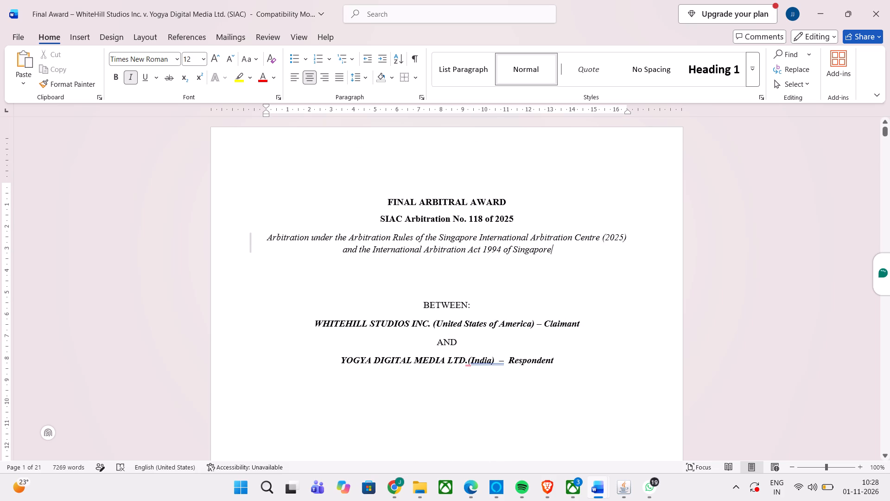
key("Return")
key("Return")
Delete the surplus blank lines above the CONTENTS heading, keeping the heading near the top of the second page.
scroll(562, 249, "down", 2, "ctrl")
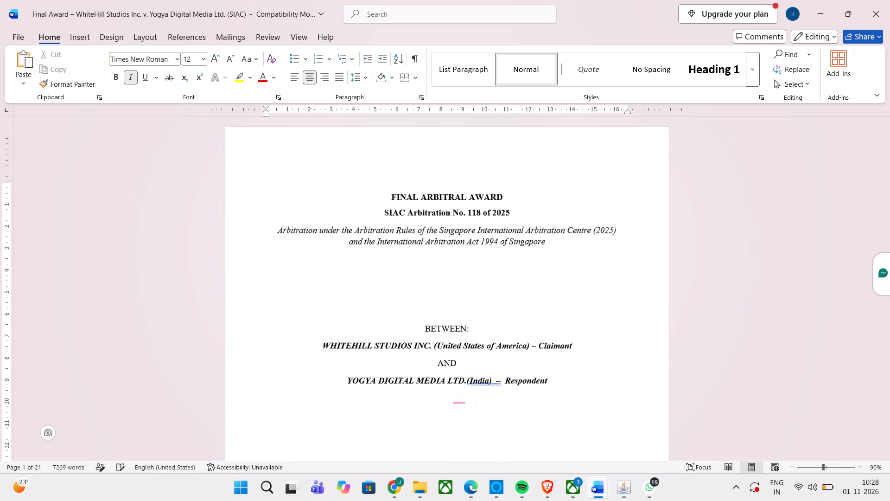
scroll(562, 249, "down", 4)
scroll(562, 249, "up", 3)
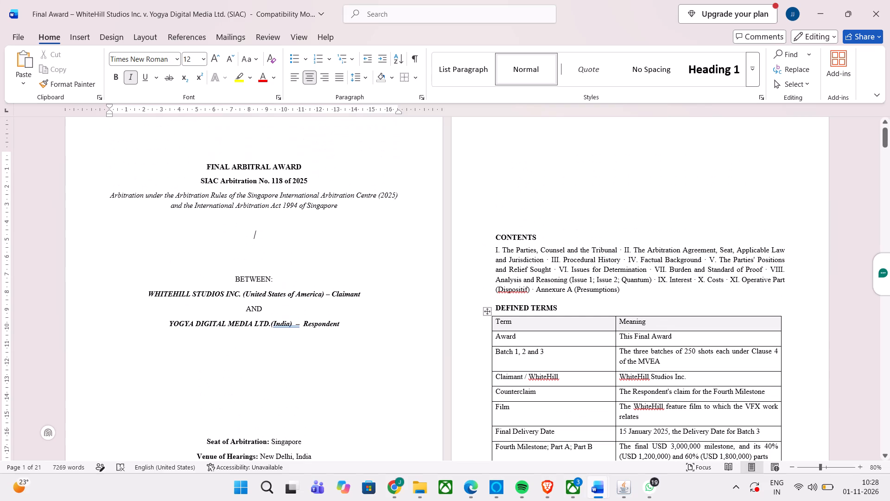
scroll(377, 216, "up", 2, "ctrl")
scroll(377, 216, "down", 1)
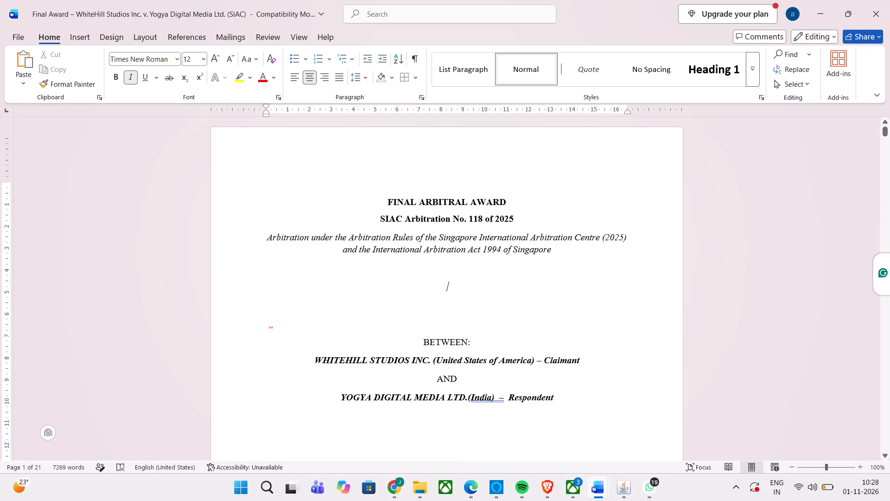
scroll(377, 216, "down", 4)
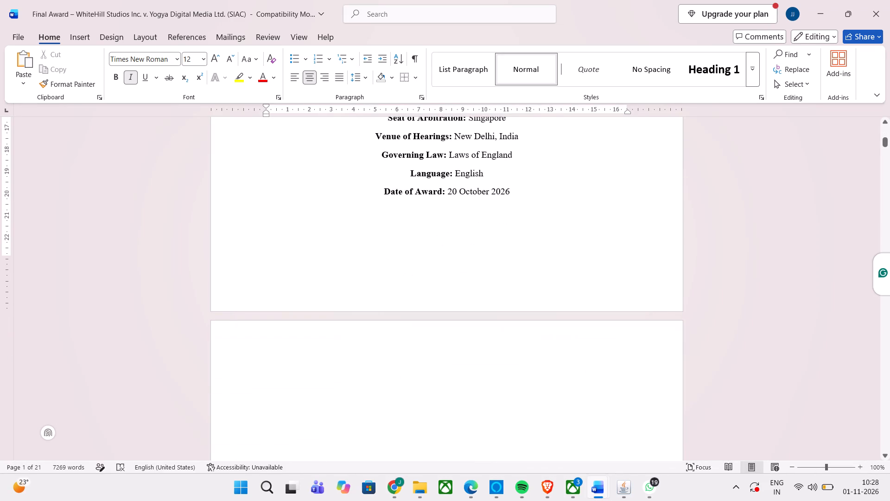
scroll(377, 216, "down", 2)
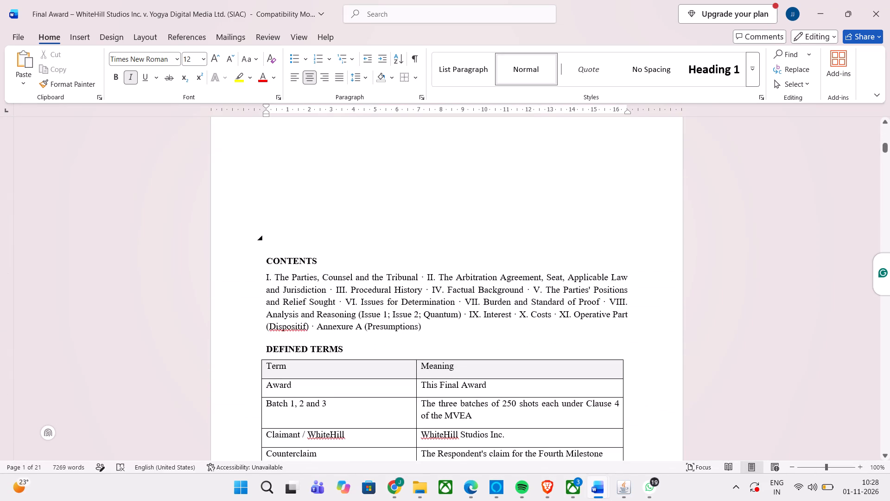
left_click(268, 253)
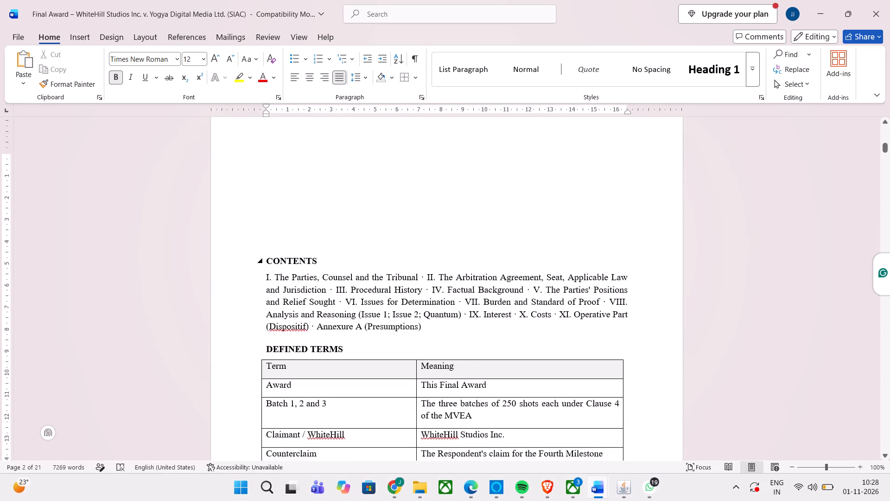
key("BackSpace")
key("BackSpace")
key("BackSpace")
key("BackSpace")
key("BackSpace")
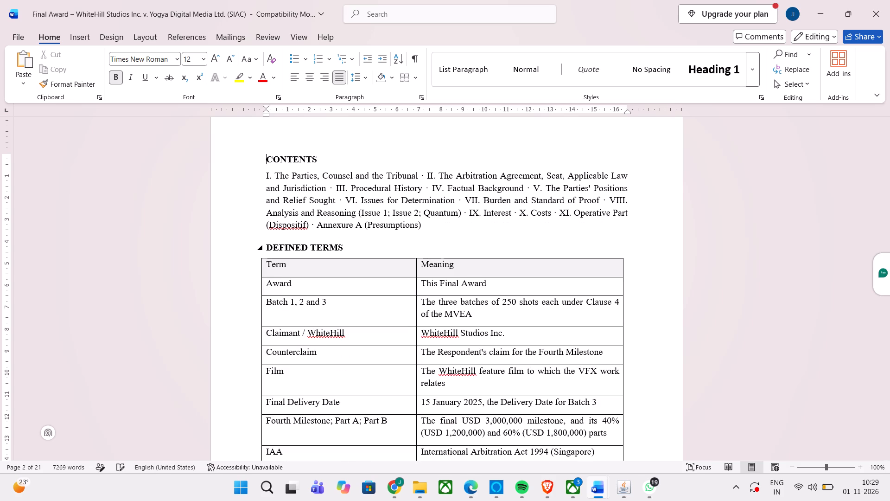
scroll(268, 253, "up", 1)
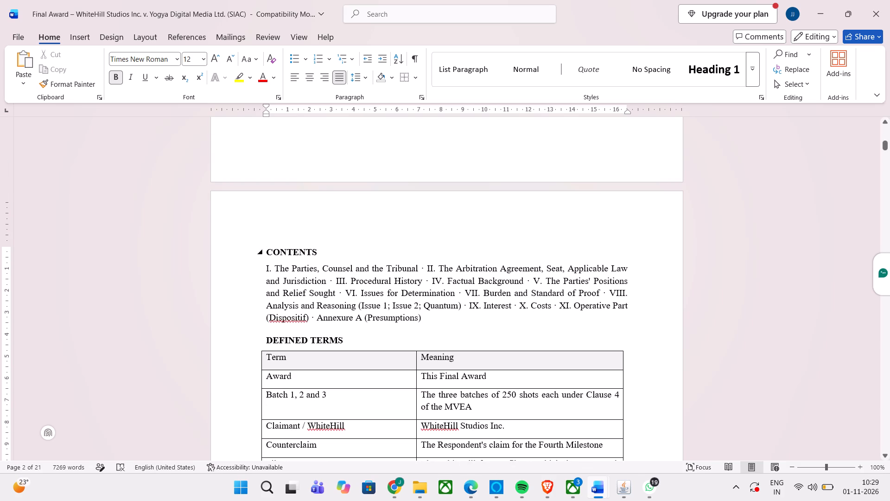
key("BackSpace")
key("BackSpace")
key("BackSpace")
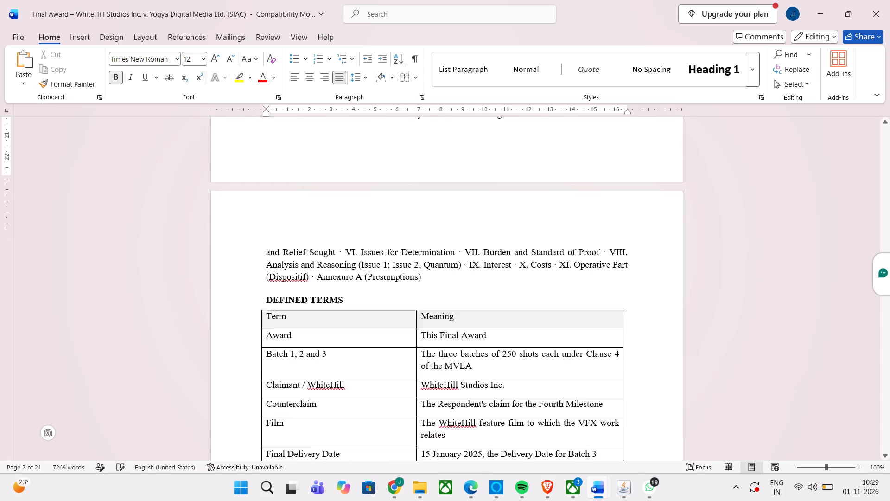
key("Return")
scroll(268, 253, "up", 3)
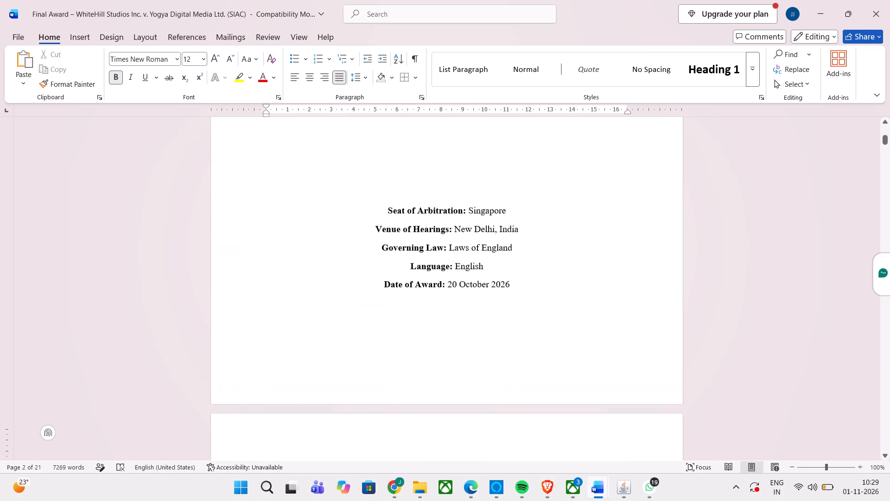
scroll(268, 253, "down", 3)
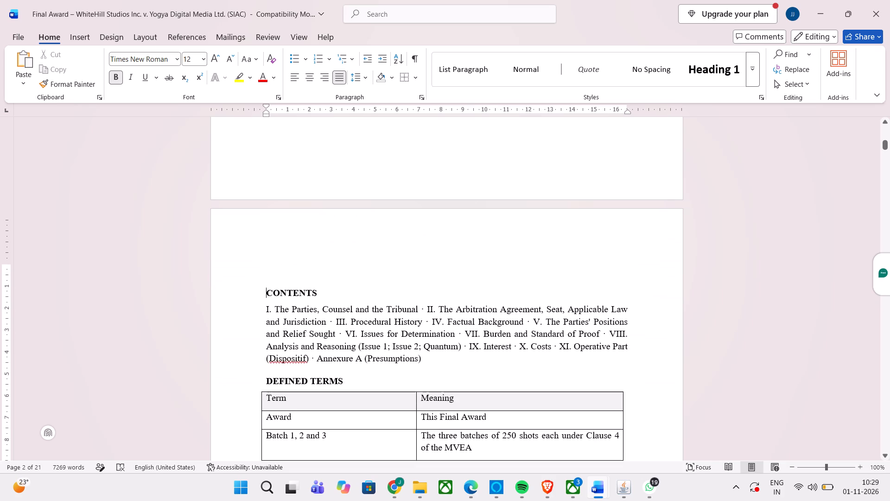
Review the layout of the whole award from CONTENTS through the signature blocks and Annexure A, and return to CONTENTS.
scroll(407, 334, "down", 1)
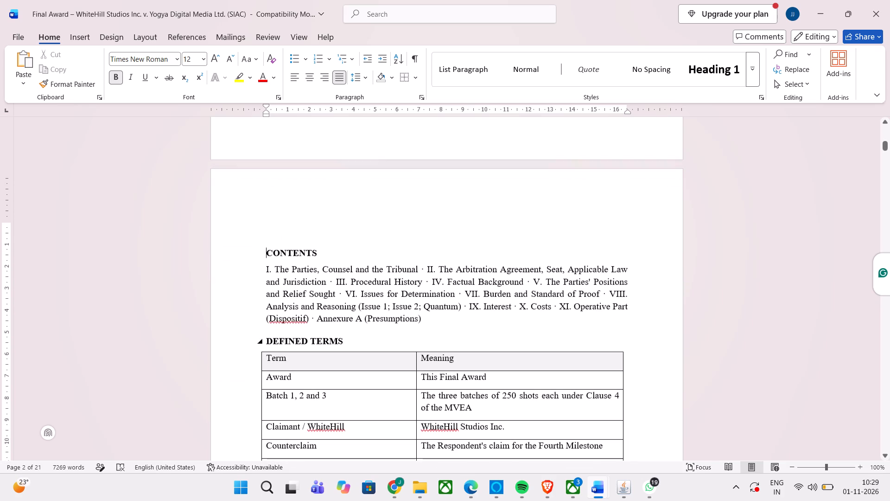
scroll(407, 334, "down", 1)
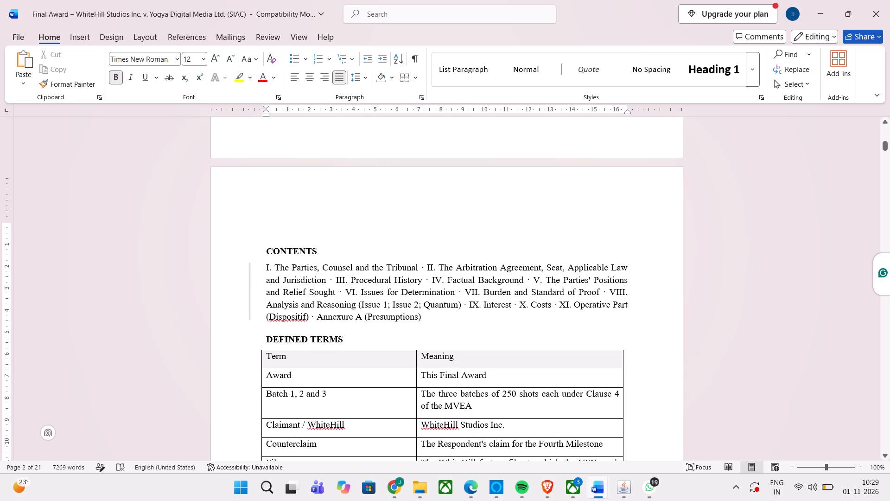
scroll(487, 312, "down", 2)
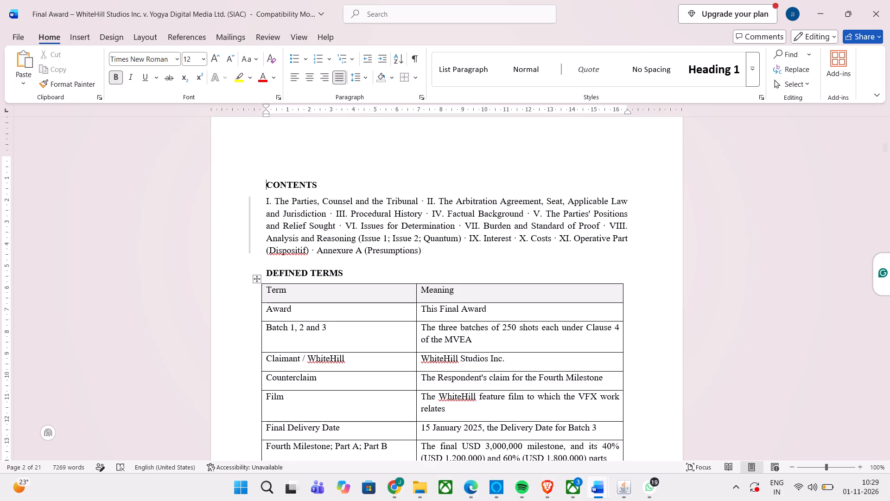
scroll(487, 312, "down", 11)
scroll(487, 312, "down", 10)
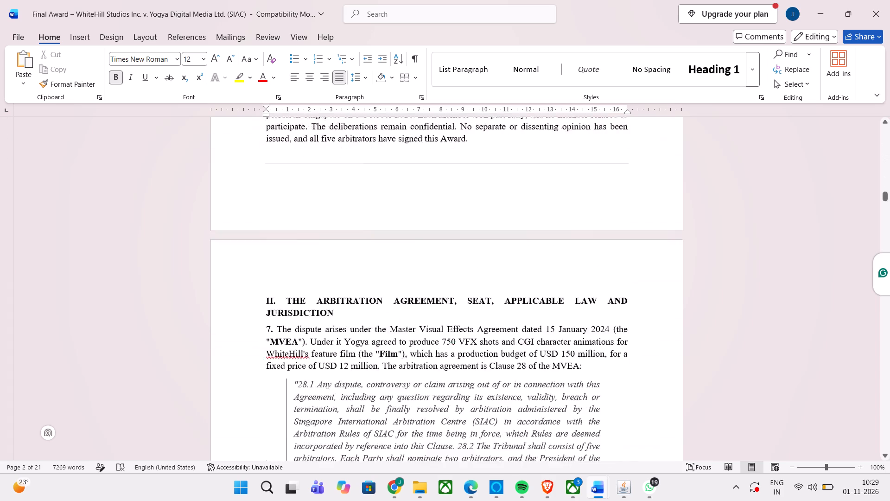
scroll(487, 312, "down", 20)
scroll(487, 312, "down", 7)
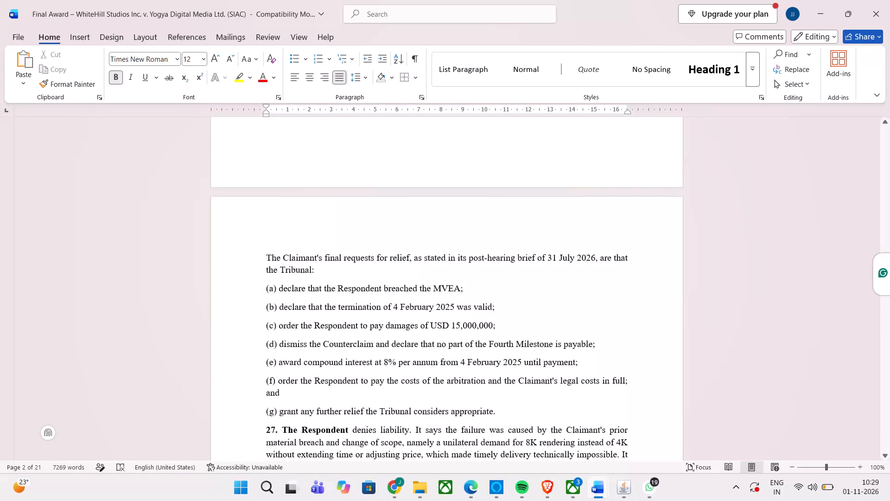
scroll(487, 312, "down", 10)
scroll(487, 312, "down", 20)
scroll(487, 312, "down", 5)
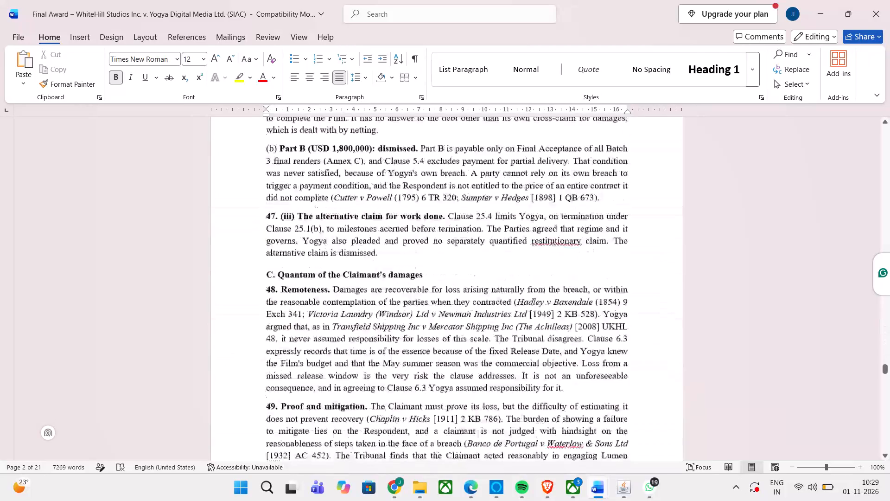
scroll(487, 312, "down", 20)
scroll(487, 312, "down", 20)
scroll(487, 312, "down", 3)
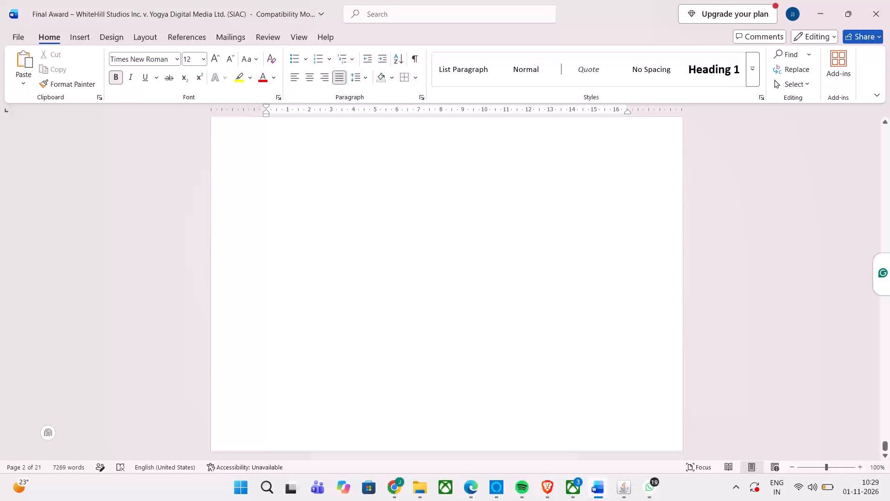
scroll(487, 312, "up", 4)
scroll(487, 312, "down", 3)
scroll(487, 312, "up", 2)
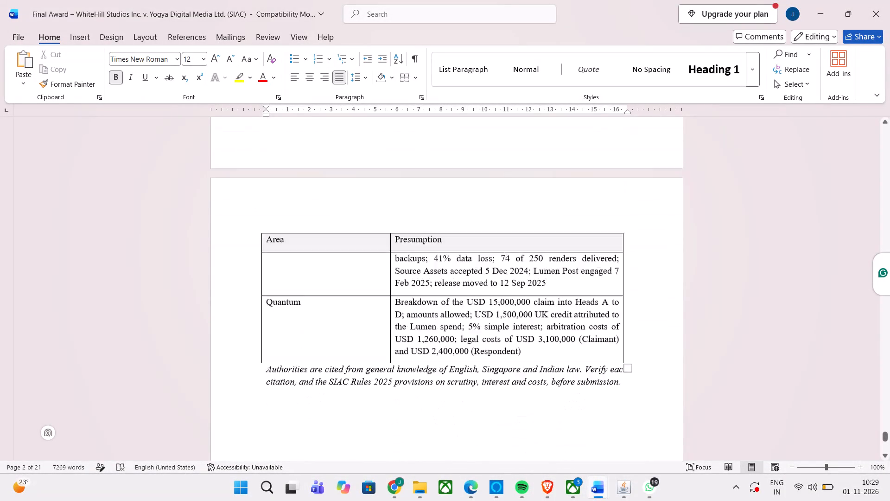
scroll(487, 312, "up", 7)
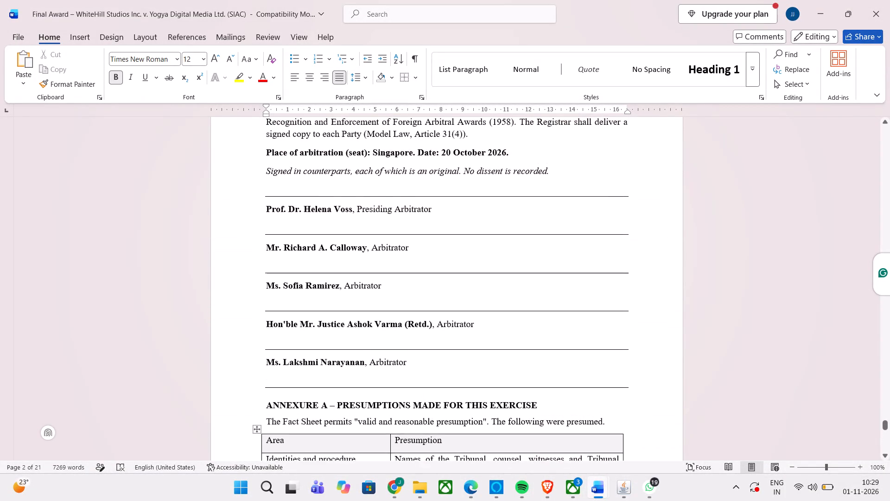
scroll(487, 312, "up", 11)
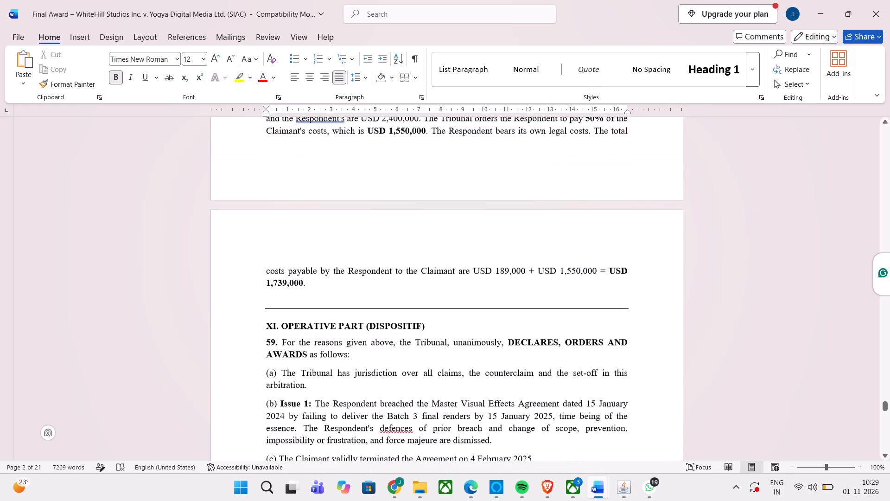
scroll(487, 312, "up", 8)
scroll(487, 312, "up", 18)
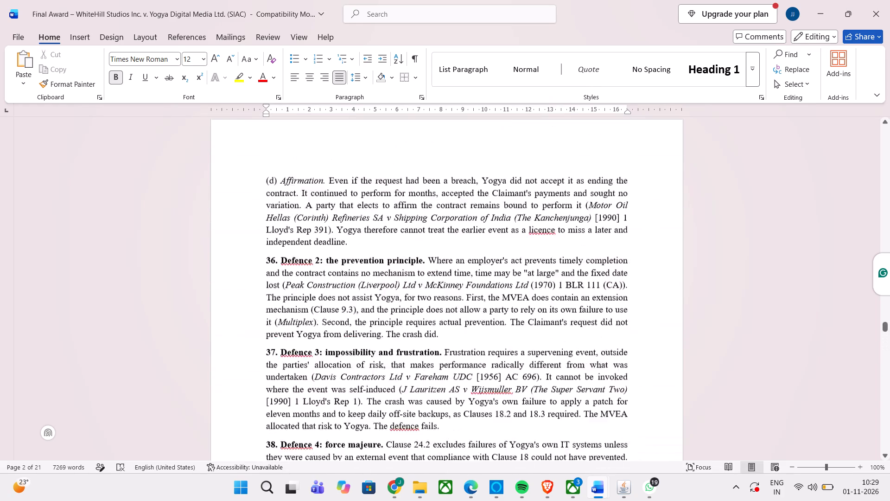
scroll(487, 312, "up", 20)
scroll(487, 312, "up", 17)
scroll(487, 312, "up", 6)
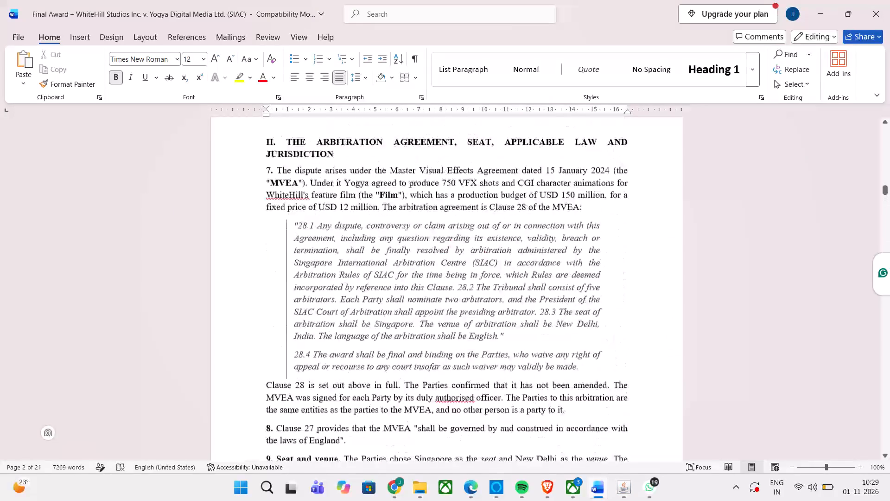
scroll(487, 312, "up", 17)
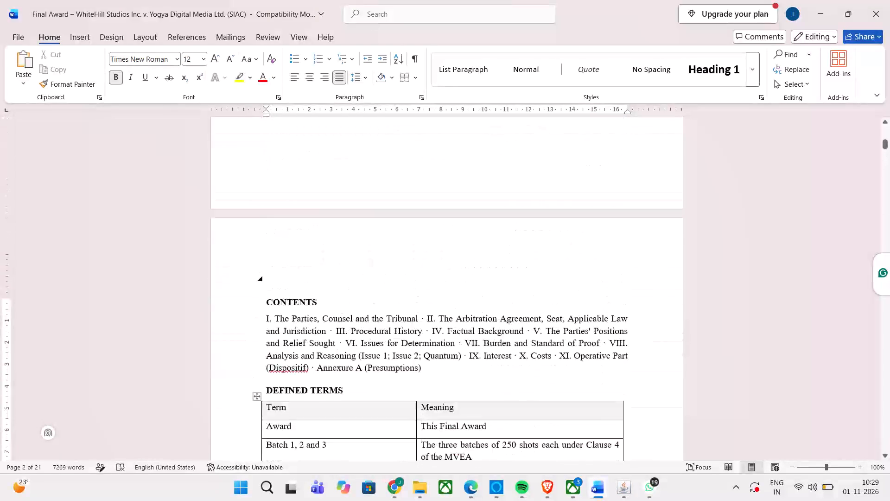
scroll(487, 312, "up", 5)
scroll(487, 312, "down", 3)
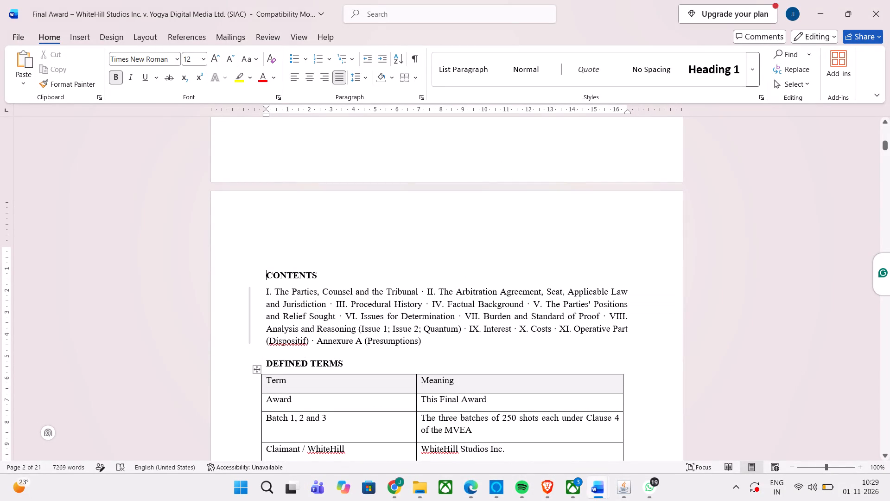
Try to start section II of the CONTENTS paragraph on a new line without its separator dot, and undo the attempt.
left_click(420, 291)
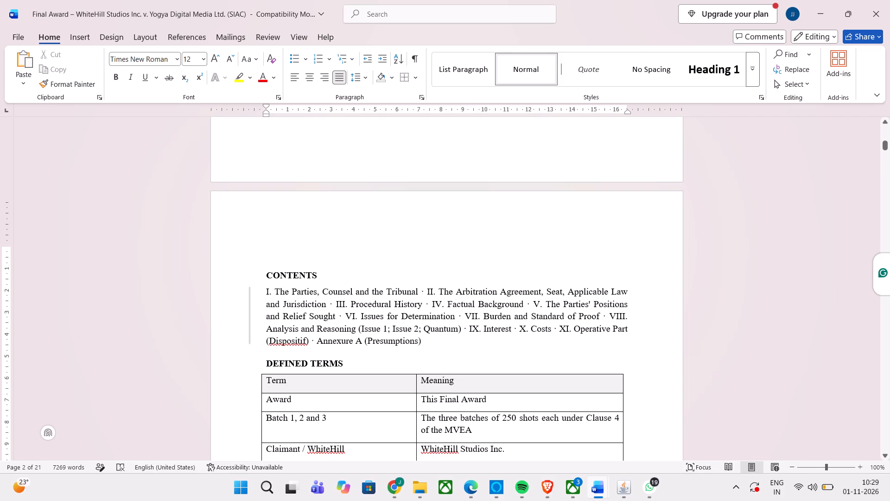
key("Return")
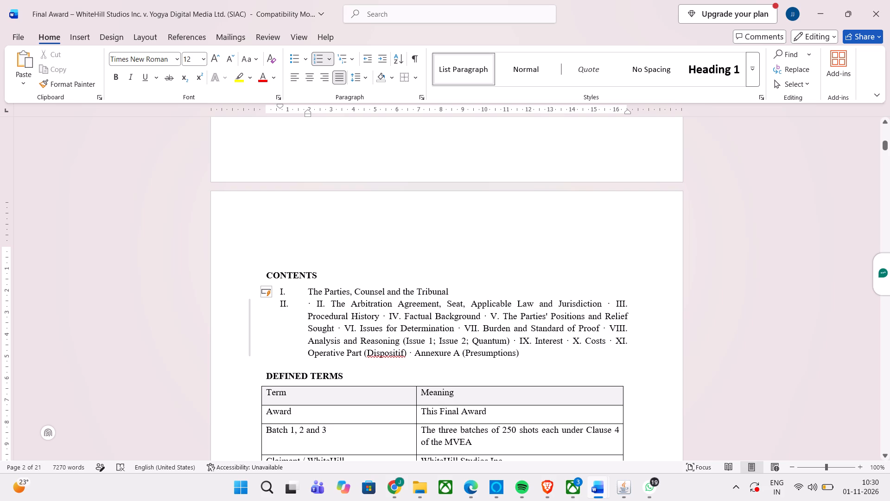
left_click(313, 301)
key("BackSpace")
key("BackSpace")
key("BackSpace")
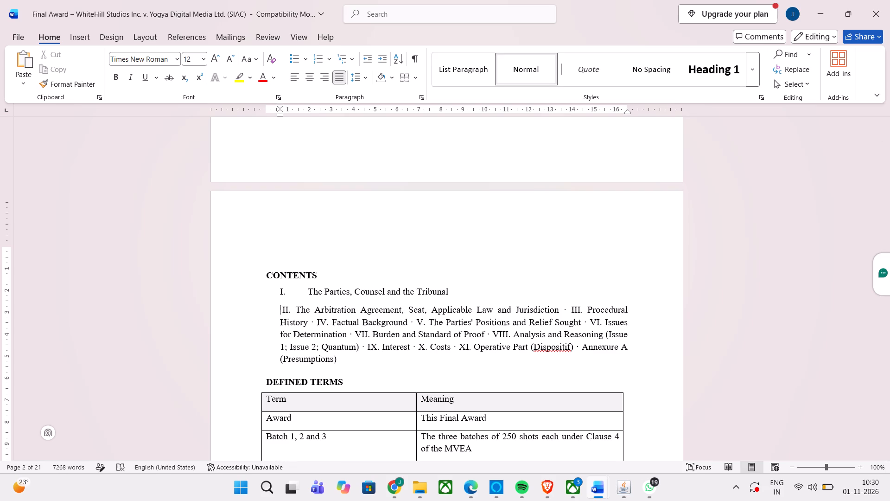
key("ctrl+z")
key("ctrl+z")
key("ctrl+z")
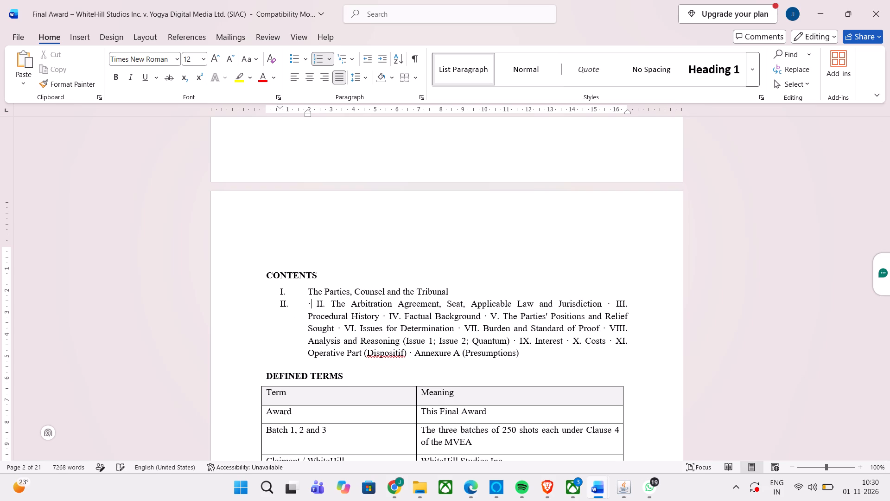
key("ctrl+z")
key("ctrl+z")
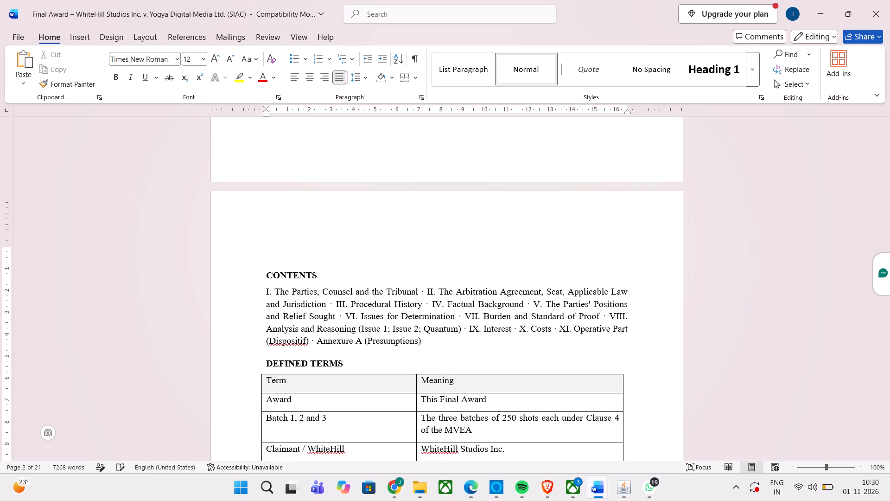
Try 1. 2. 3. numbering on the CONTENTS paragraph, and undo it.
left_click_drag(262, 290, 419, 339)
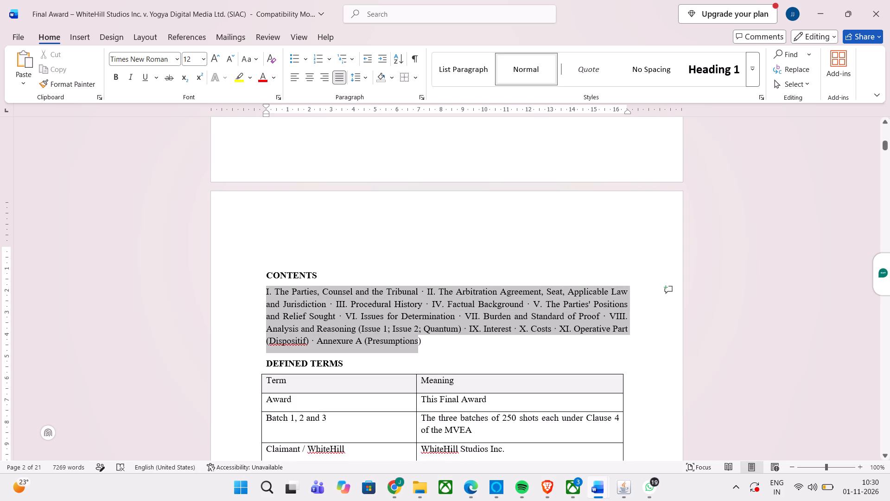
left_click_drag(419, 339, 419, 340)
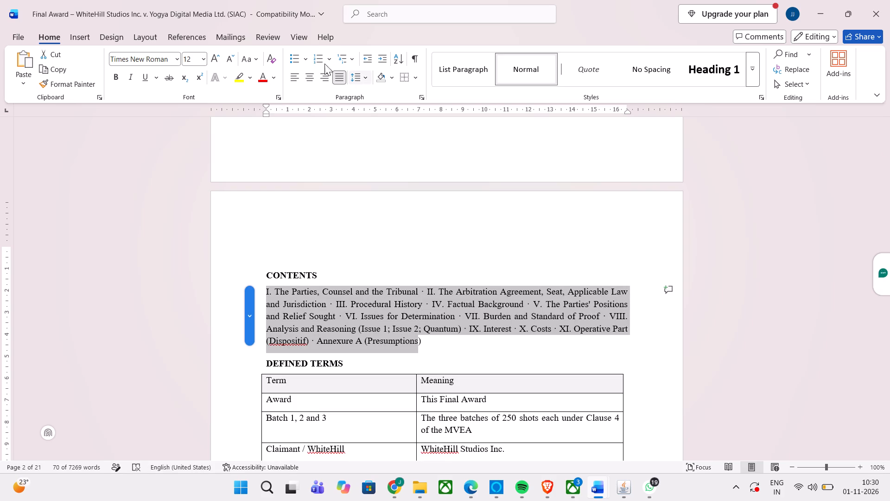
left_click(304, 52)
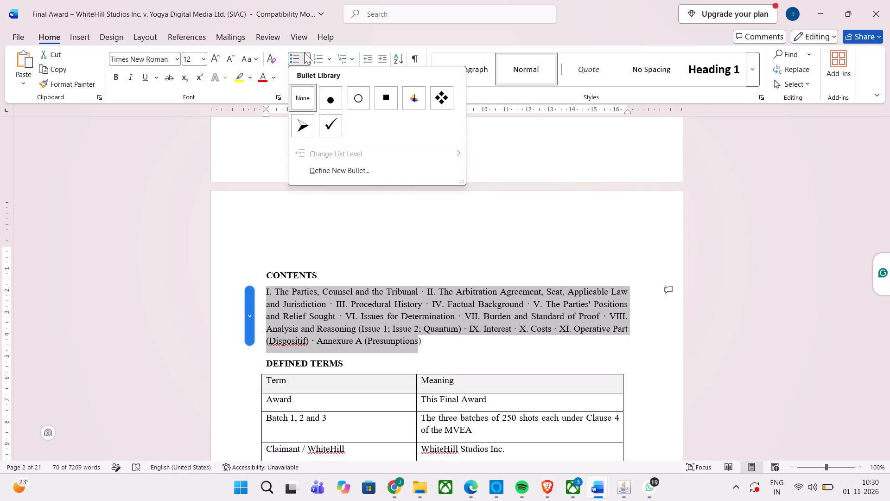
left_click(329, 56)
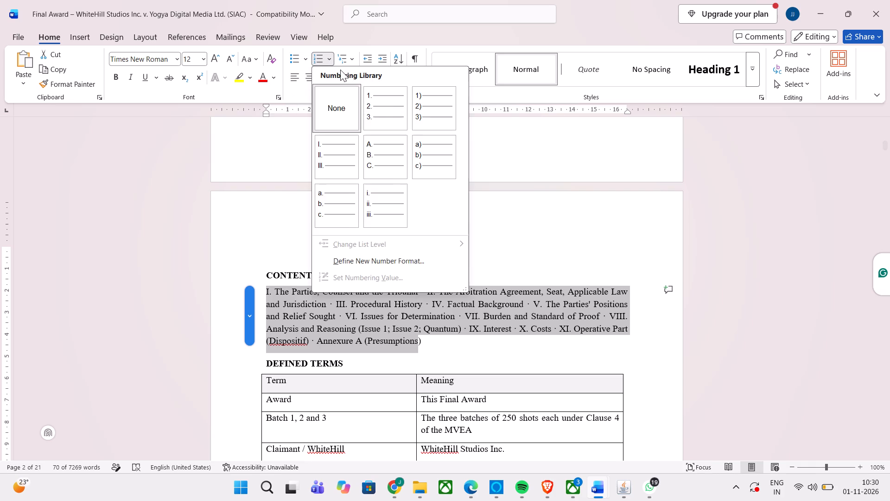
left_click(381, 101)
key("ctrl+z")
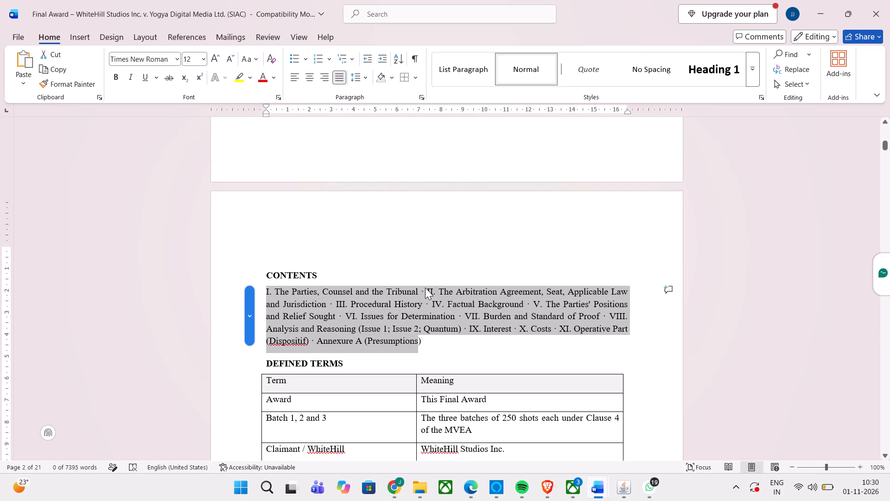
Put contents sections I and II on separate lines, ahead of section III, deleting their separator dots and the stray space before II.
left_click(425, 289)
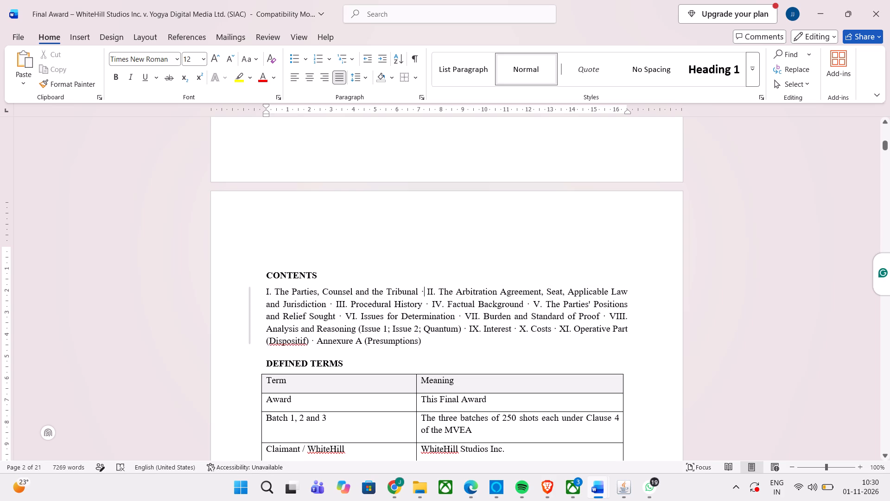
key("BackSpace")
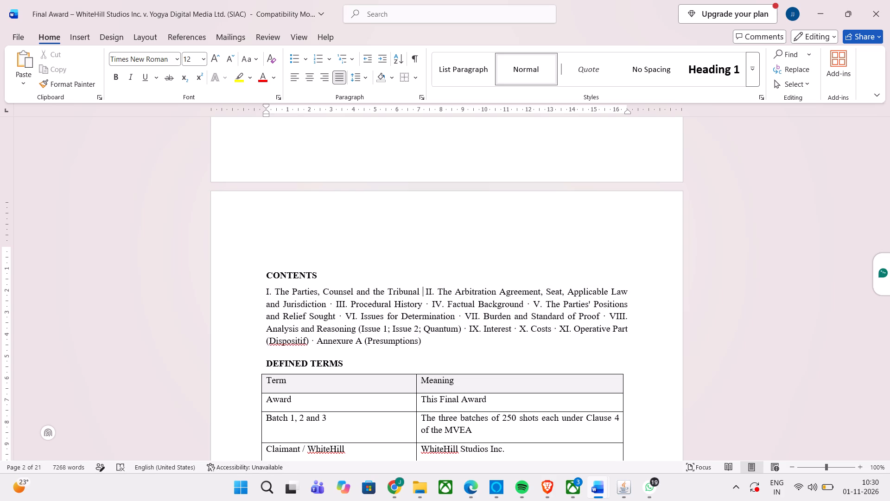
key("Return")
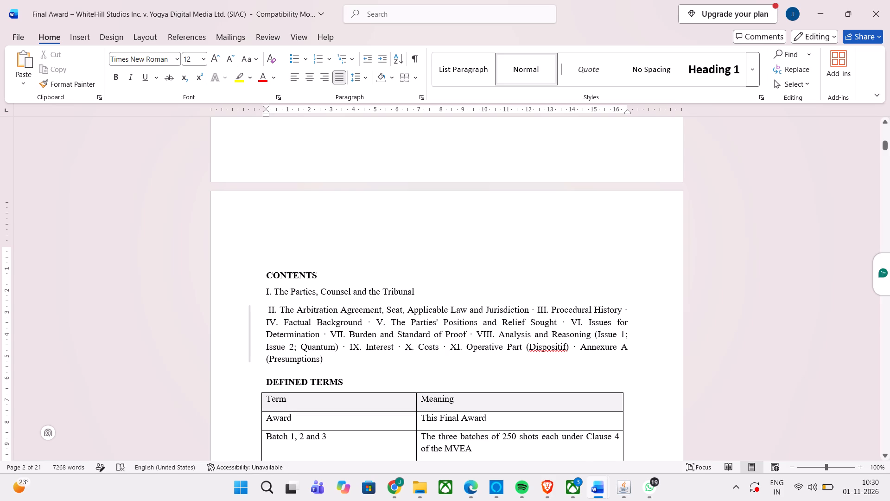
left_click(537, 311)
key("BackSpace")
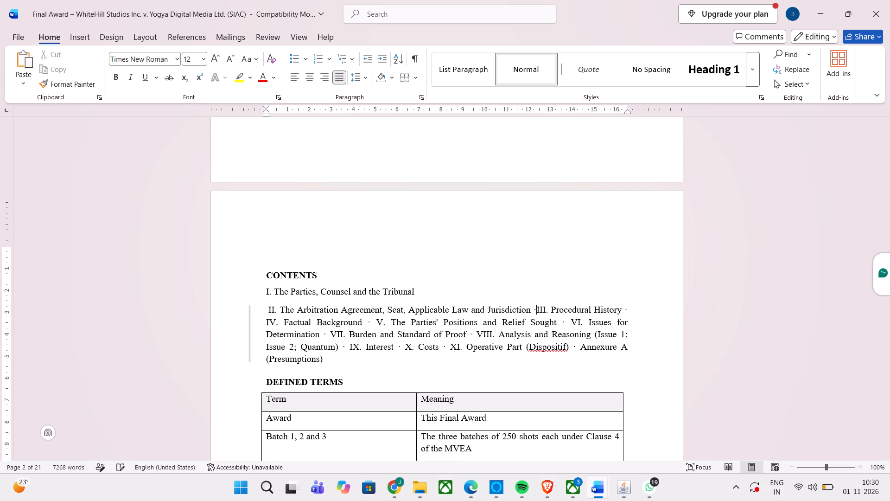
key("BackSpace")
key("Return")
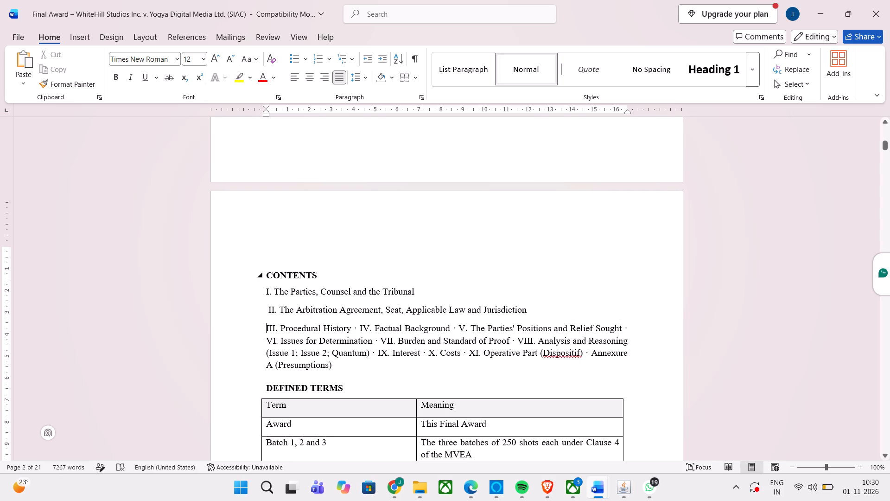
left_click(267, 307)
key("BackSpace")
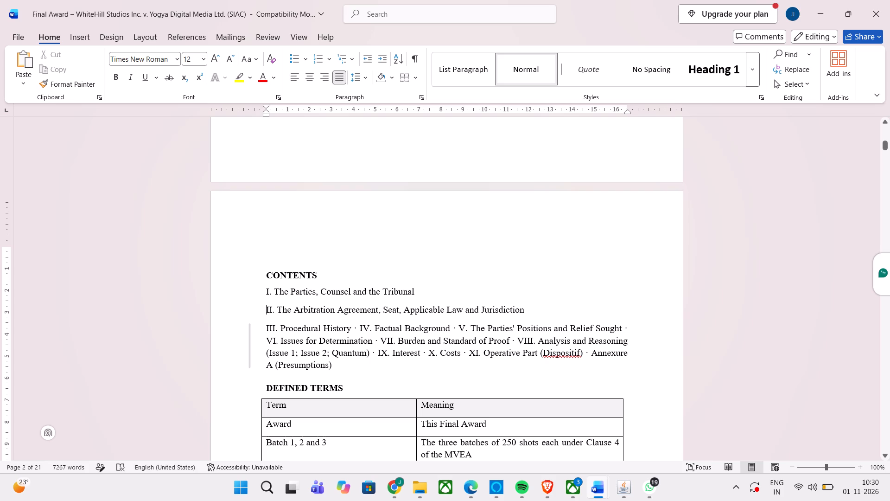
Put Procedural History (III) and Factual Background (IV) on separate lines, deleting the separator dots after them.
left_click(360, 328)
key("BackSpace")
key("BackSpace")
key("Return")
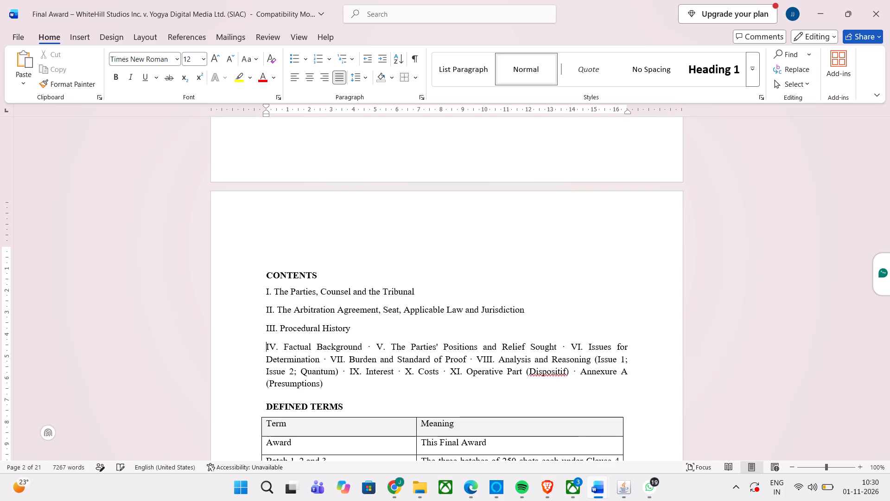
left_click(375, 347)
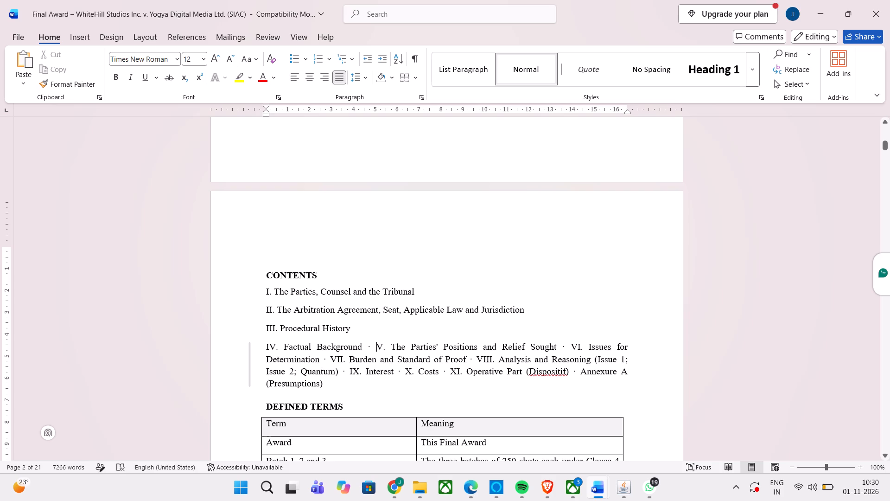
key("BackSpace")
key("BackSpace")
key("Return")
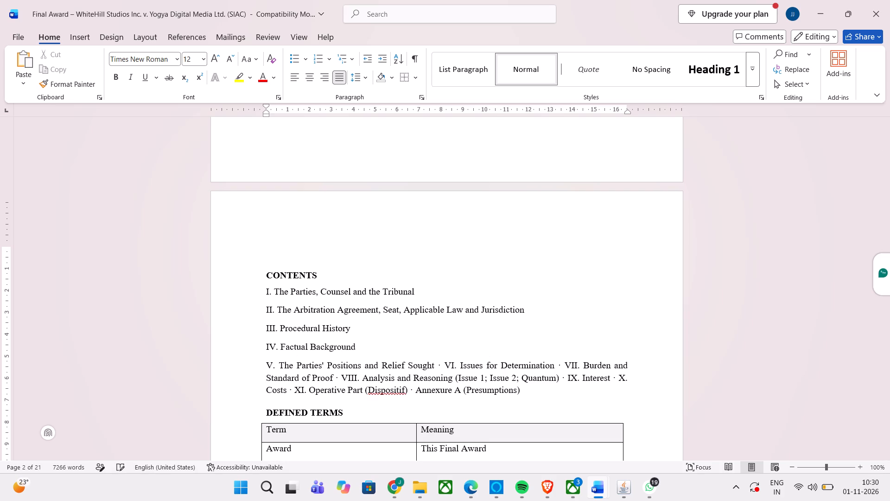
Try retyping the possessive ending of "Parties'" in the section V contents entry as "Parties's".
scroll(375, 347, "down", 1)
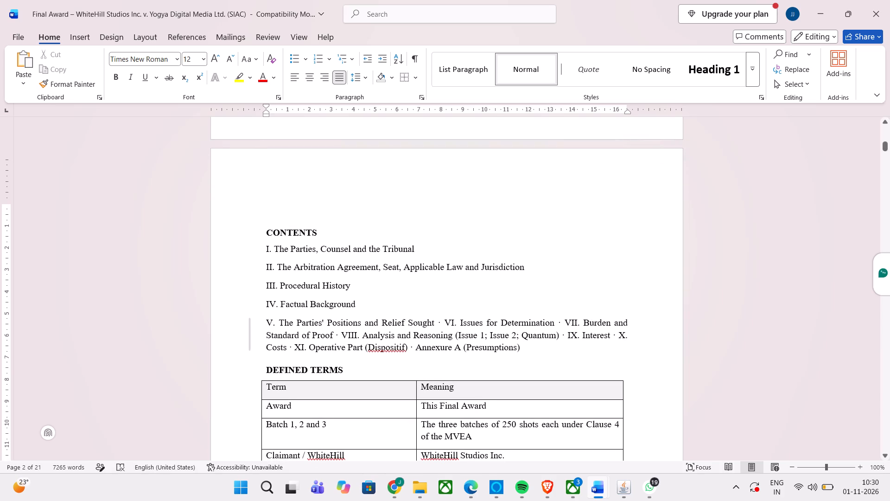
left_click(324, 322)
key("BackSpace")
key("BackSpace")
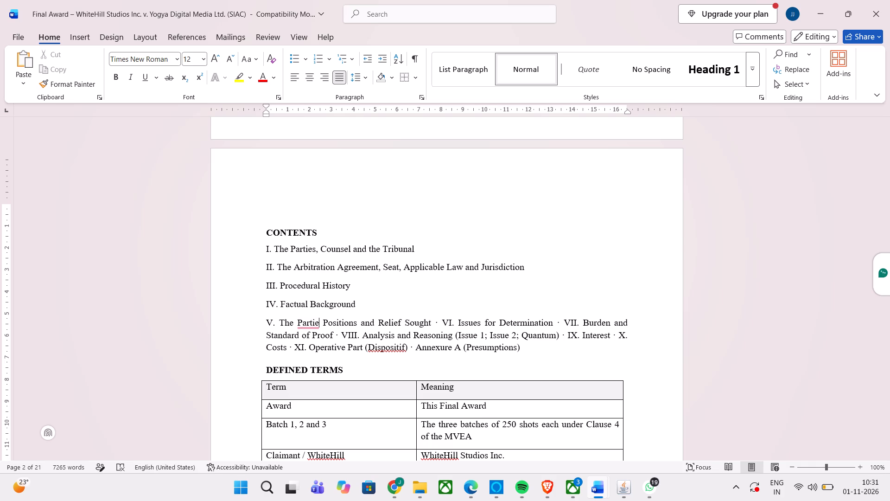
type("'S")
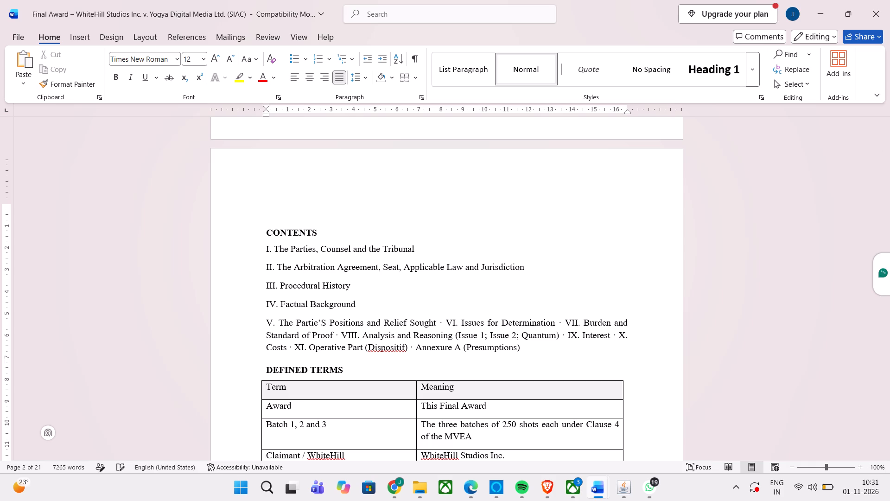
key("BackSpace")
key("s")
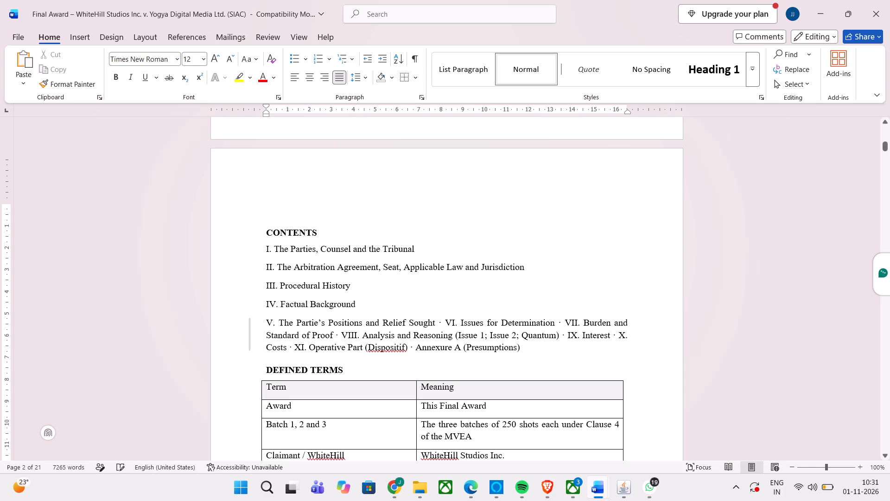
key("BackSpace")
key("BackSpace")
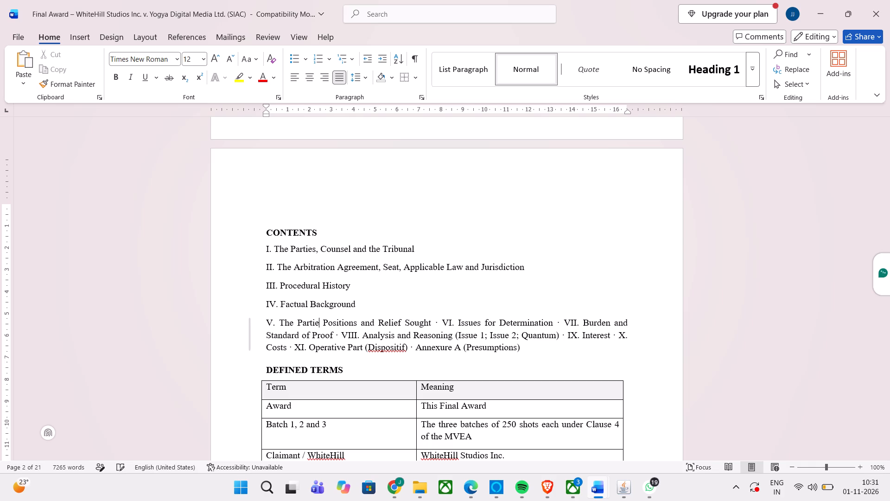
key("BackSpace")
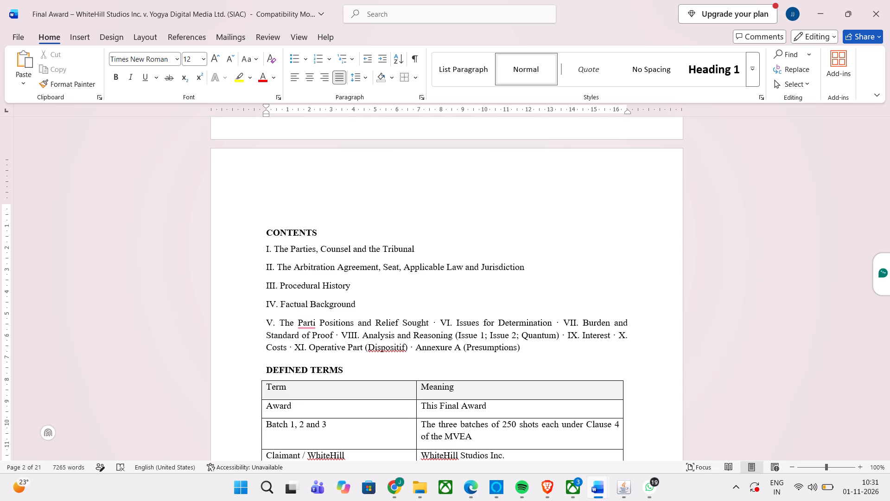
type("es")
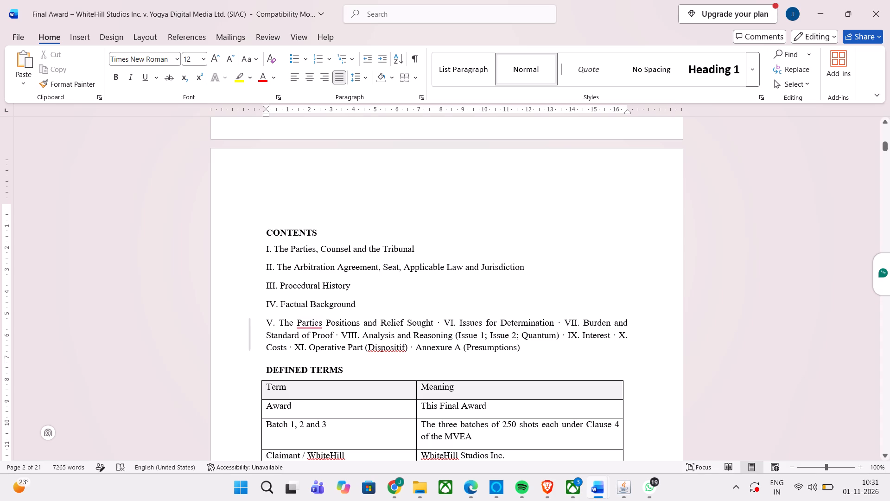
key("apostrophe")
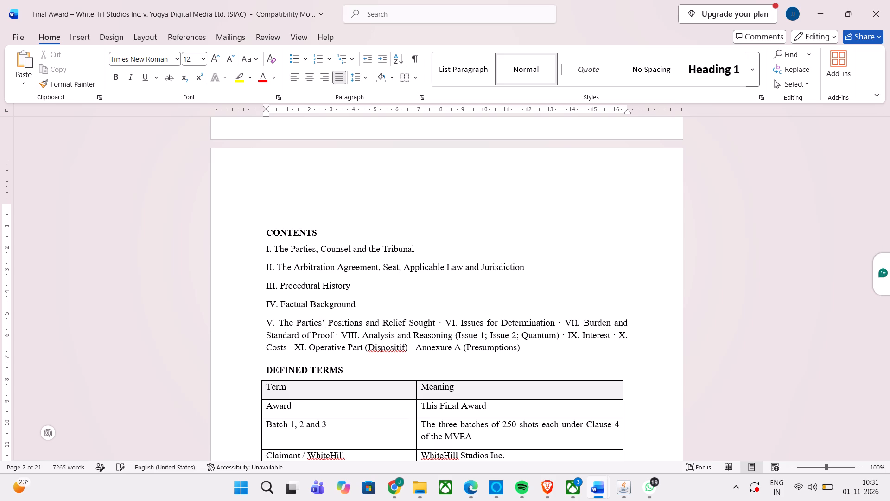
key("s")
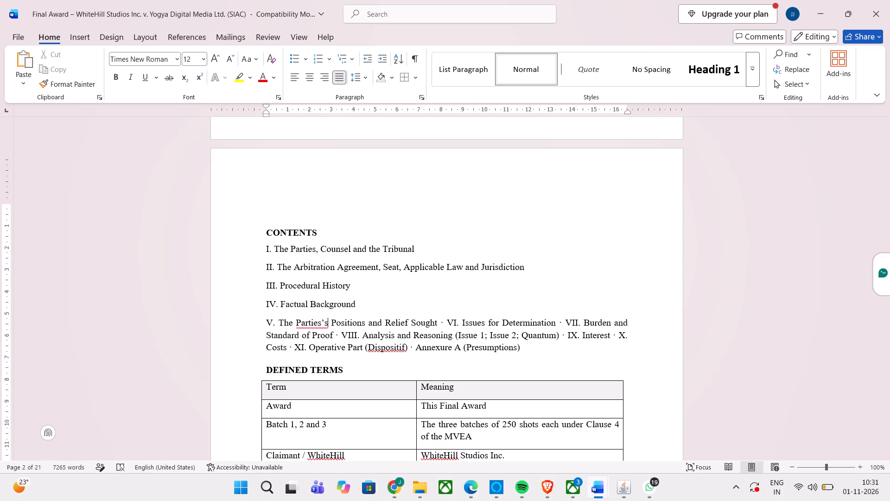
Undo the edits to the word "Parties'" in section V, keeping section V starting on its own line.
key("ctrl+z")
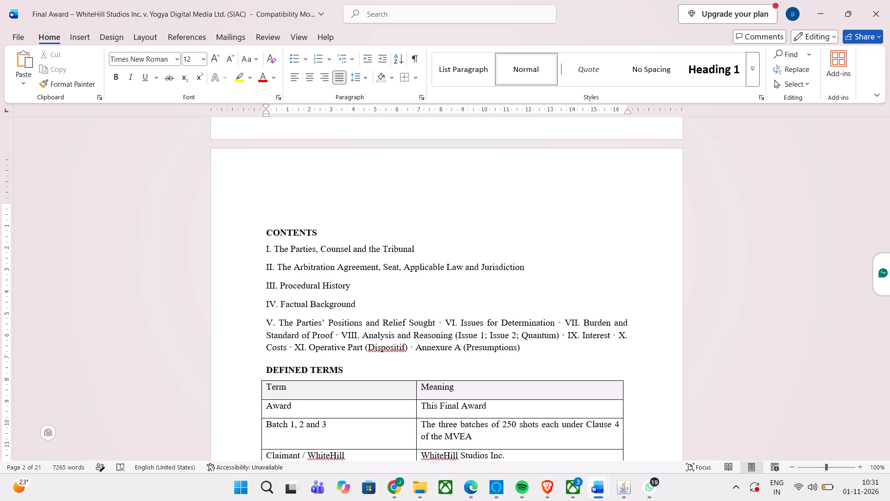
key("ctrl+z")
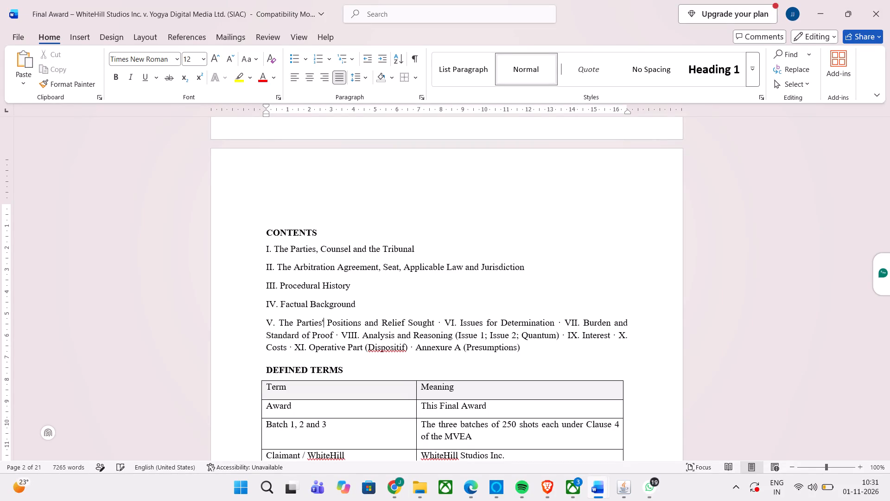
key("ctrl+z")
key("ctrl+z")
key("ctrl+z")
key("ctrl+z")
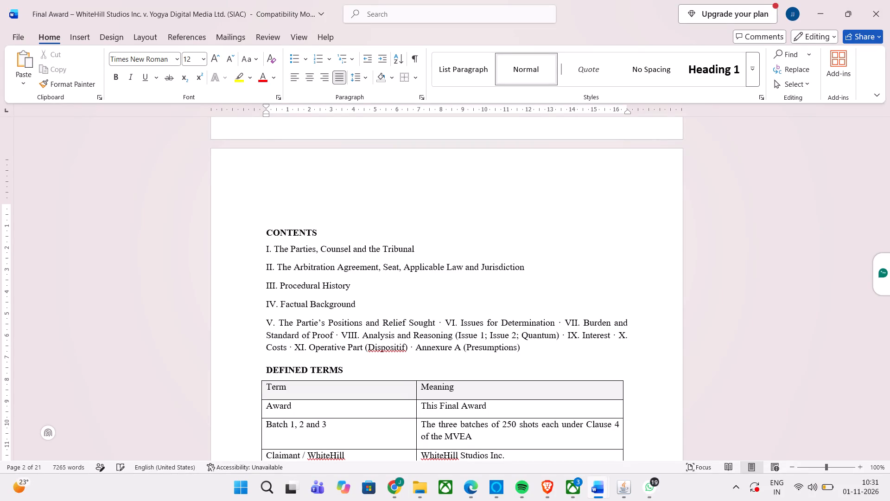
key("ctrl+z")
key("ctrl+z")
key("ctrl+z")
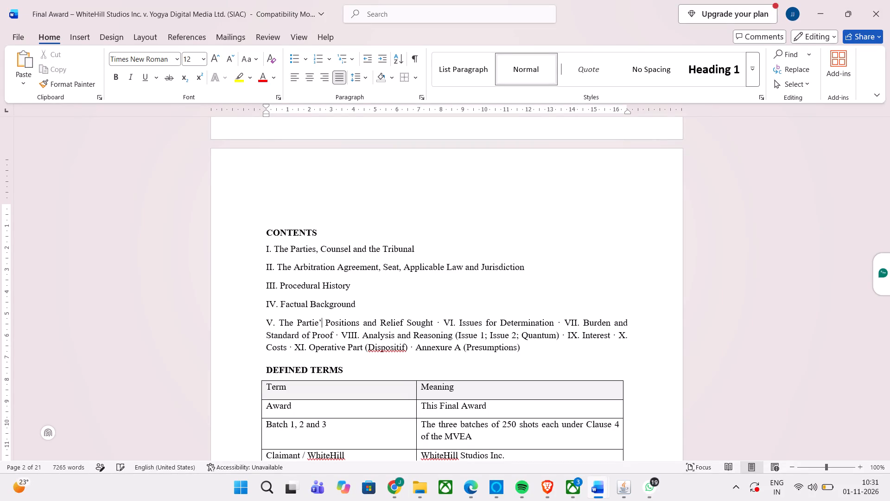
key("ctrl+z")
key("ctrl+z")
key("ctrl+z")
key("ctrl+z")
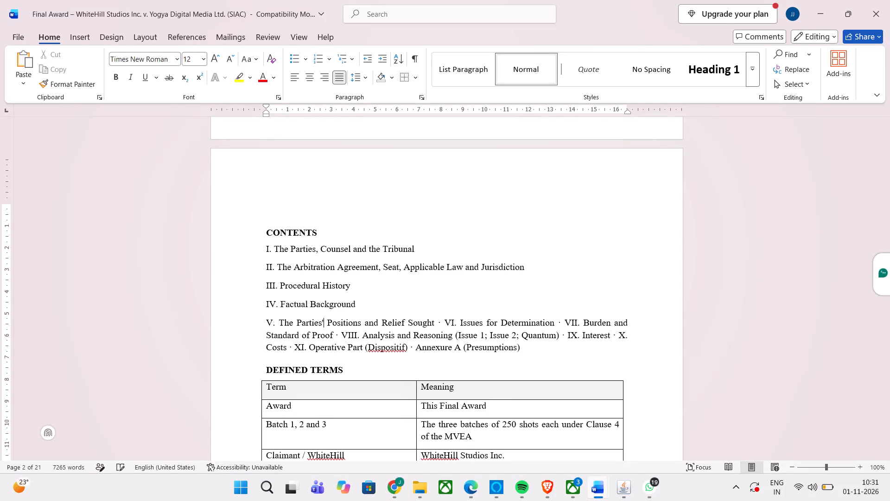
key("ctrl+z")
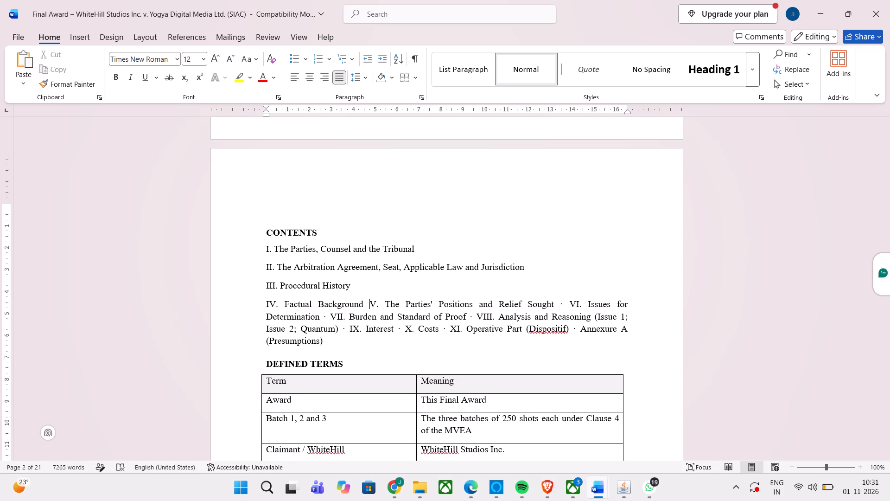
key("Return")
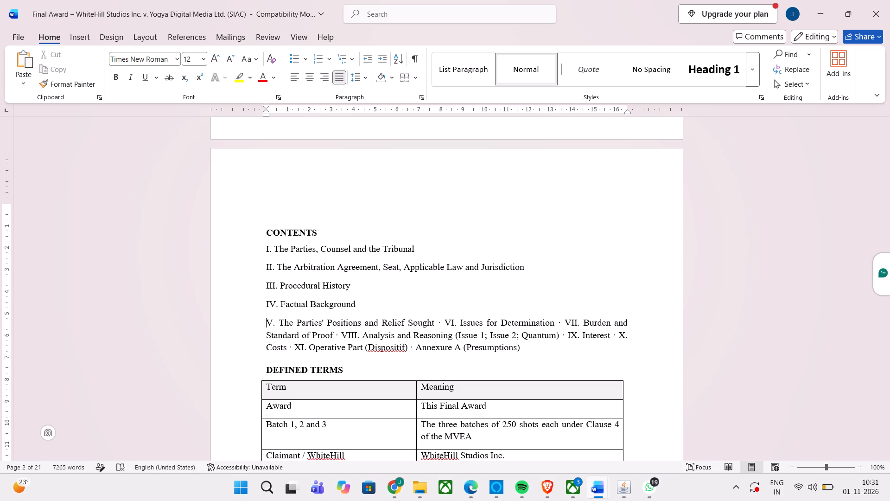
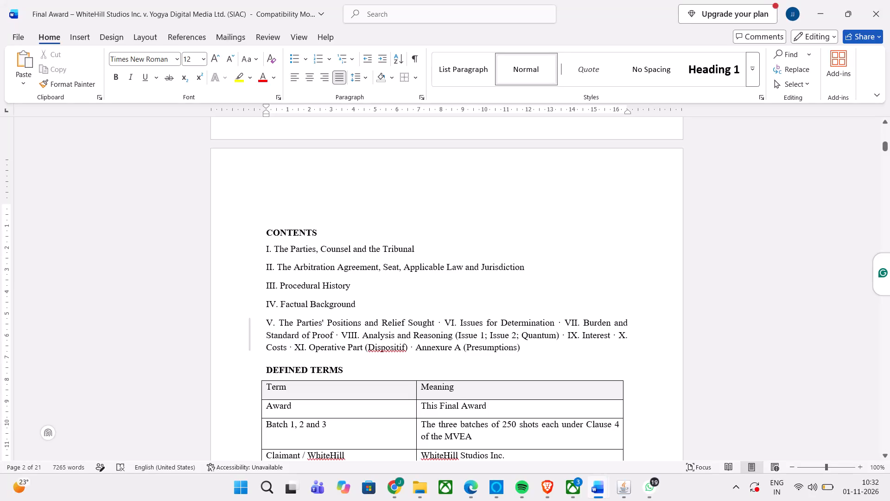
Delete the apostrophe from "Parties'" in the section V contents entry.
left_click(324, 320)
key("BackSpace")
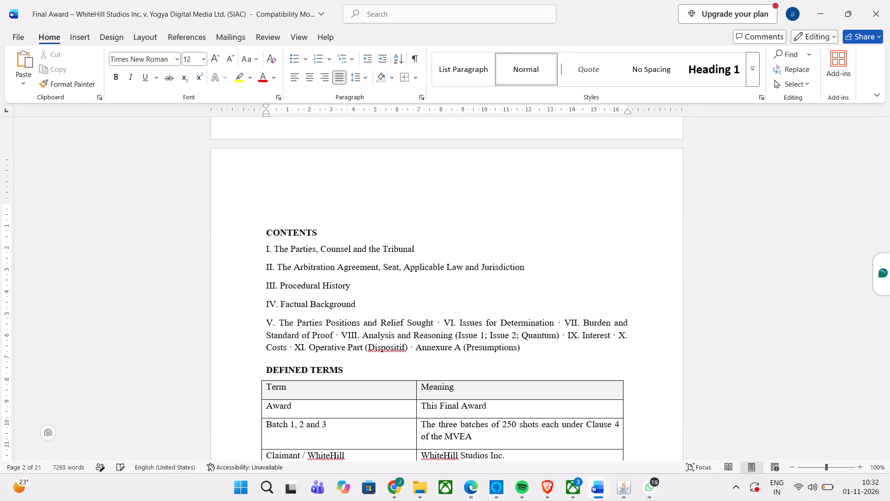
Start sections VI and VIII on new lines in the contents list, deleting the separator dots before them.
left_click(443, 322)
key("BackSpace")
key("BackSpace")
key("Return")
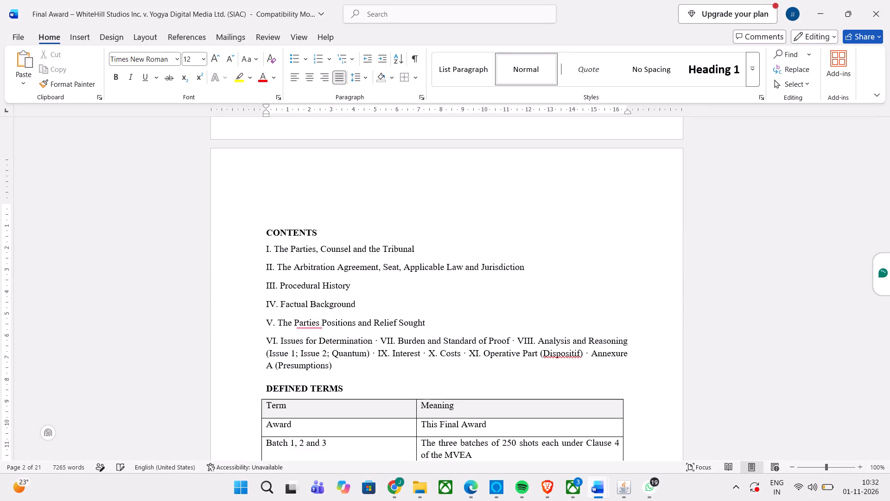
left_click(517, 340)
key("BackSpace")
key("BackSpace")
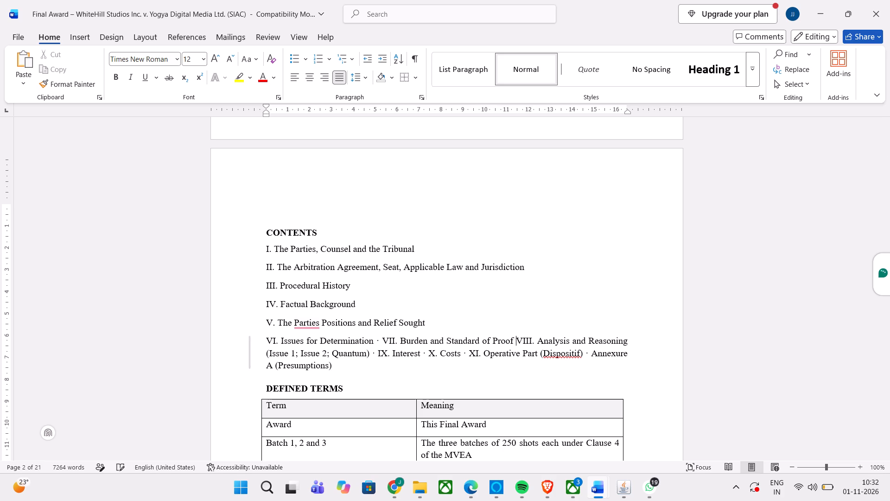
key("Return")
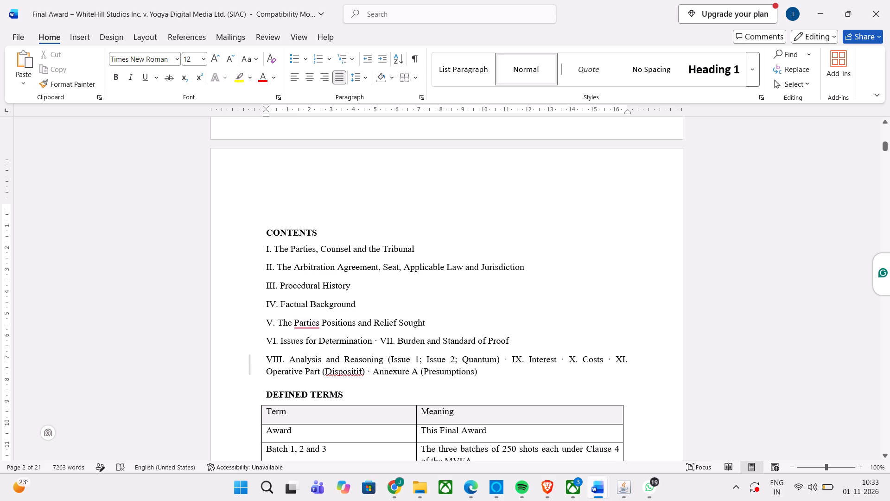
Start sections IX, X and XI on their own lines in the contents list, deleting the separator dots before them.
left_click(511, 359)
key("BackSpace")
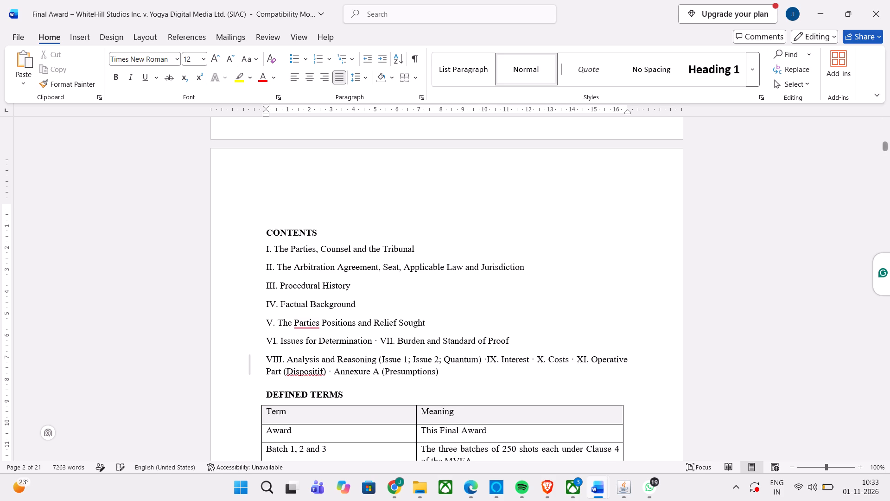
key("BackSpace")
key("Return")
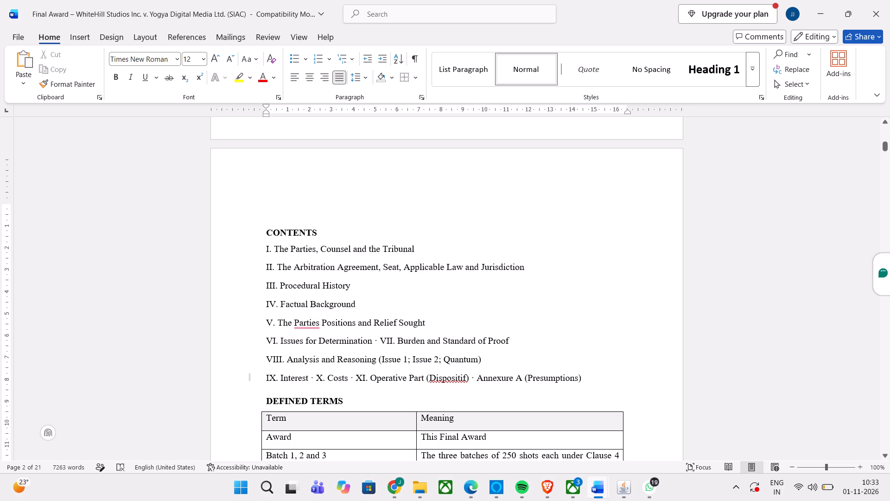
left_click(317, 376)
key("BackSpace")
key("BackSpace")
key("Return")
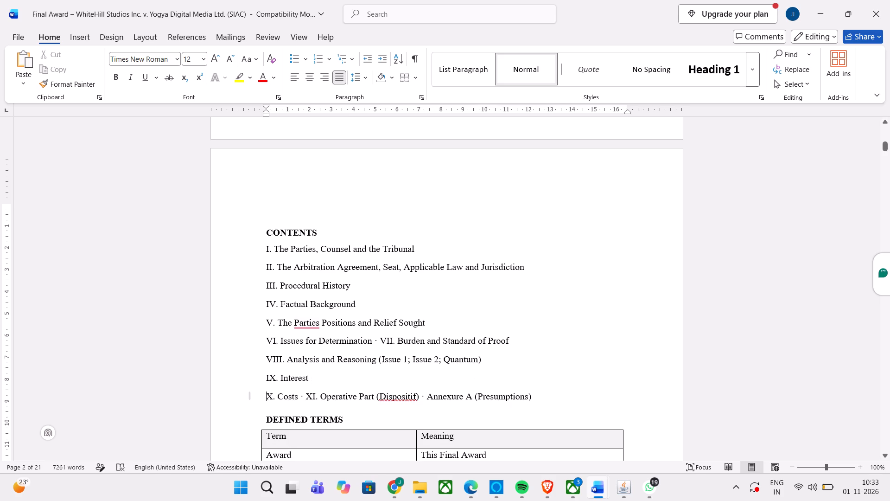
left_click(306, 396)
key("BackSpace")
key("BackSpace")
key("Return")
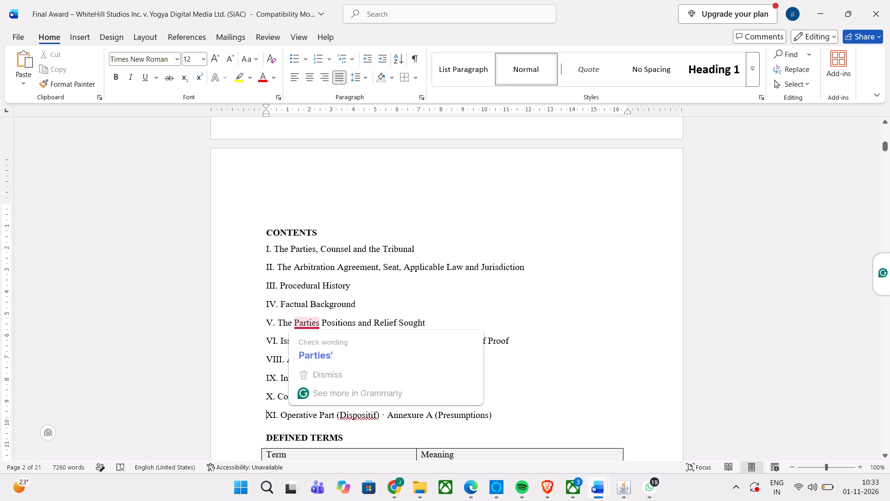
Correct "Parties" to "Parties'" in the section V contents entry using the Grammarly suggestion.
left_click(315, 356)
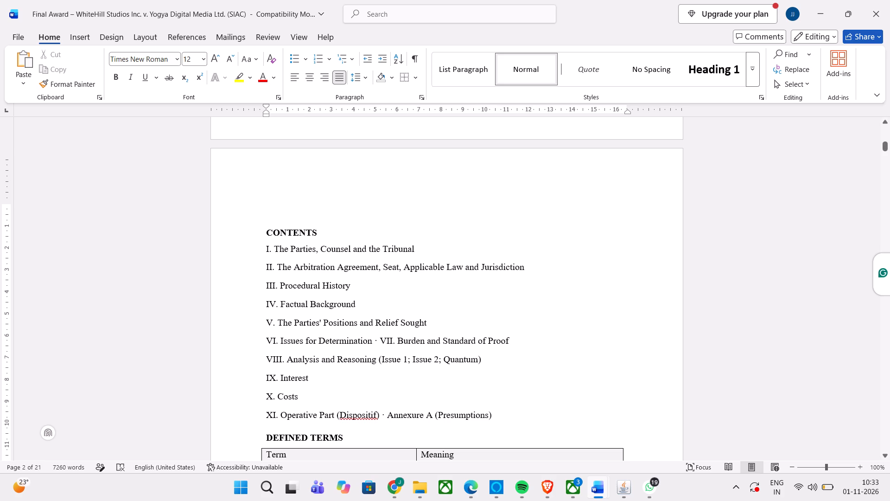
Insert blank lines after the last contents entry to move the DEFINED TERMS heading and table onto the next page.
scroll(386, 414, "down", 1)
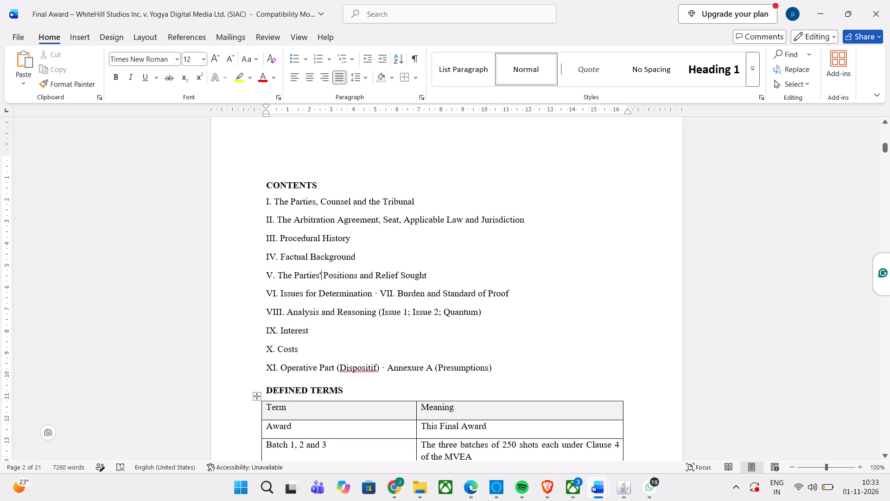
scroll(386, 414, "down", 1)
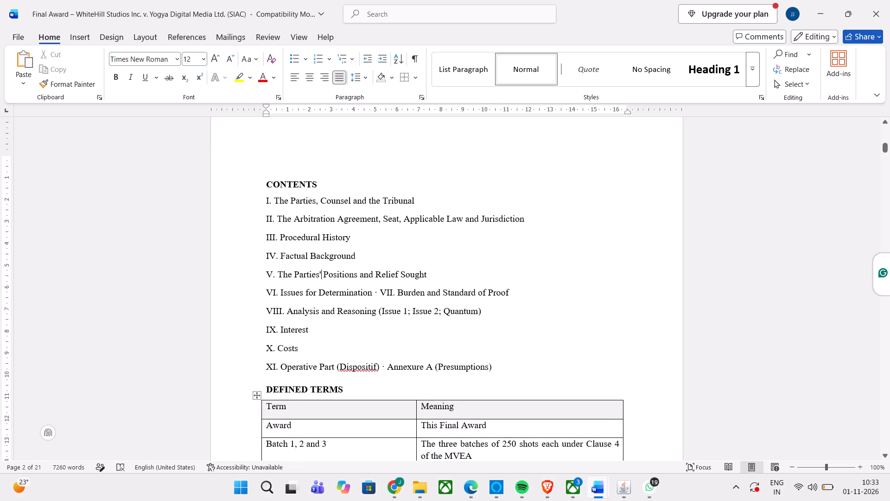
scroll(417, 379, "down", 1)
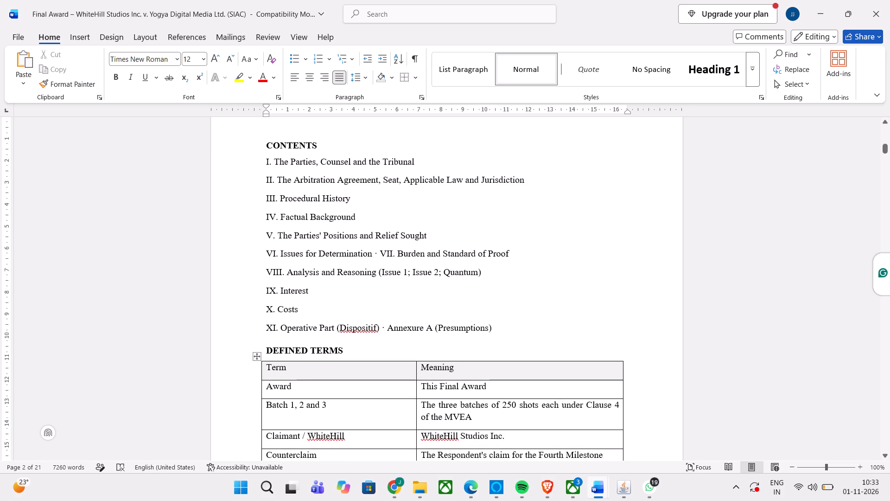
left_click(498, 327)
key("Return")
key("Return")
key("Return")
key("Return")
key("Return")
scroll(498, 327, "down", 1)
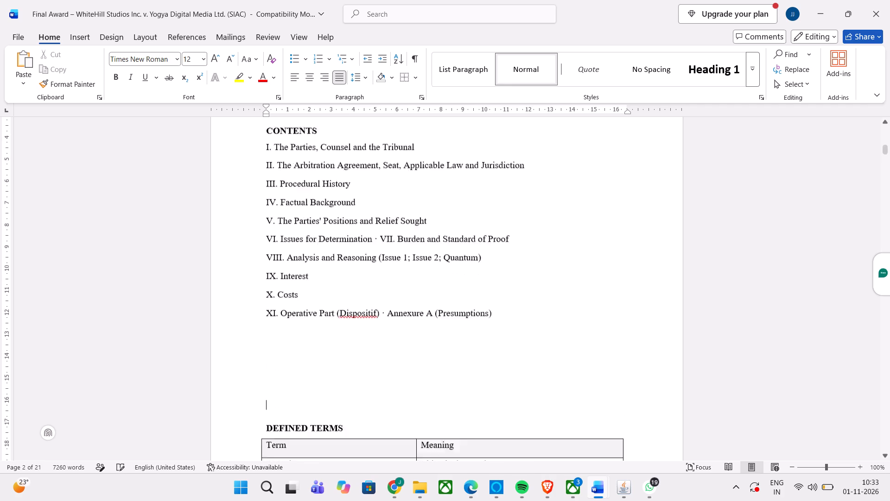
scroll(498, 327, "down", 2)
key("Return")
key("Return")
key("Return")
key("Return")
key("Return")
key("Return")
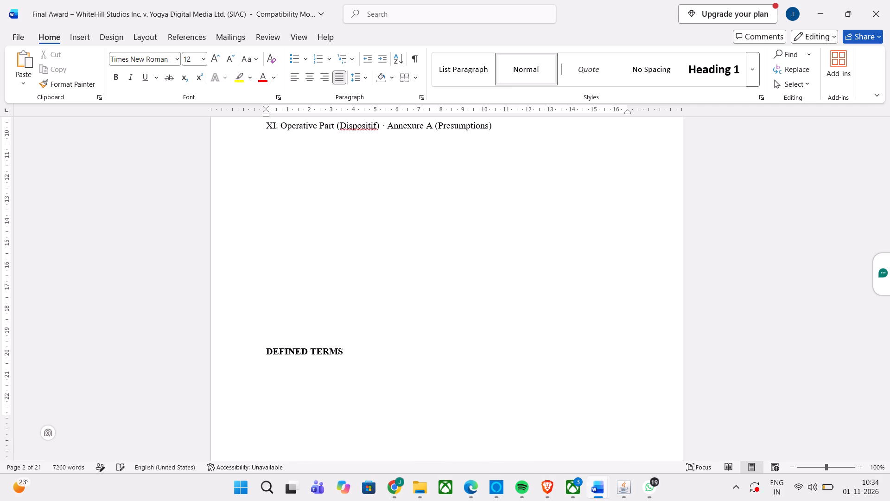
key("Return")
key("Return")
scroll(498, 327, "down", 3)
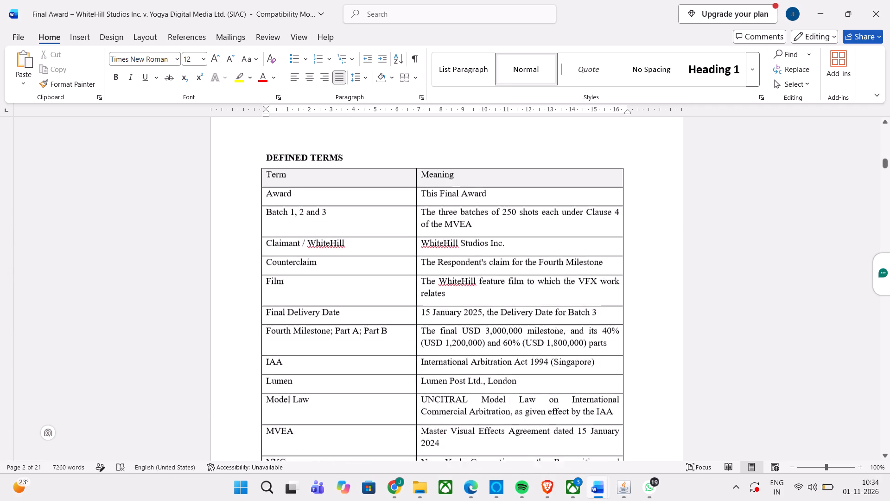
Remove the extra blank line above the CONTENTS heading, keeping the heading at the top of the second page.
scroll(498, 327, "up", 10)
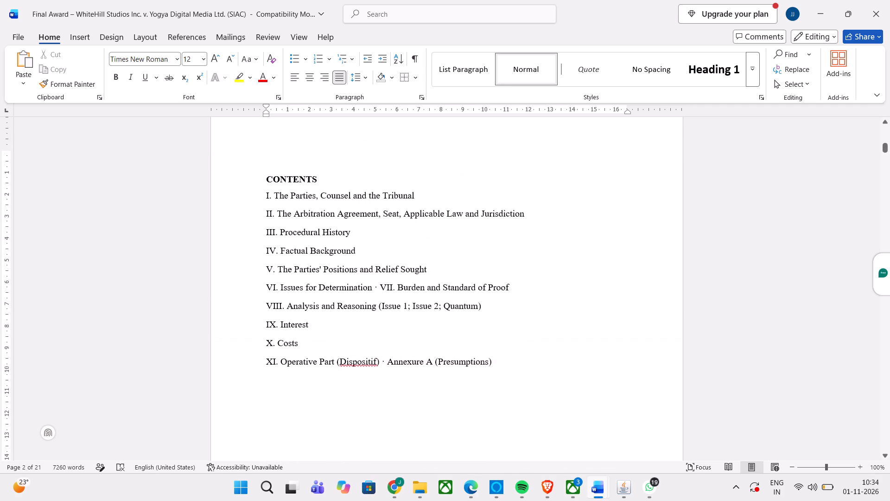
scroll(286, 193, "up", 1)
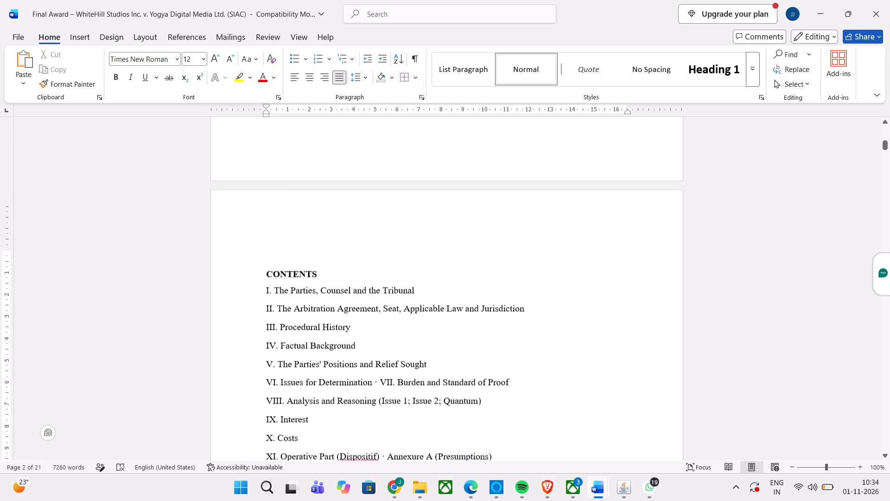
left_click(268, 278)
key("BackSpace")
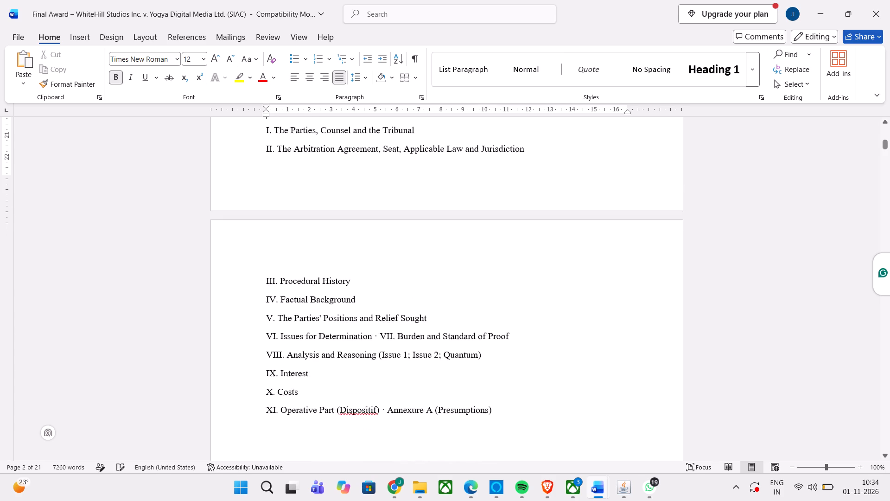
key("Return")
scroll(268, 278, "down", 1)
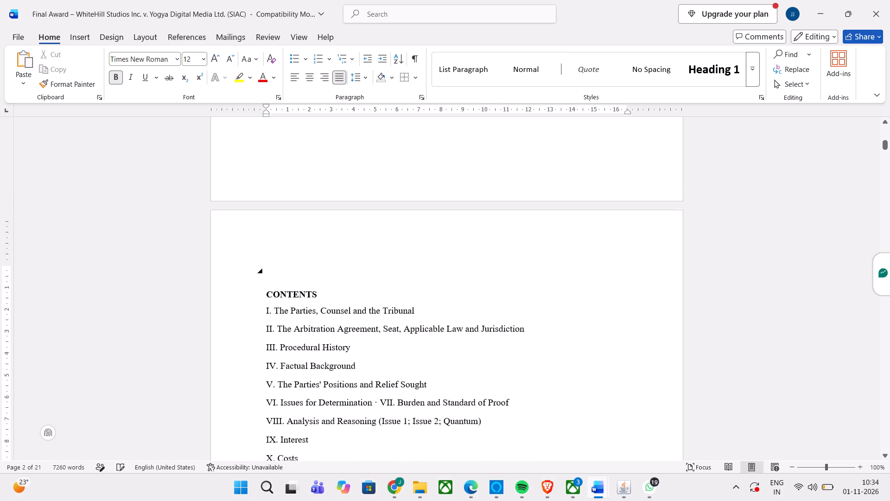
left_click(282, 262)
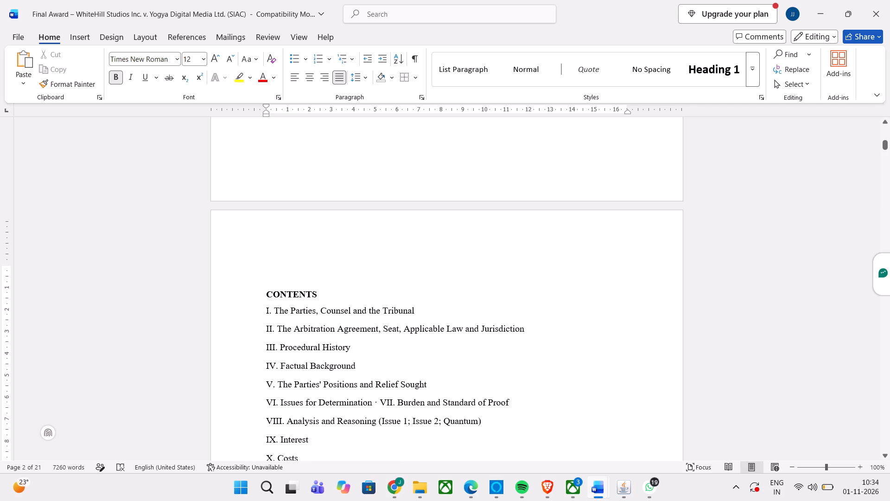
key("BackSpace")
key("Return")
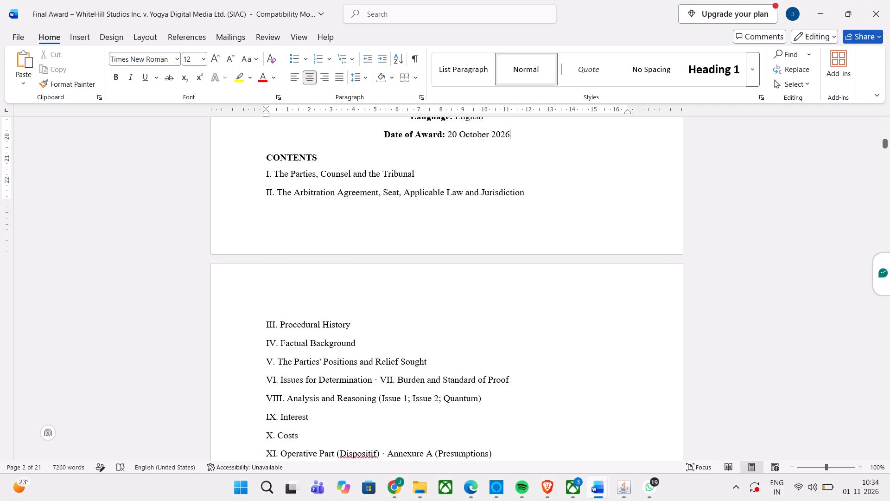
key("Return")
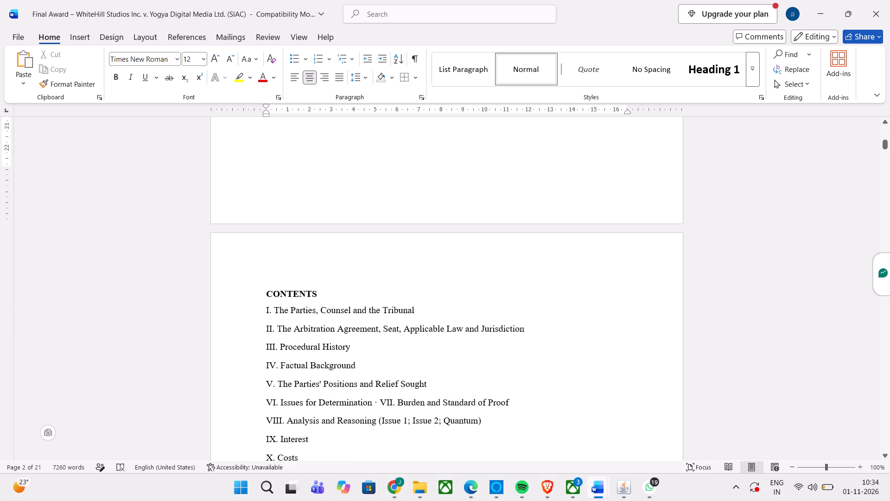
Set the CONTENTS heading's font size to 14 and add a blank line below it.
scroll(282, 262, "down", 1)
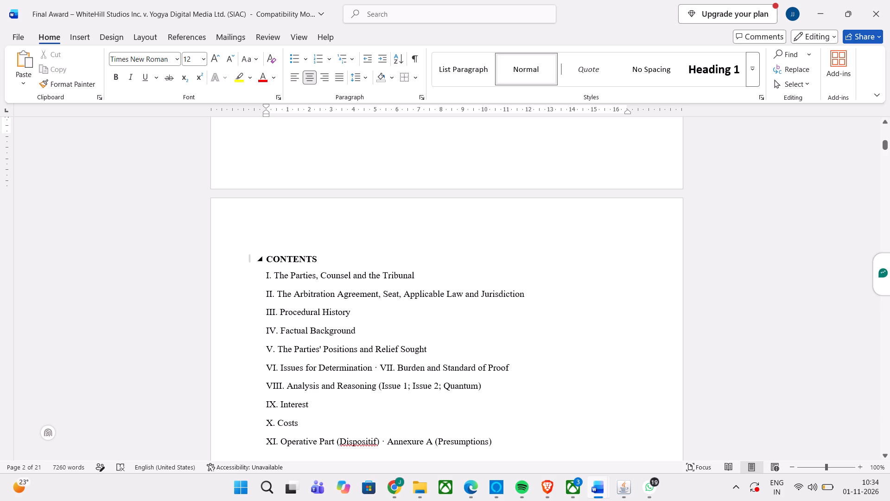
left_click_drag(267, 257, 324, 265)
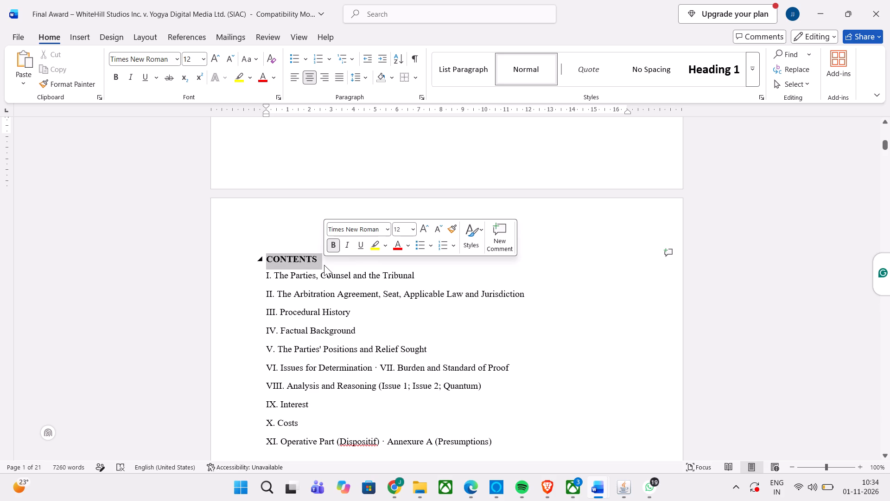
left_click(413, 228)
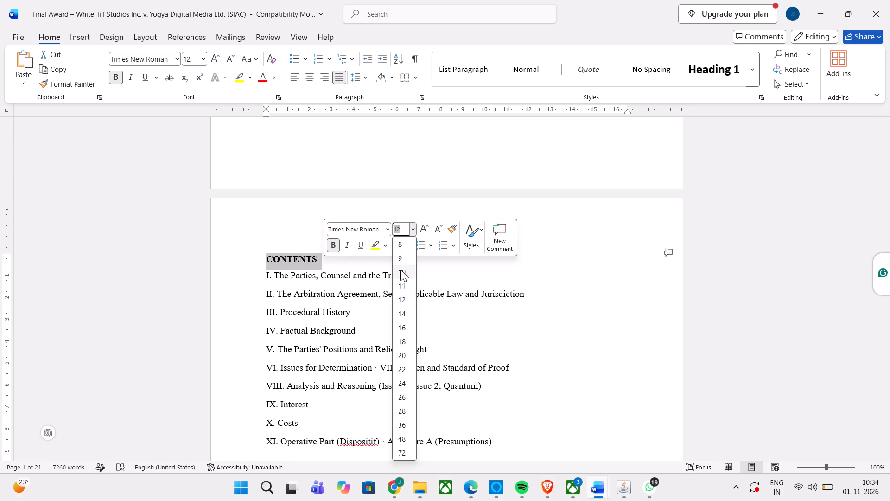
left_click(402, 314)
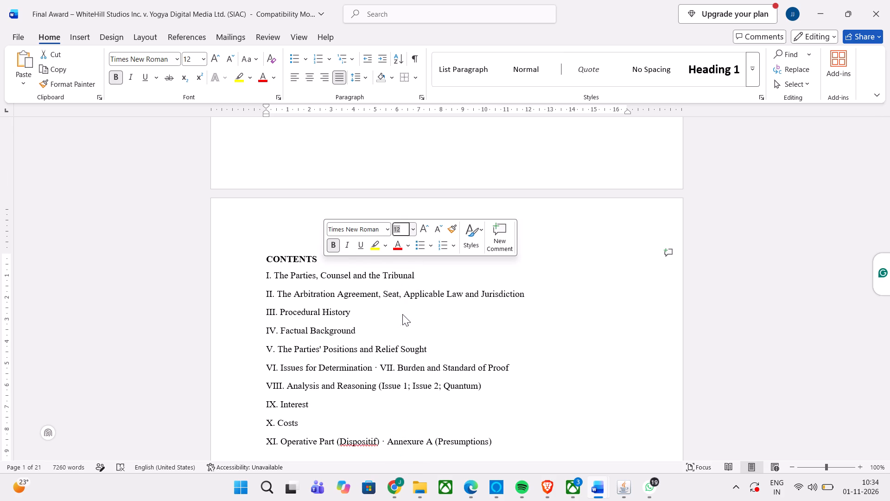
left_click(347, 265)
key("Return")
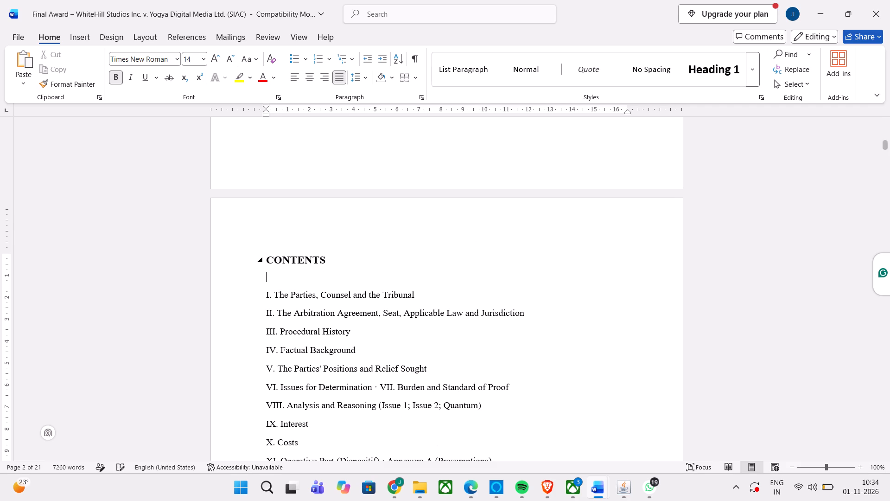
Set the line spacing of contents entries I to XI, including Annexure A, to 2.0.
scroll(347, 265, "down", 2)
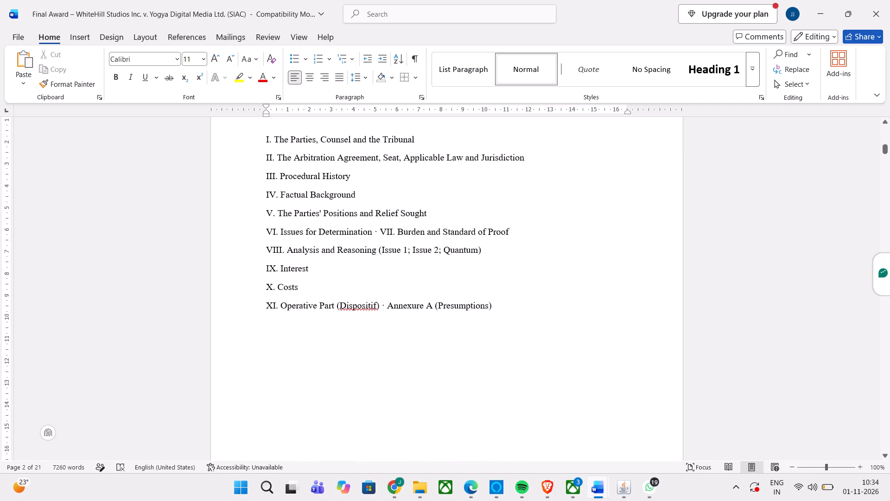
scroll(347, 265, "up", 1)
left_click_drag(264, 199, 502, 373)
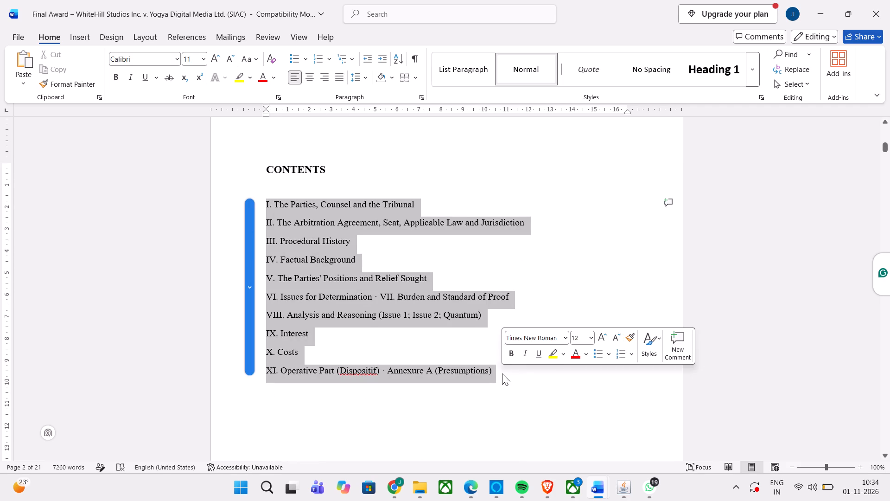
left_click(363, 74)
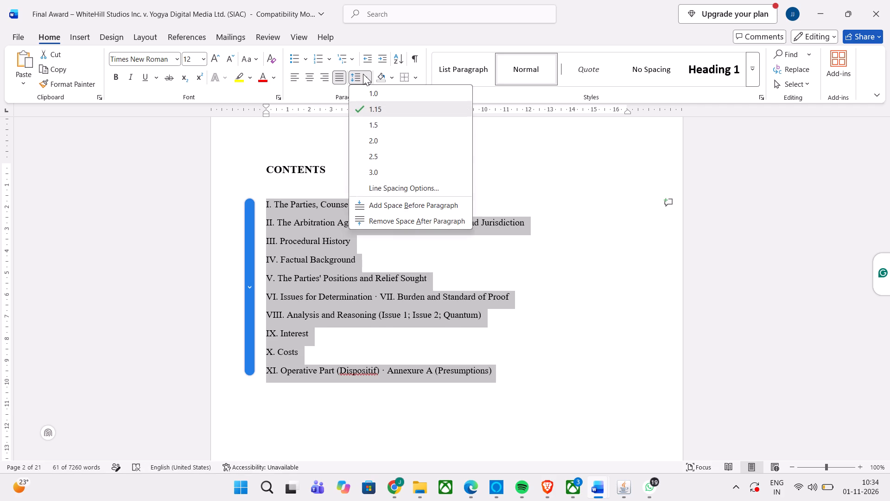
left_click(378, 134)
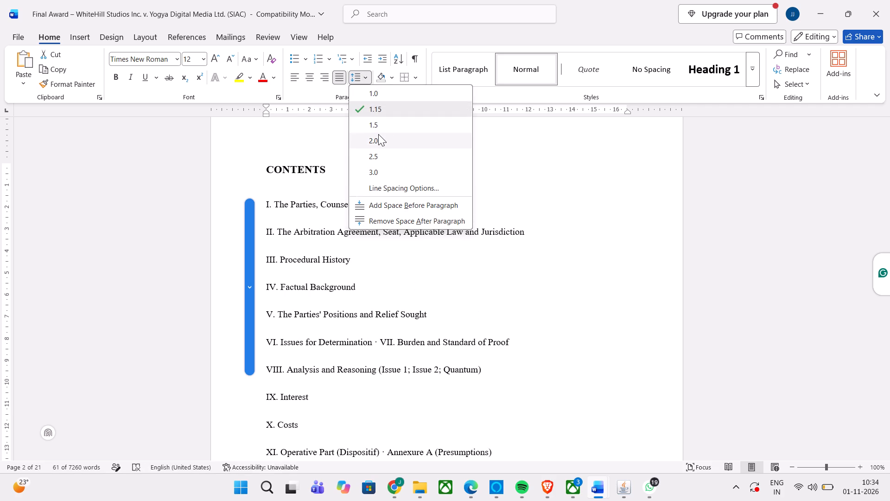
left_click(499, 188)
scroll(499, 188, "down", 1)
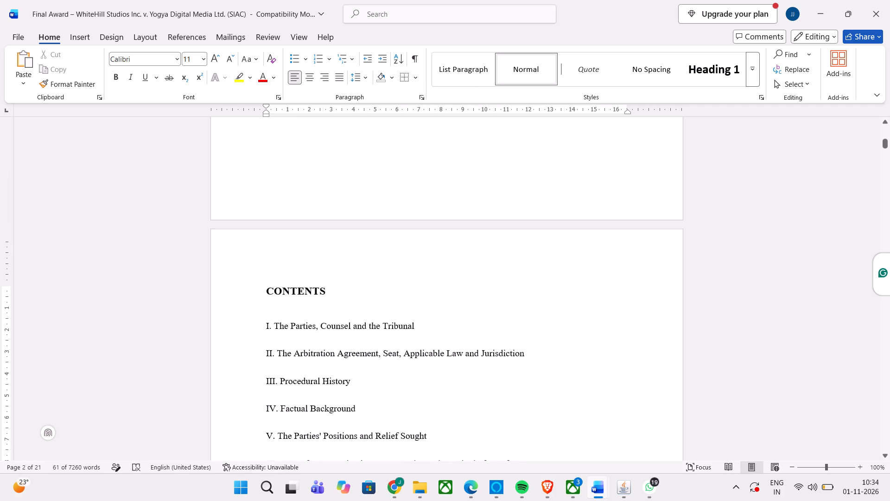
Review the spacing and page layout of the cover page's closing details and the CONTENTS page.
scroll(499, 188, "down", 1)
scroll(499, 188, "up", 2)
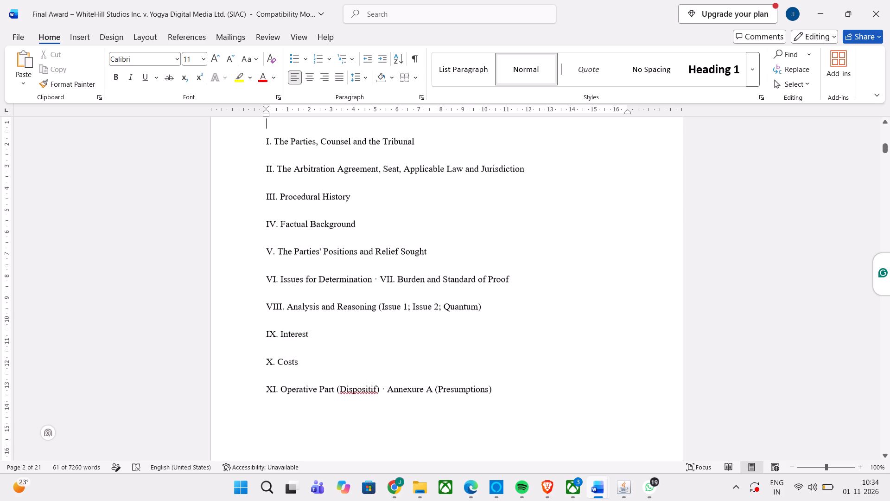
scroll(499, 188, "up", 7)
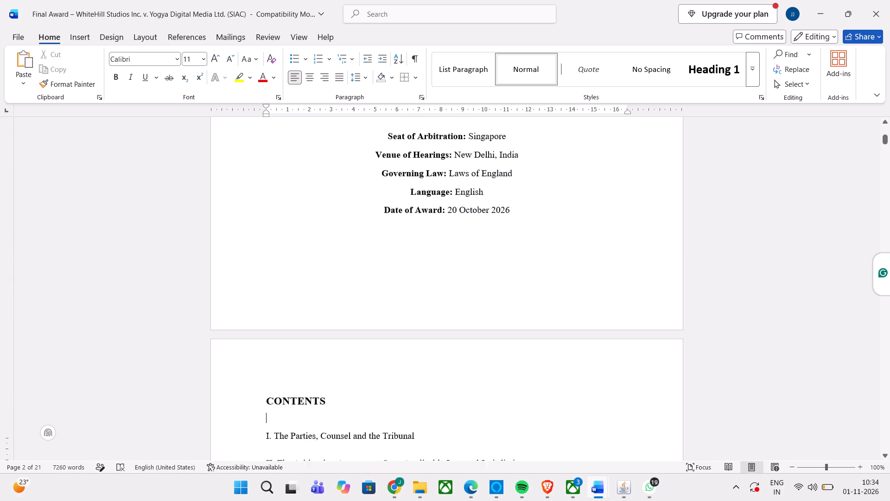
scroll(499, 188, "up", 2)
scroll(499, 188, "down", 12)
scroll(499, 188, "up", 6)
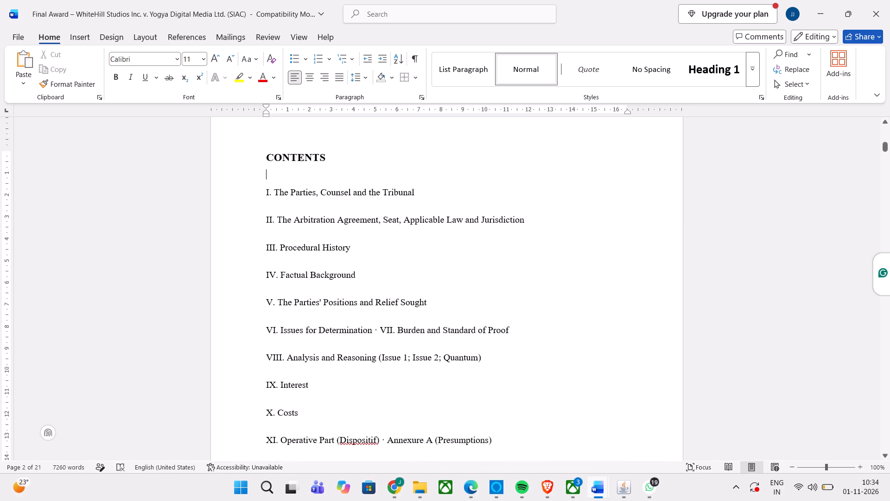
Remove the blank lines above the DEFINED TERMS heading so it starts at the top of the third page.
scroll(499, 188, "down", 2)
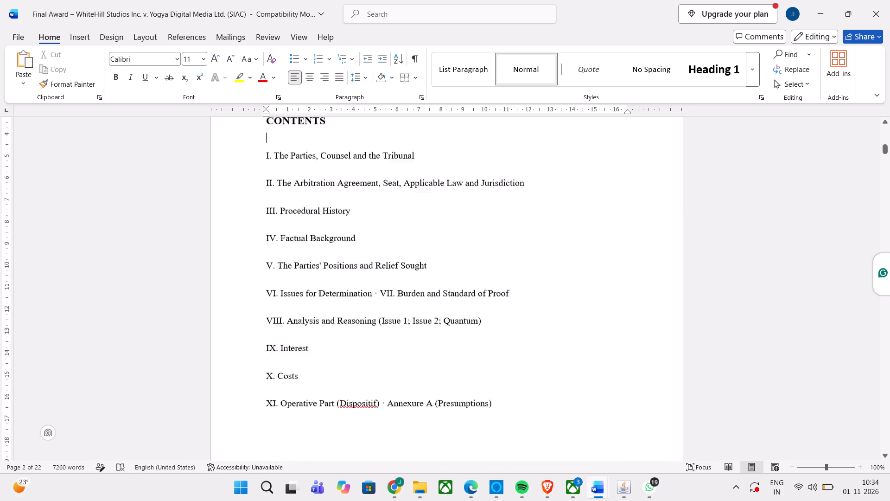
scroll(499, 188, "down", 4)
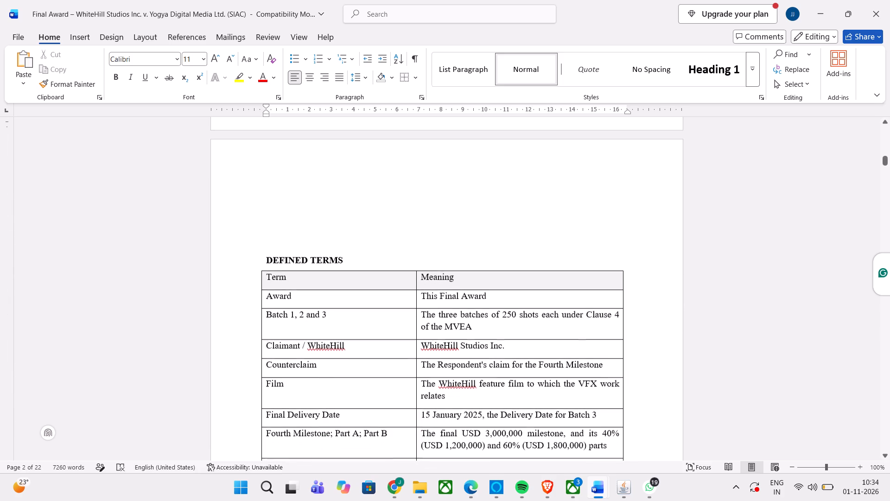
left_click(262, 236)
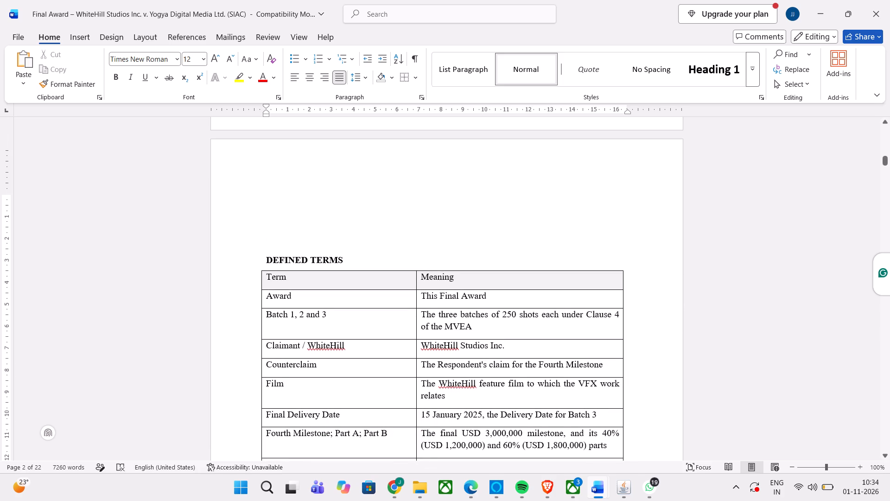
scroll(262, 236, "up", 7)
scroll(262, 236, "down", 2)
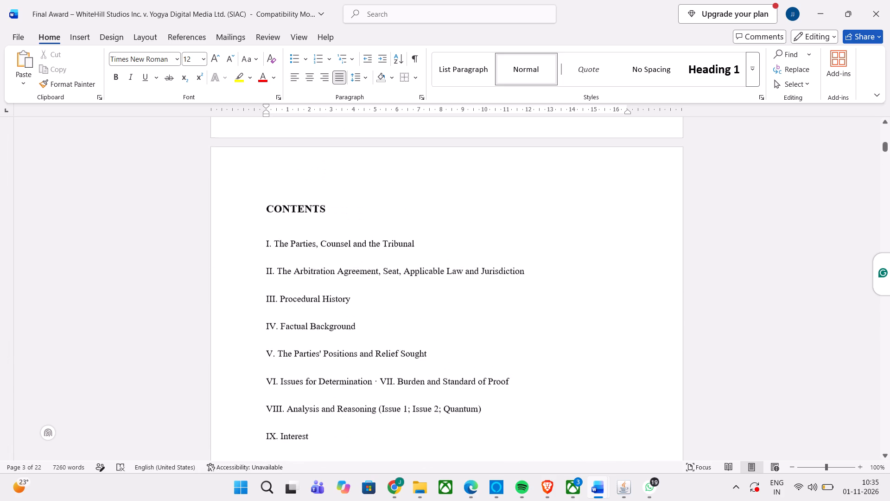
scroll(262, 236, "down", 3)
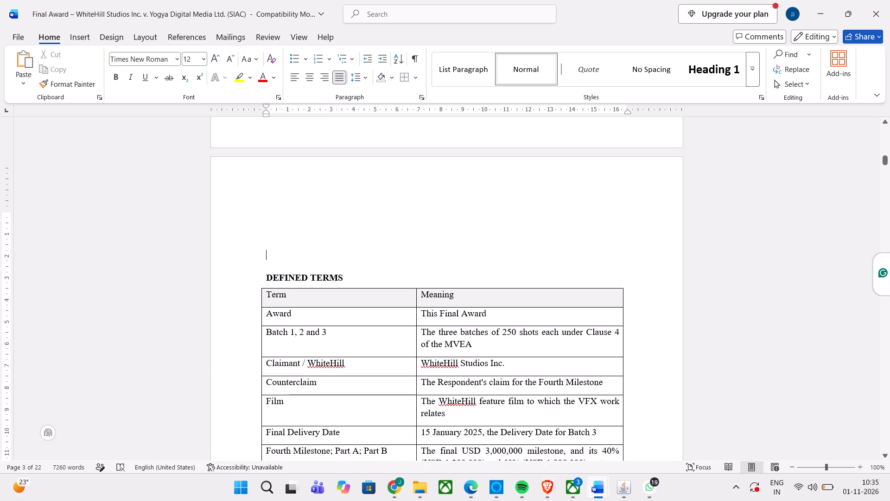
left_click(270, 265)
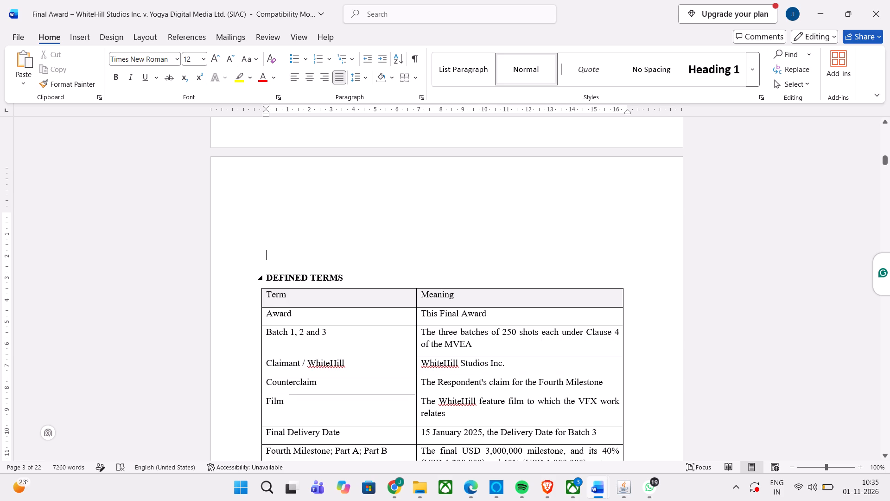
left_click(264, 276)
key("BackSpace")
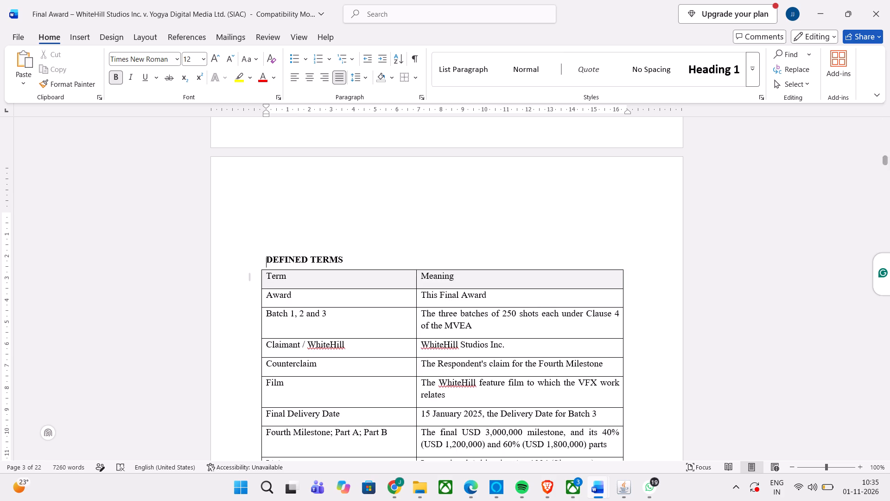
key("BackSpace")
key("BackSpace")
key("BackSpace")
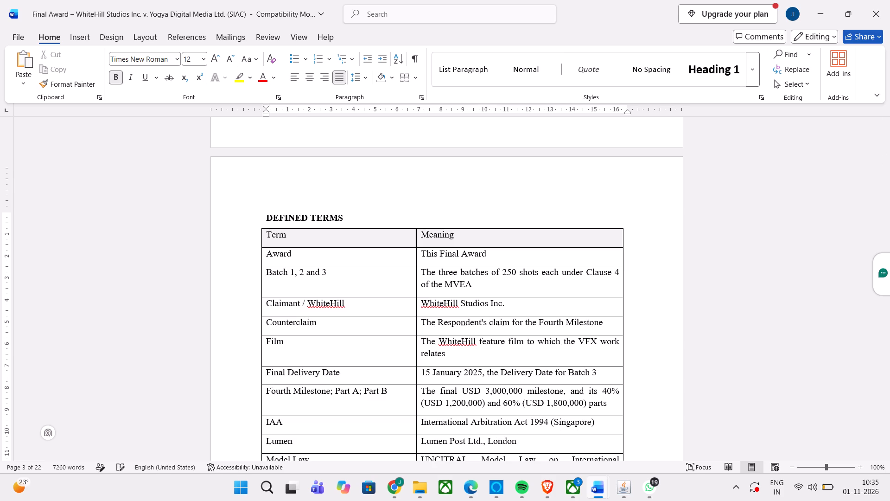
Examine how the DEFINED TERMS table runs across its pages, including where the UK Credit row falls.
scroll(264, 276, "down", 2)
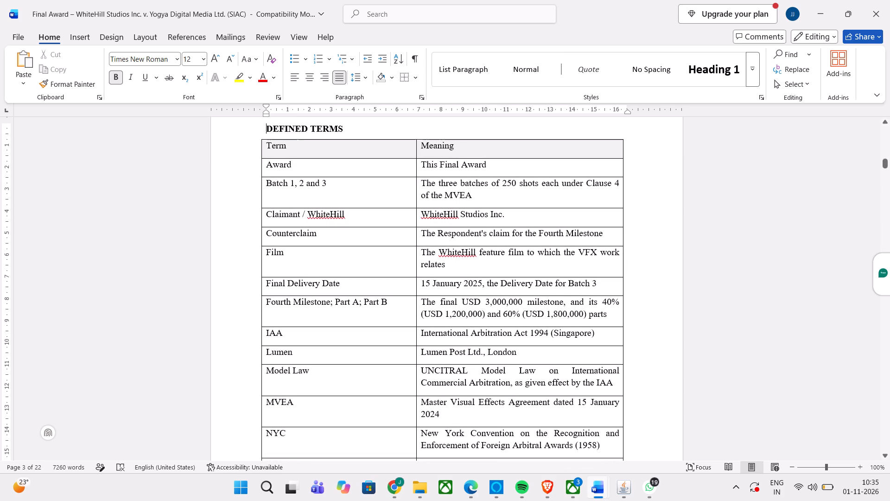
scroll(355, 334, "down", 2)
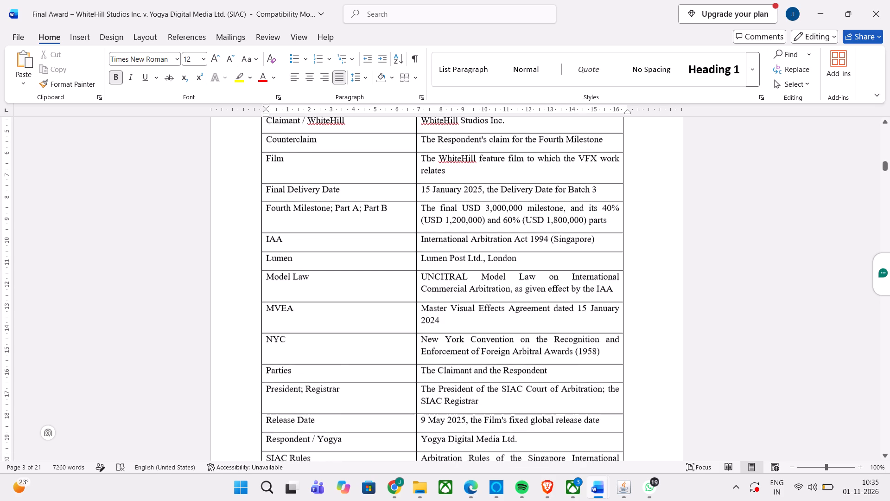
scroll(355, 334, "down", 4)
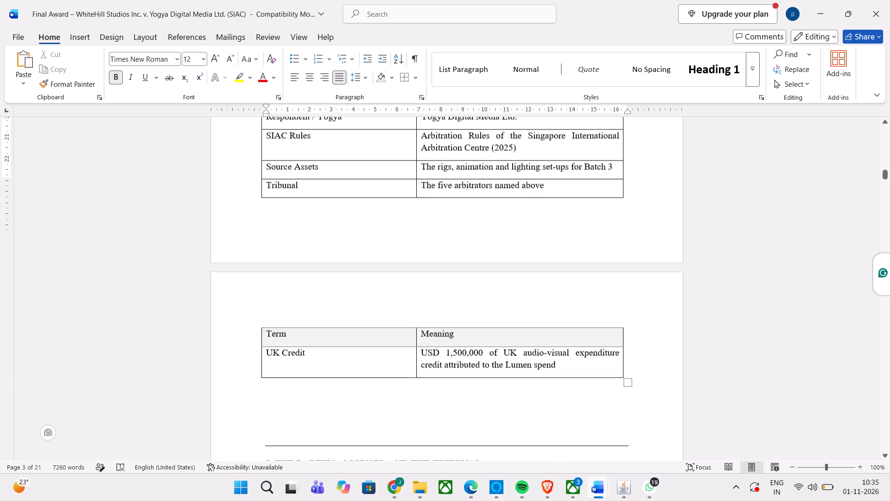
scroll(355, 334, "down", 1)
scroll(355, 334, "up", 4)
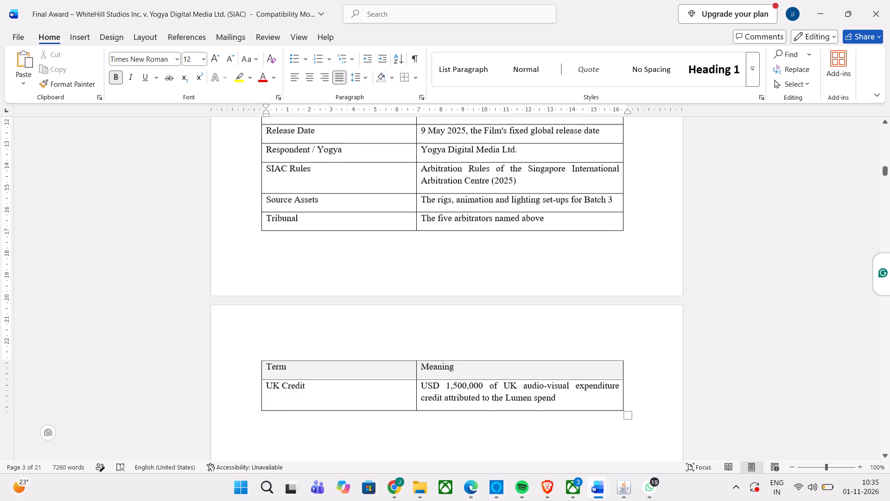
scroll(355, 334, "up", 6)
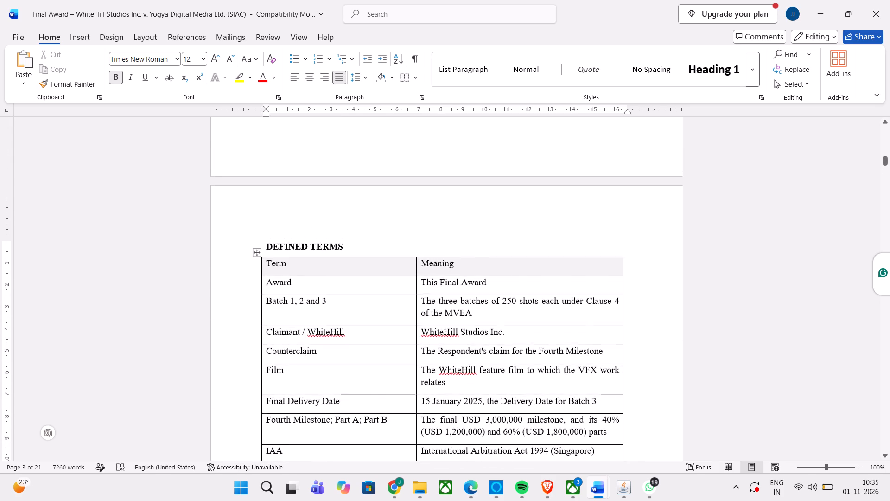
scroll(355, 334, "down", 10)
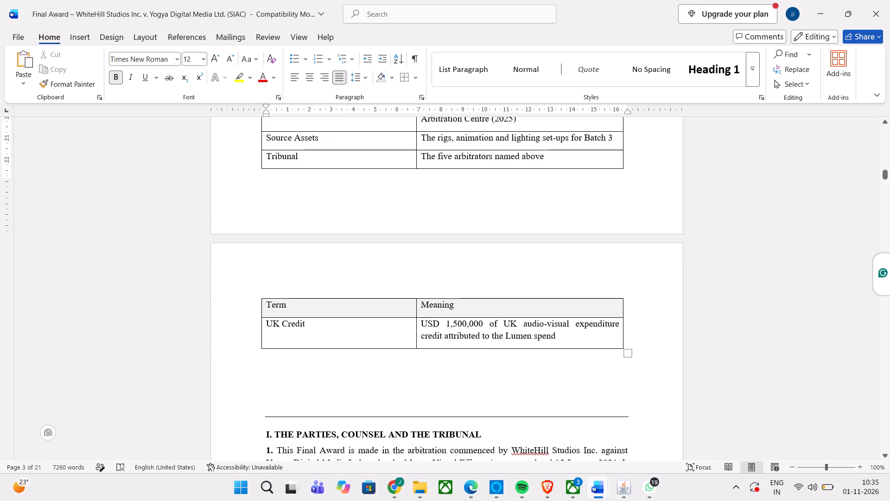
scroll(355, 334, "down", 1)
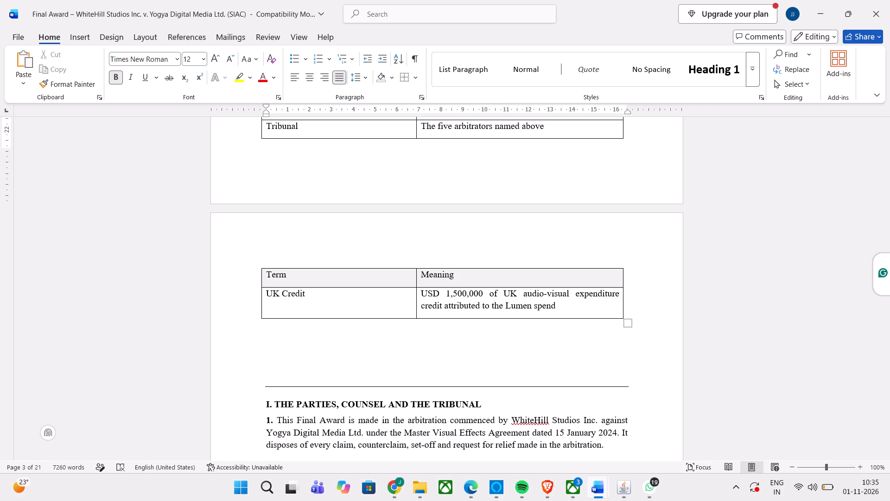
scroll(355, 334, "up", 6)
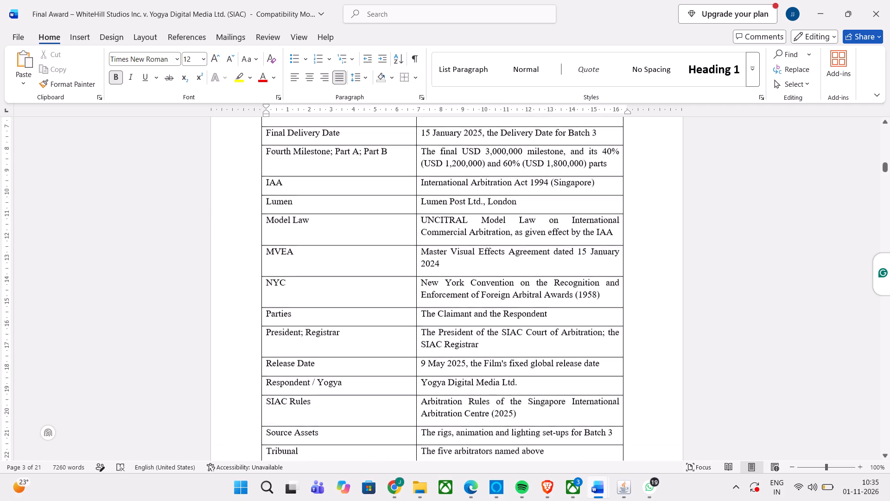
scroll(355, 334, "up", 2)
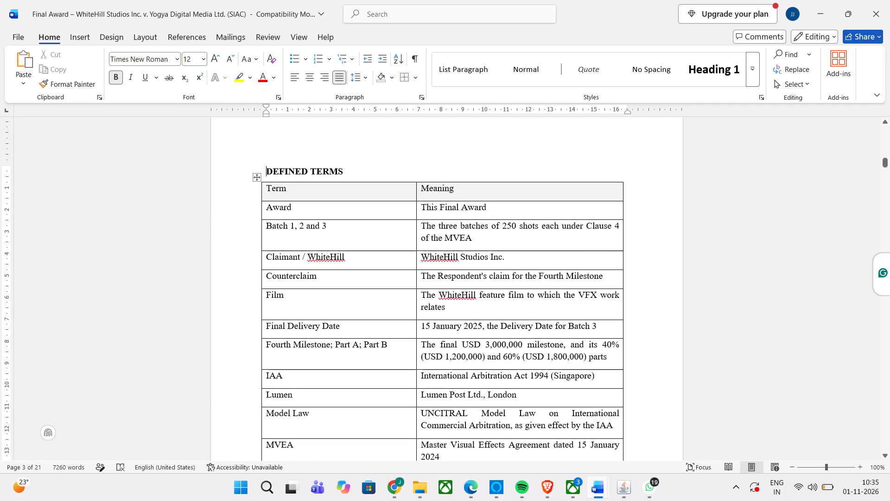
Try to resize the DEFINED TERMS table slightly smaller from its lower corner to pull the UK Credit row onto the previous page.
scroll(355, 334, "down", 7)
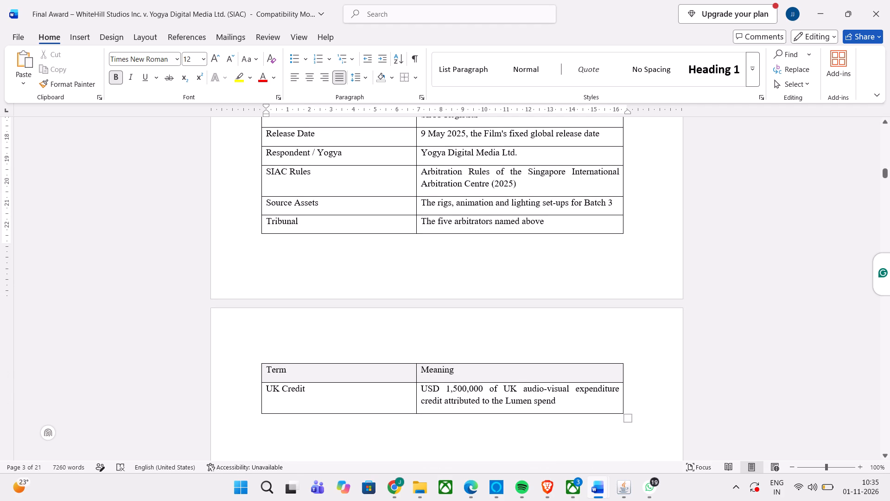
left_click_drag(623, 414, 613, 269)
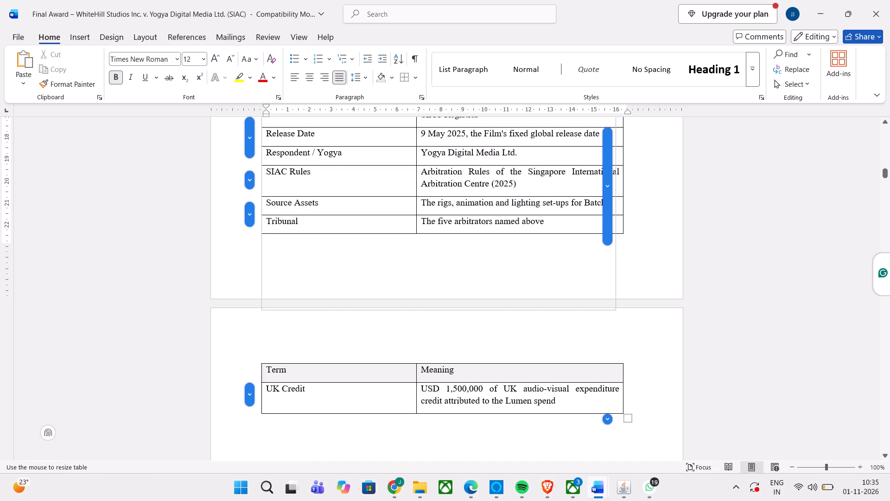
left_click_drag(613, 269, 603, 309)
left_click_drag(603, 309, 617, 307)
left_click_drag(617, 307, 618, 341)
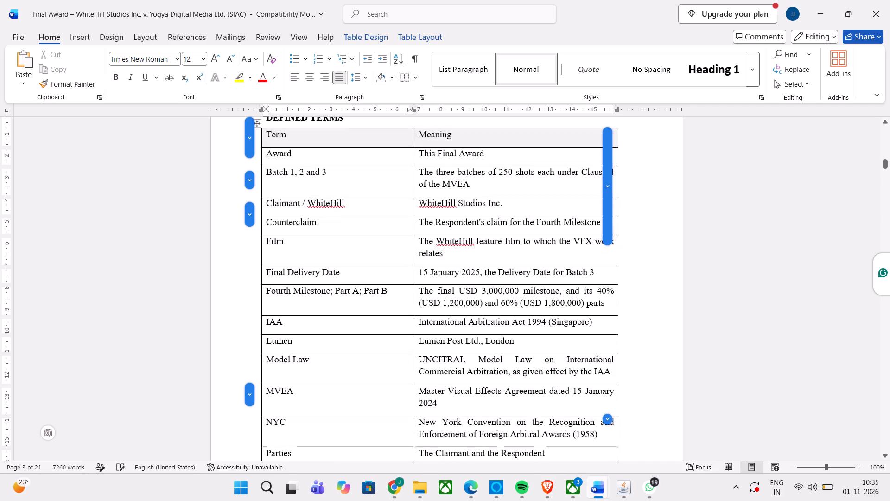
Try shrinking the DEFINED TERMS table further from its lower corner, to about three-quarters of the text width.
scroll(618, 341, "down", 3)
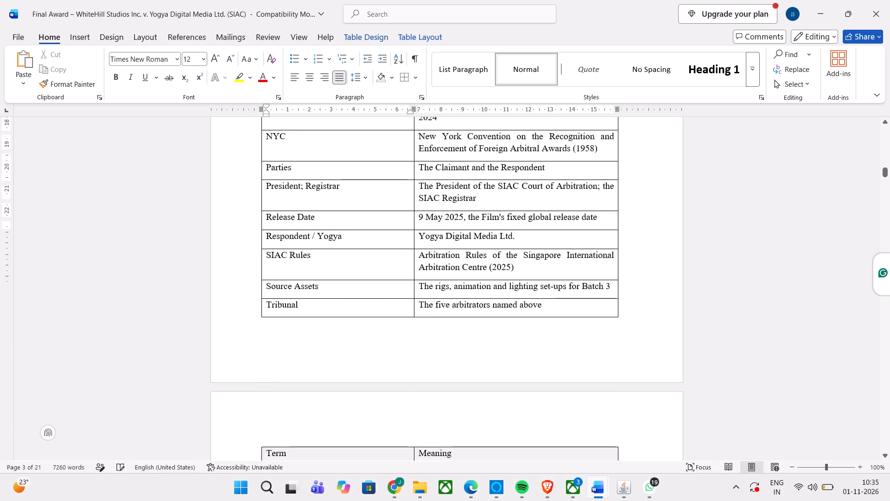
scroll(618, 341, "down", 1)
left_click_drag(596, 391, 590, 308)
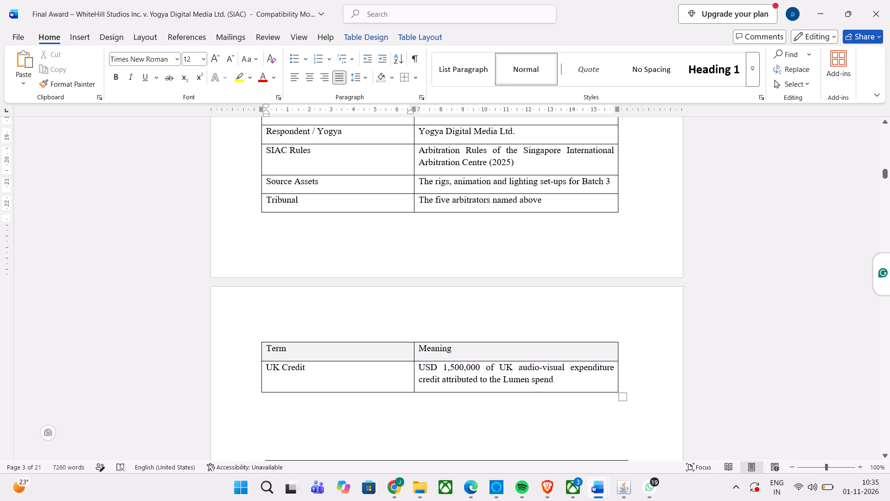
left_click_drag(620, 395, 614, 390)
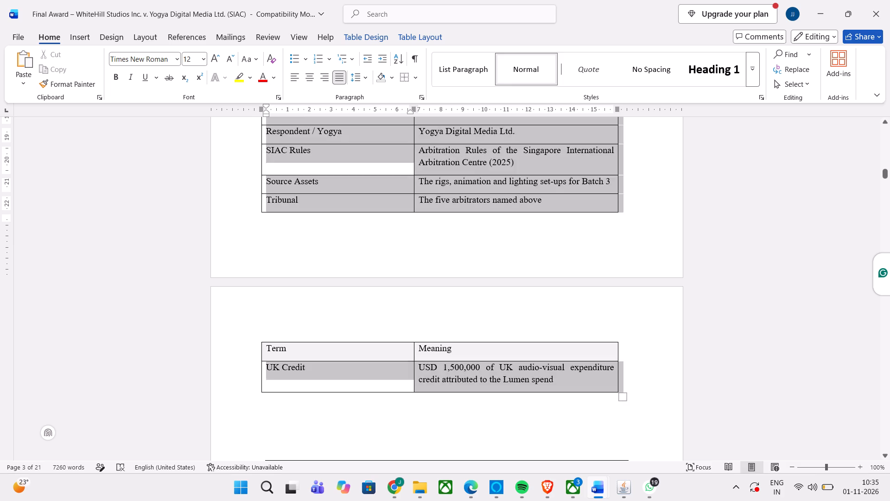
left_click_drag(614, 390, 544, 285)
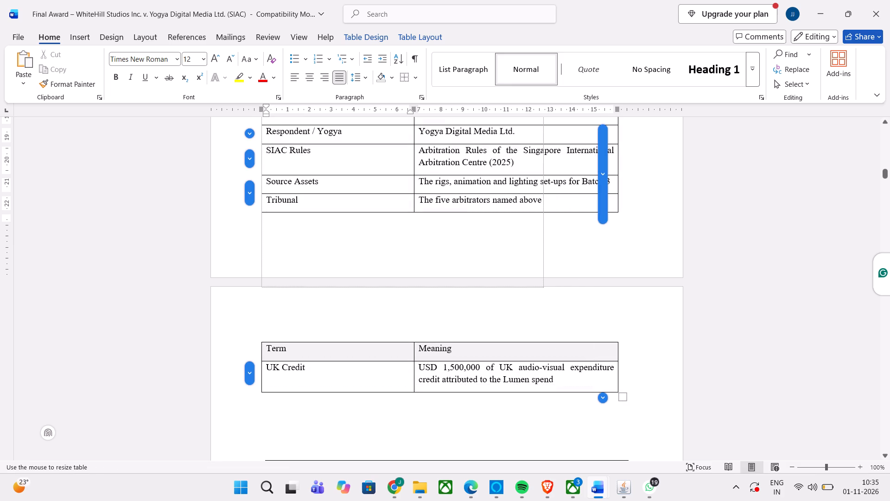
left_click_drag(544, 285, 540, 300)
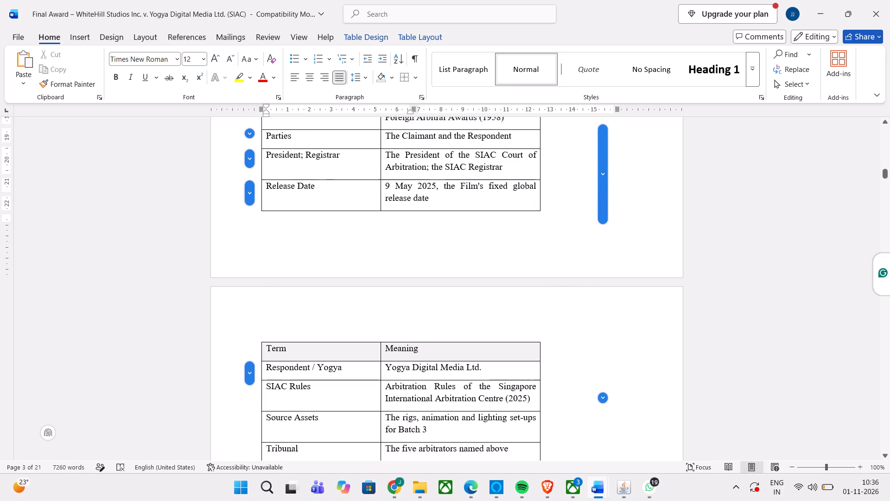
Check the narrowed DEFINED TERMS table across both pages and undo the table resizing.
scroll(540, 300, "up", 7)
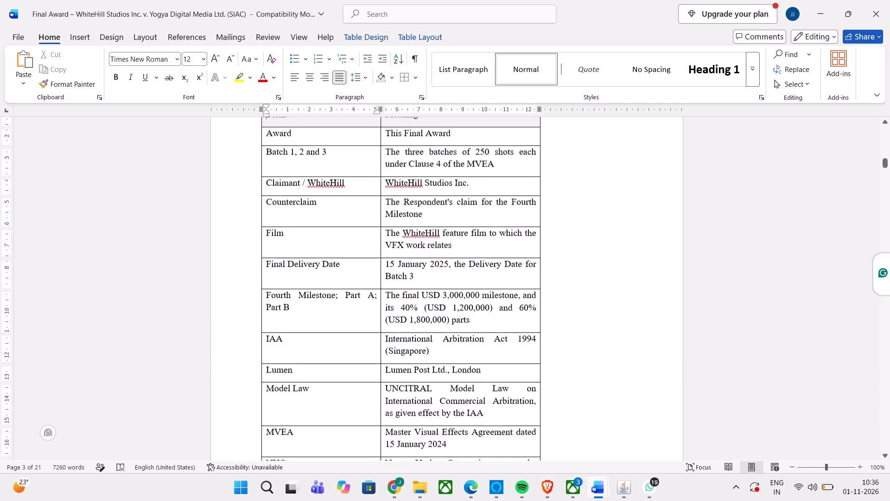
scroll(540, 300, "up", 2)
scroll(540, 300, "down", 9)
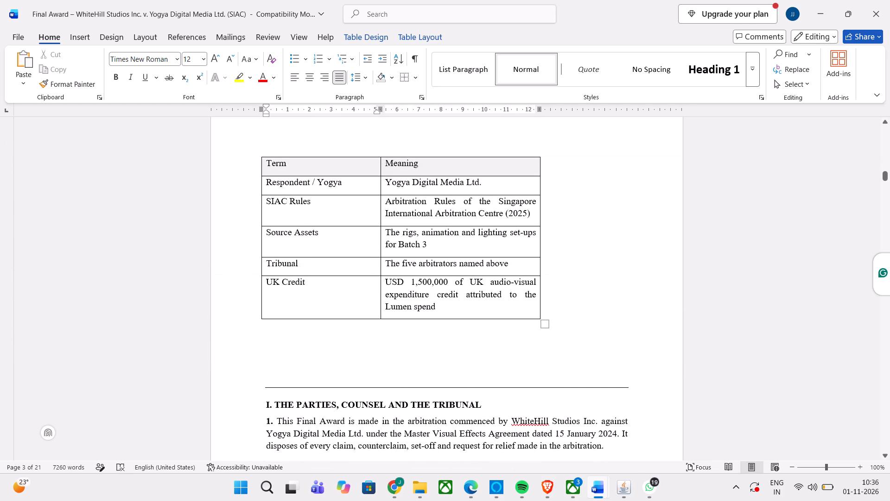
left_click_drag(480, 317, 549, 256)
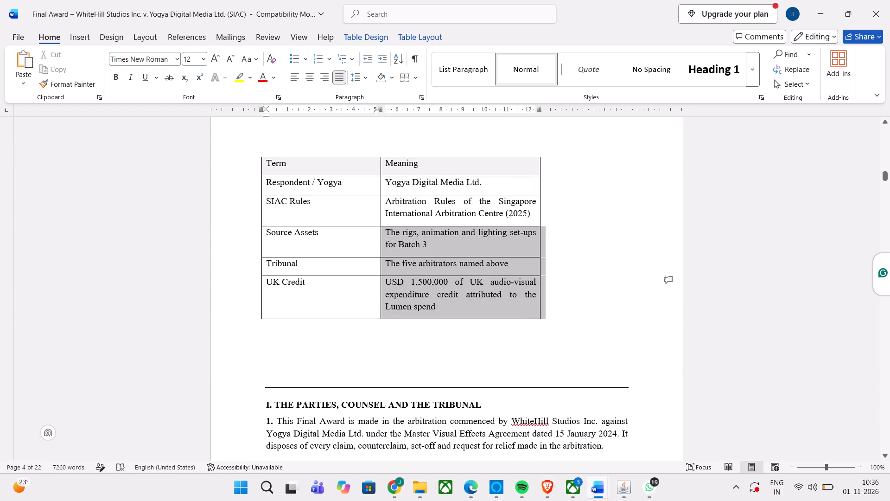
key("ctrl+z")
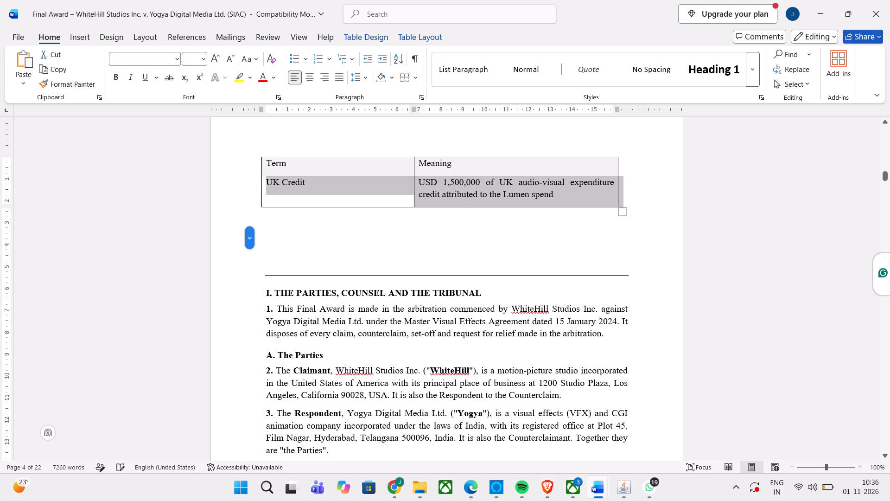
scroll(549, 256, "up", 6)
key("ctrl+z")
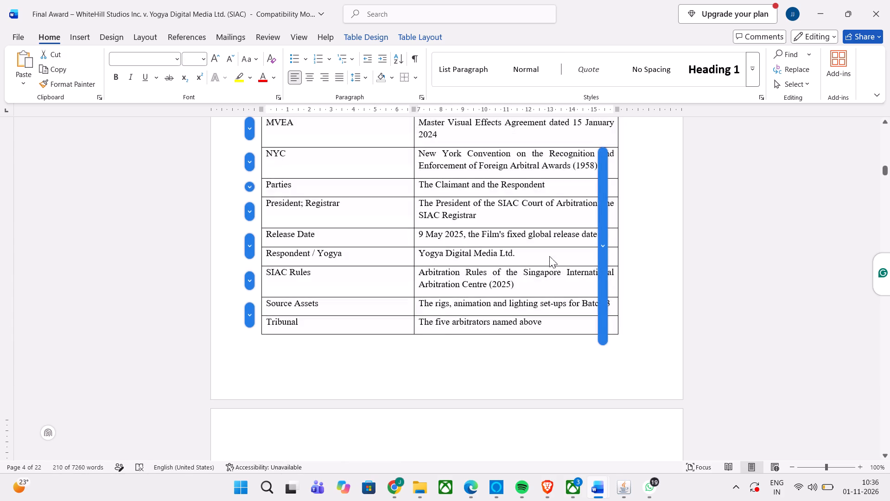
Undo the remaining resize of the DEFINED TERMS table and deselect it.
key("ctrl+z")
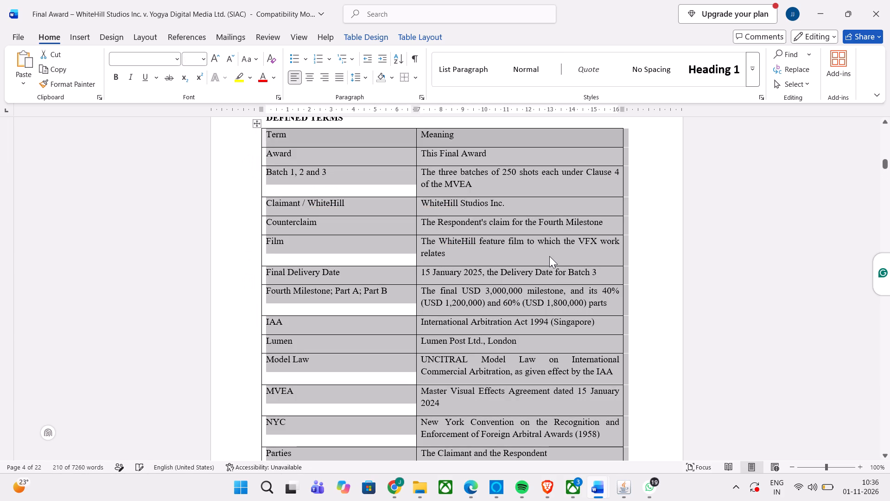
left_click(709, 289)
Examine the layout of the opening pages, from the DEFINED TERMS heading back to the cover page and through the CONTENTS list.
scroll(709, 289, "up", 2)
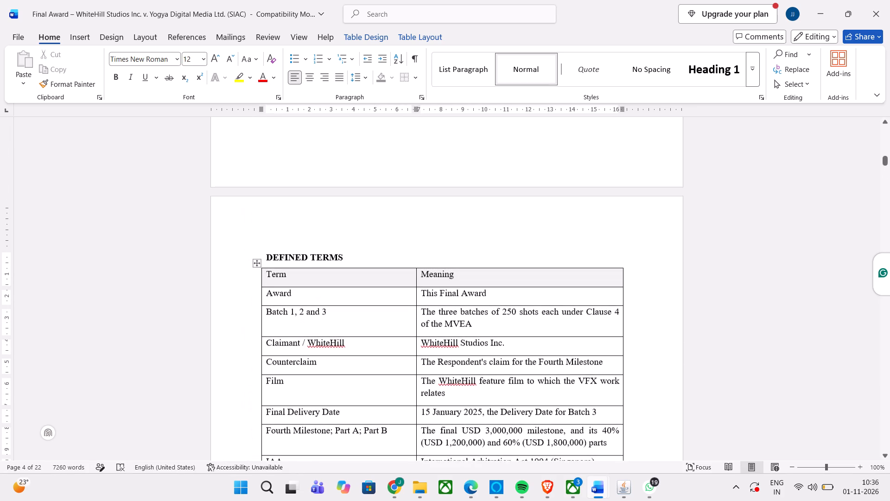
scroll(709, 289, "up", 2)
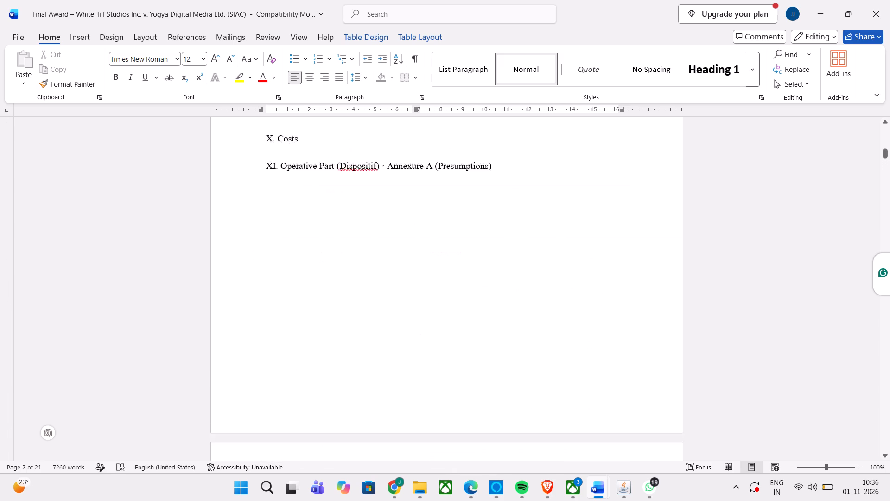
scroll(709, 289, "up", 6)
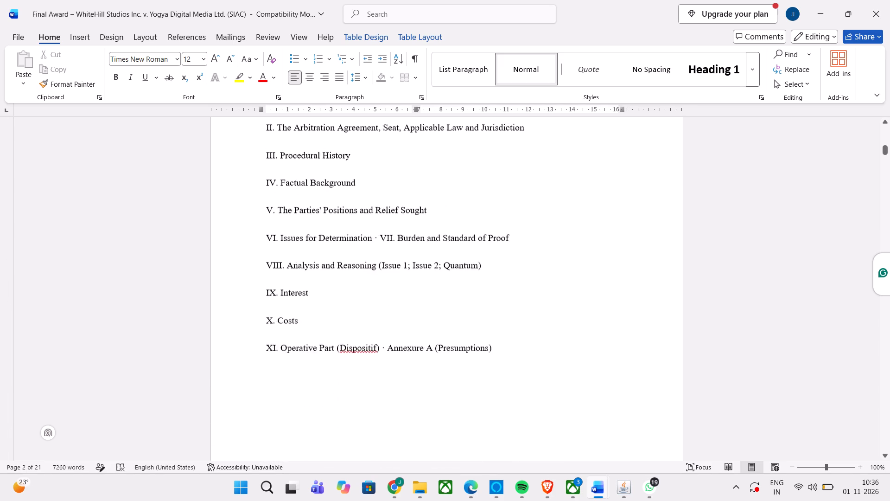
scroll(709, 289, "up", 1)
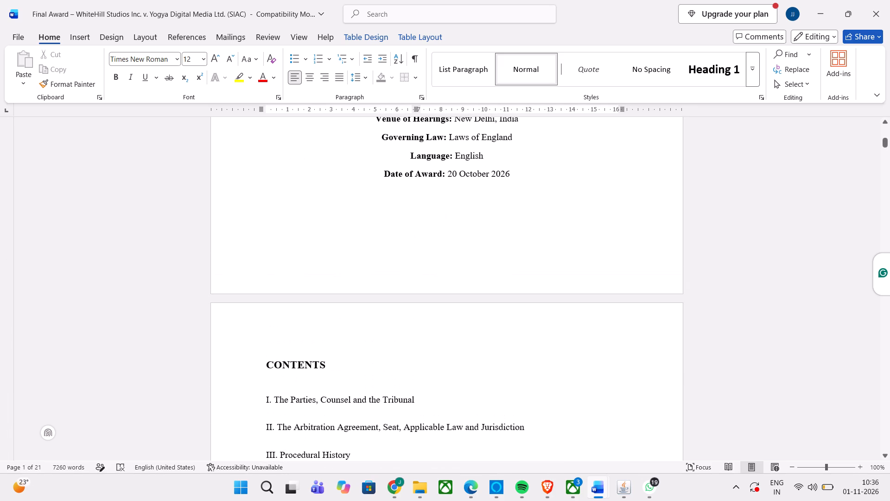
scroll(709, 289, "down", 1)
scroll(709, 289, "up", 1)
scroll(709, 289, "down", 2)
scroll(709, 289, "up", 1)
scroll(709, 289, "down", 1)
scroll(709, 289, "up", 4)
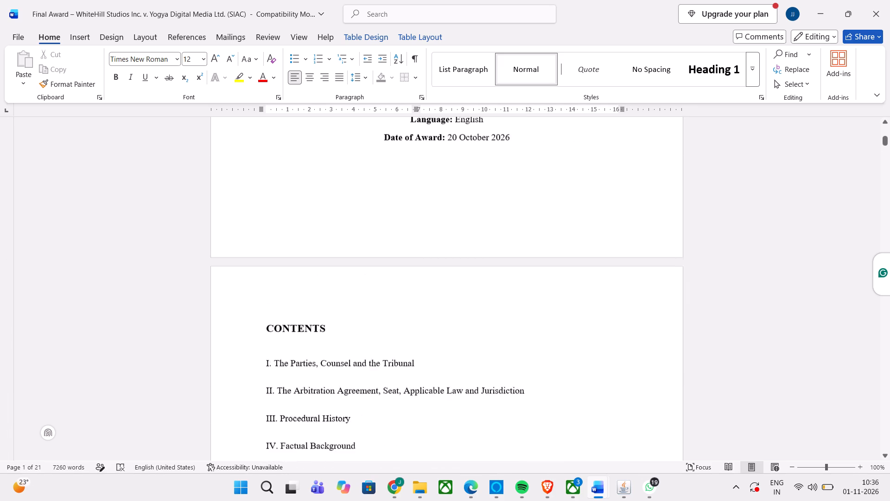
scroll(709, 289, "up", 5)
scroll(709, 289, "down", 6)
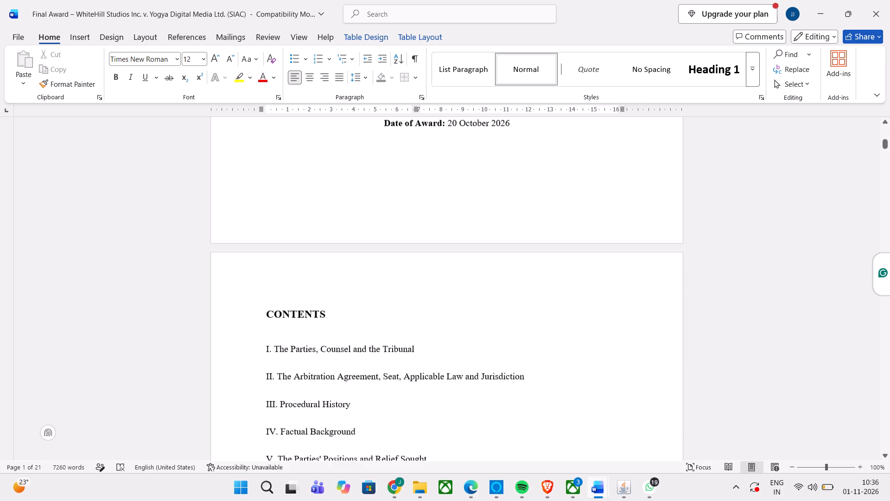
scroll(709, 289, "down", 4)
scroll(709, 289, "up", 1)
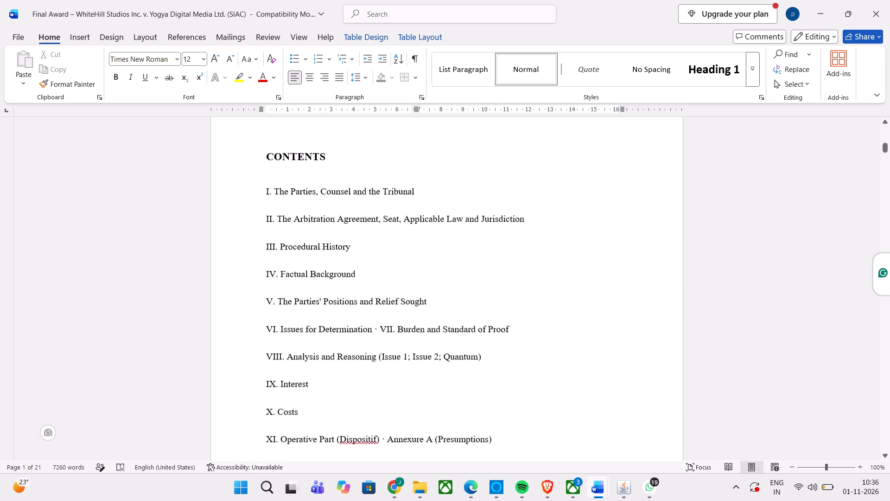
scroll(709, 289, "up", 2)
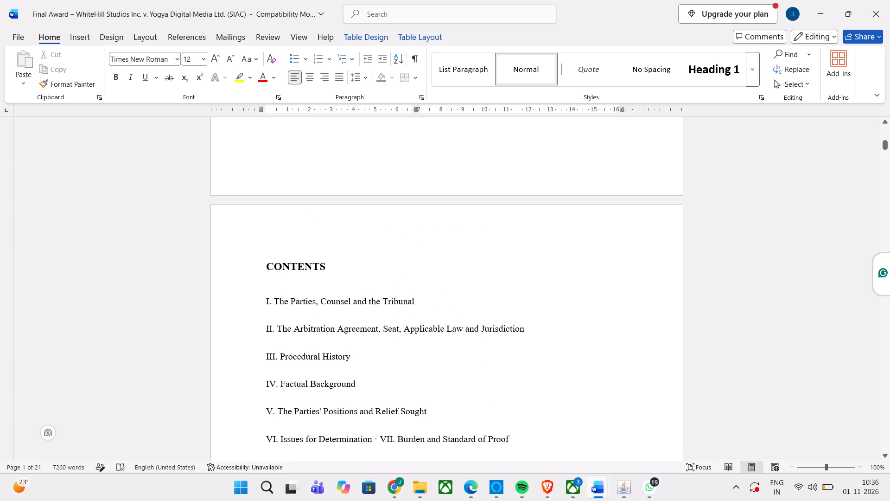
scroll(709, 289, "down", 2)
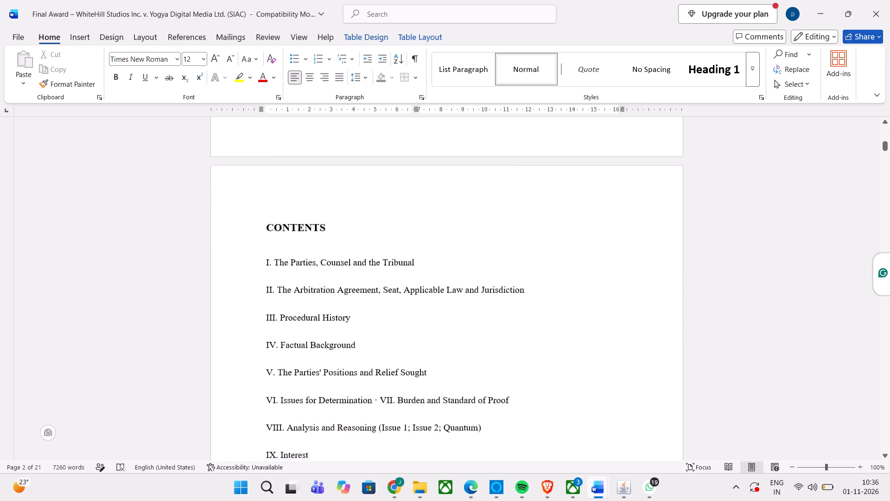
scroll(709, 289, "down", 3)
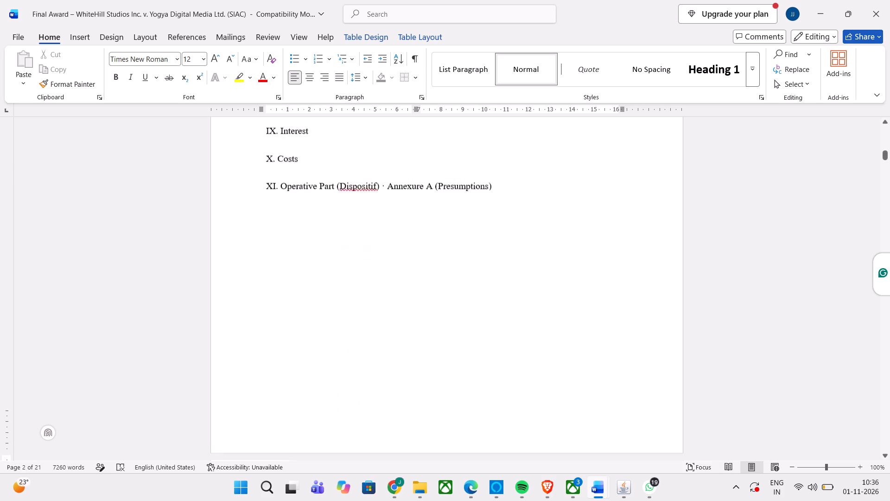
scroll(709, 289, "down", 1)
scroll(709, 289, "up", 7)
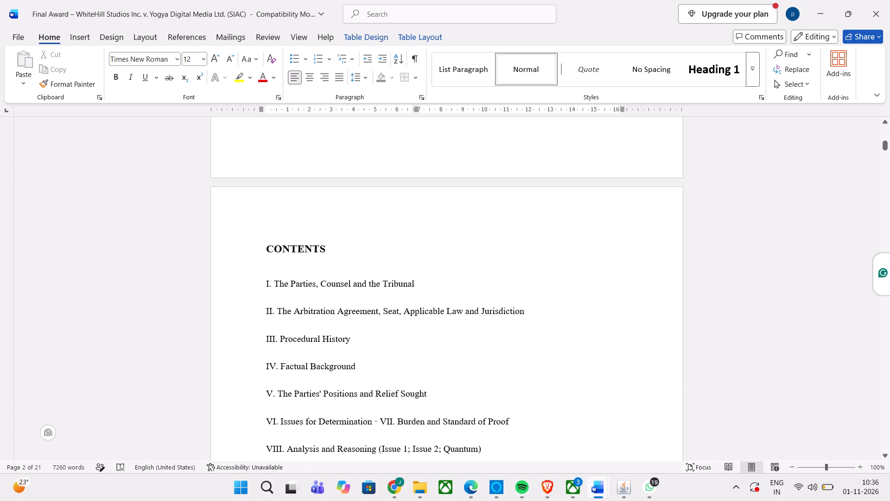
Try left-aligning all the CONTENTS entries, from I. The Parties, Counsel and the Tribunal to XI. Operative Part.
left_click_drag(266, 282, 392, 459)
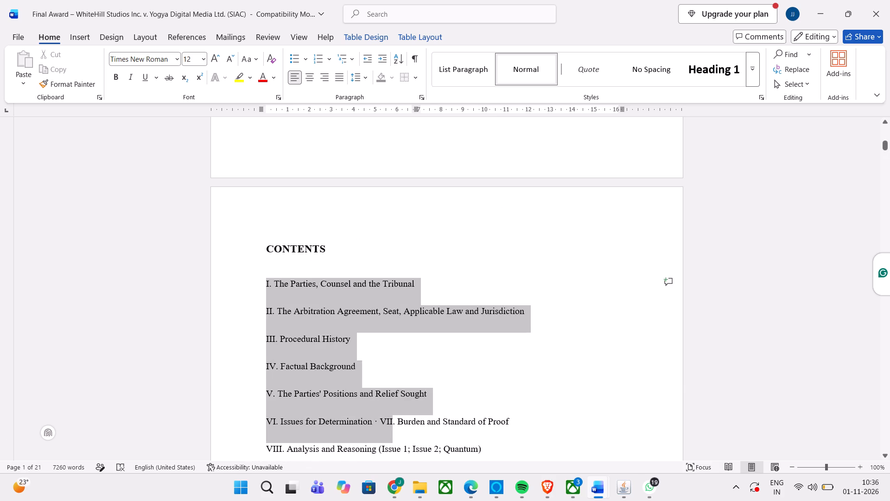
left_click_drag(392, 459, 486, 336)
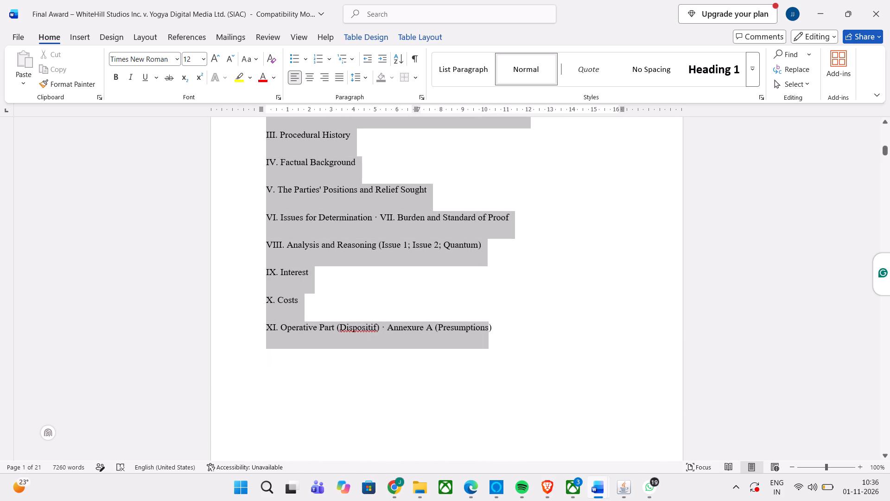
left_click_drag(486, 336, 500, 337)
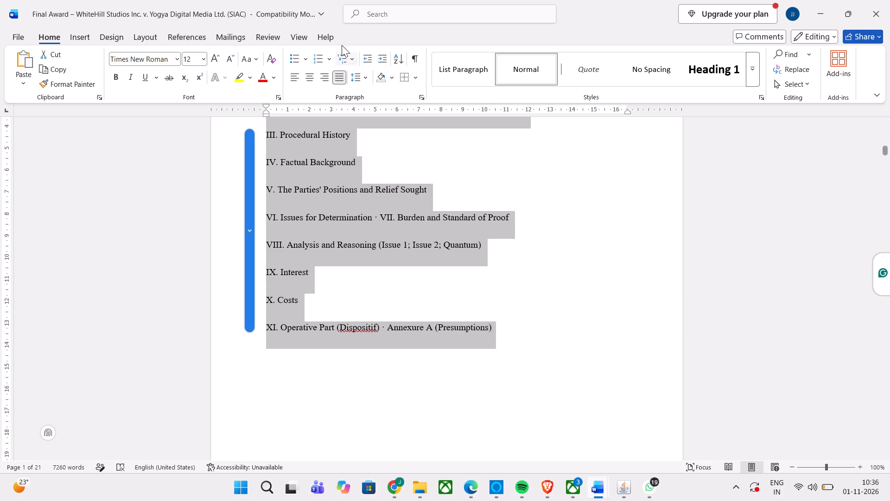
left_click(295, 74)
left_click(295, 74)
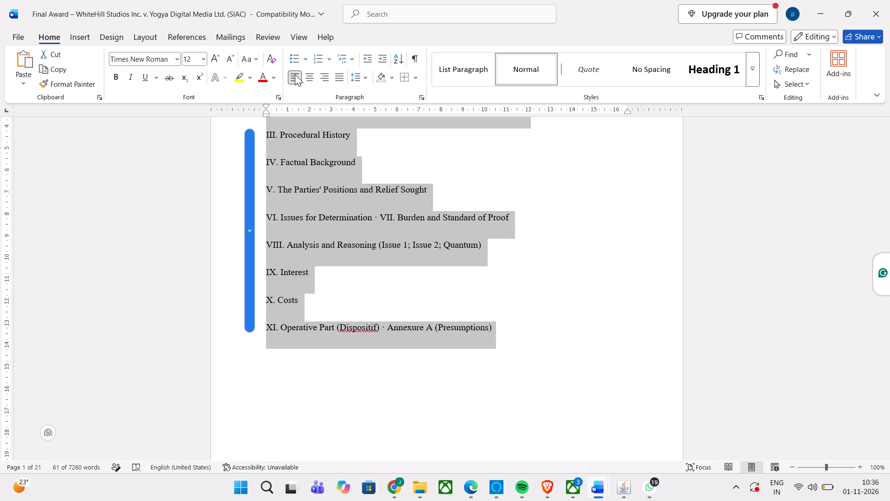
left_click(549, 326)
Examine the pages after CONTENTS, covering the DEFINED TERMS table, its UK Credit row and the layout of section I.
scroll(549, 326, "down", 2)
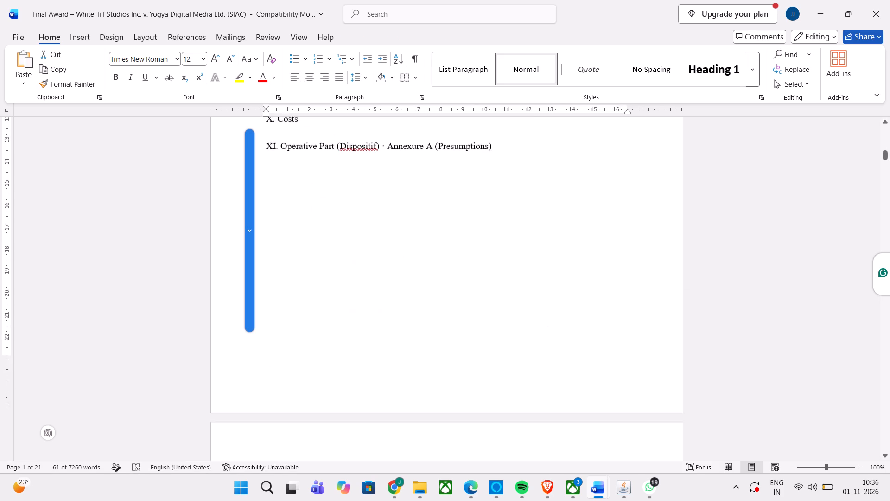
scroll(549, 326, "down", 6)
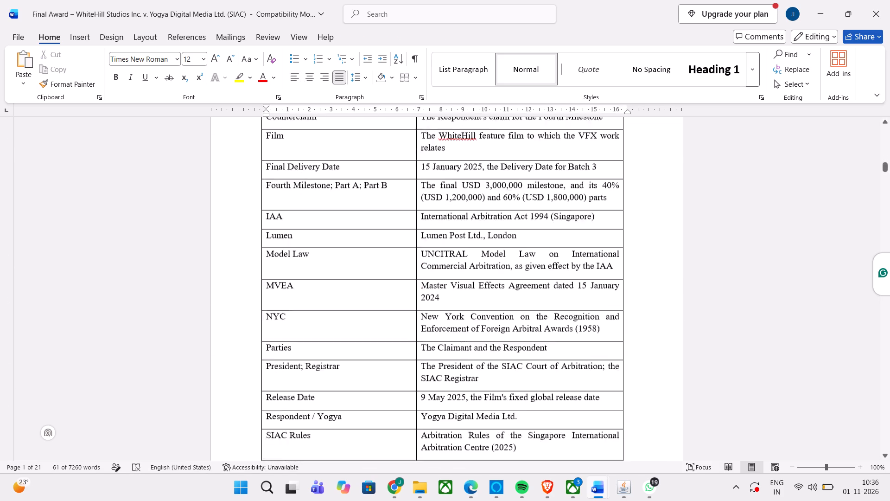
scroll(549, 326, "down", 4)
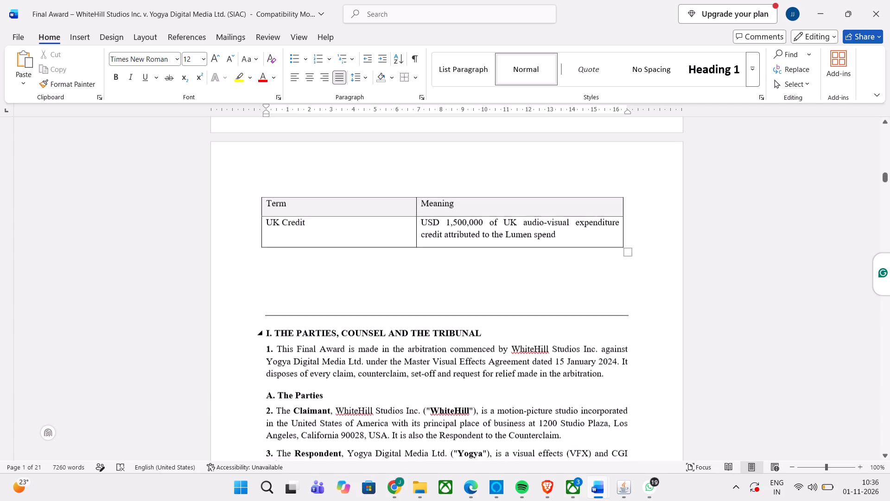
scroll(549, 326, "down", 1)
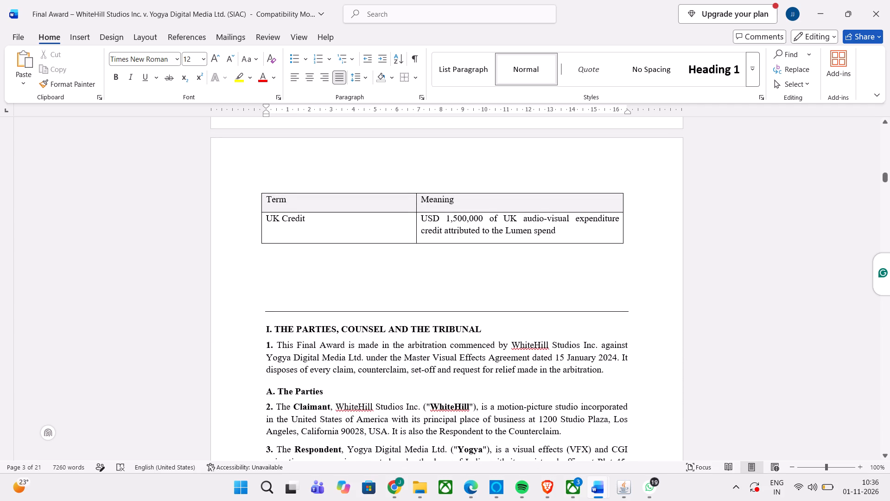
scroll(654, 186, "up", 2)
scroll(654, 186, "down", 2)
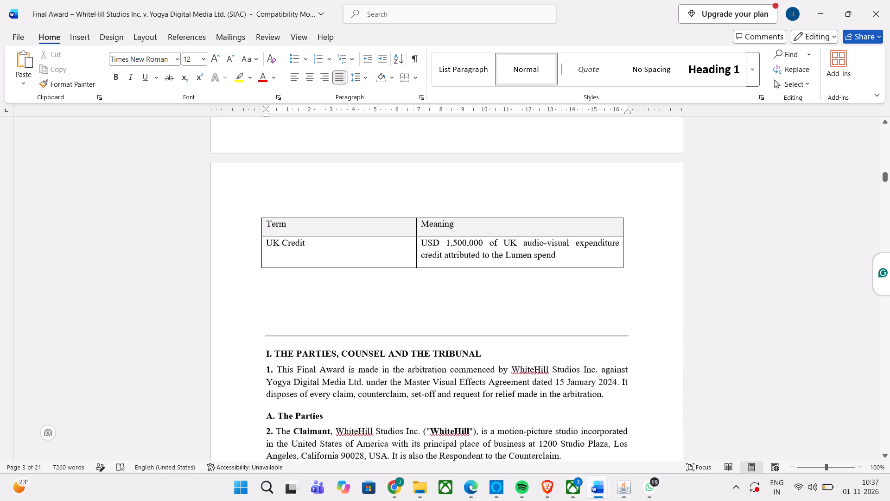
scroll(654, 186, "down", 3)
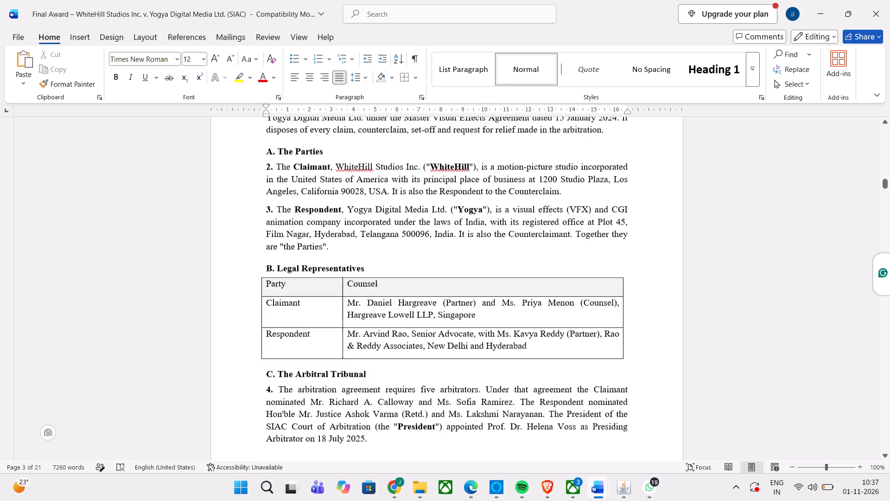
scroll(654, 186, "down", 1)
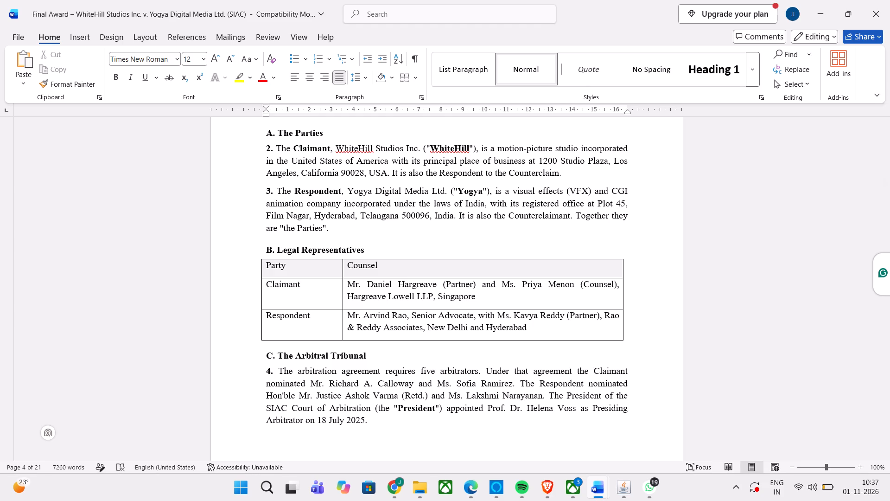
scroll(654, 186, "up", 3)
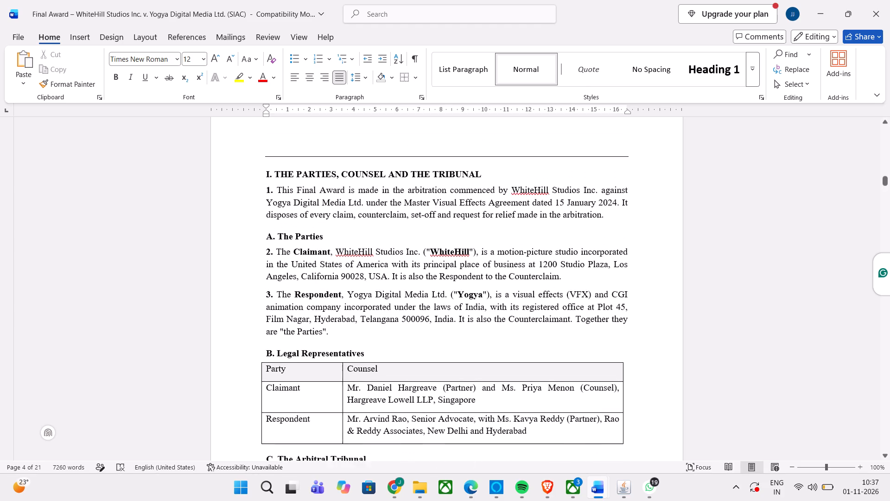
scroll(654, 186, "up", 1)
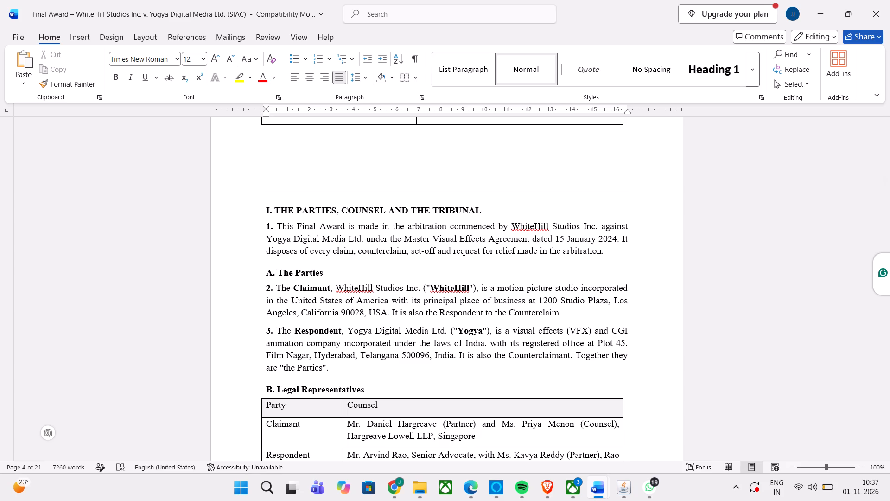
scroll(654, 186, "up", 1)
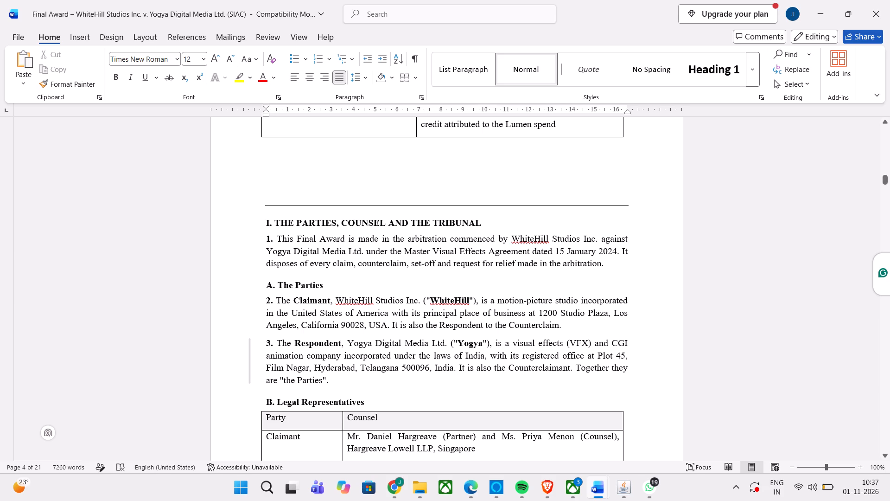
Insert a blank line after paragraph 3 on the Respondent, above the B. Legal Representatives heading.
scroll(448, 382, "down", 1)
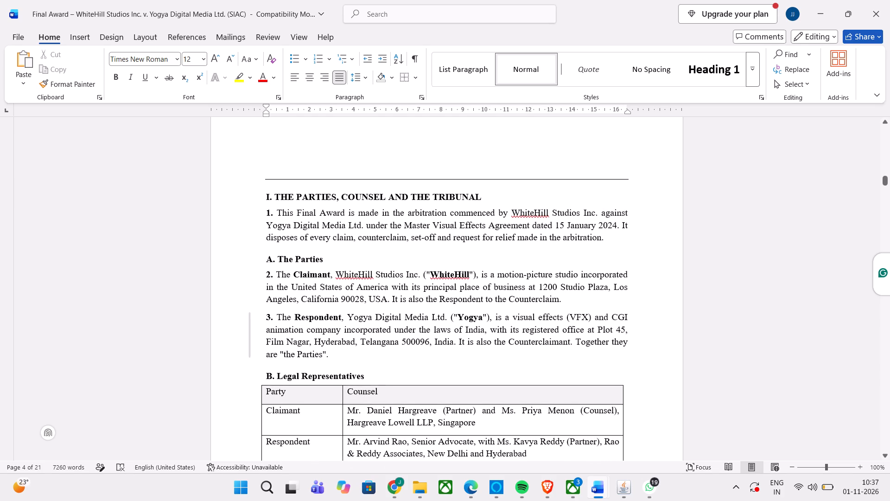
left_click(344, 354)
key("Return")
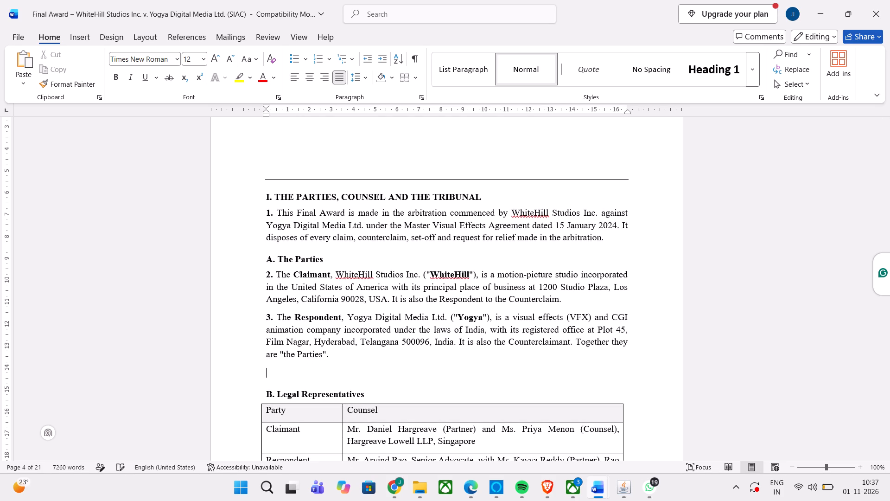
Remove one blank line above the horizontal rule that precedes section I.
scroll(344, 354, "up", 1)
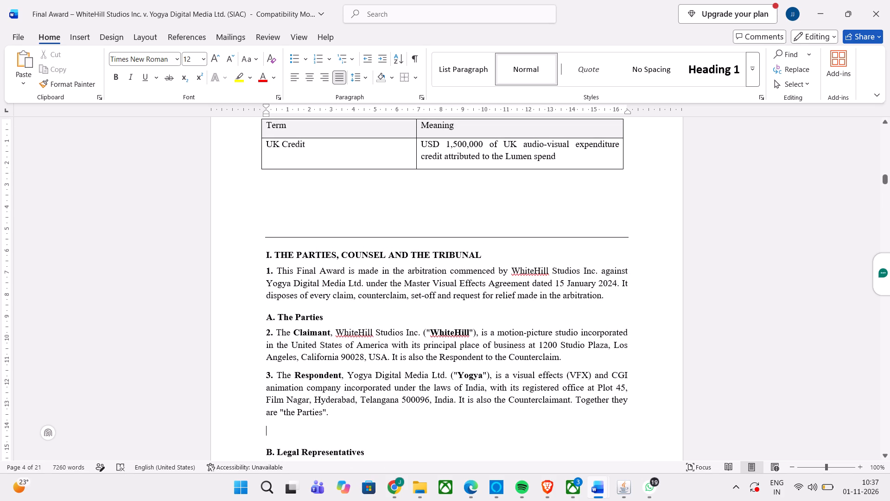
left_click(635, 238)
key("BackSpace")
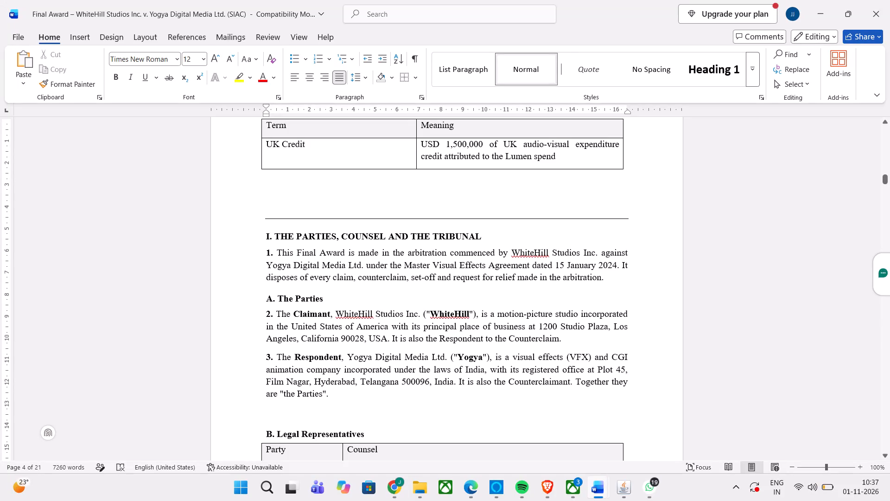
Insert a blank line between the horizontal rule and the heading I. THE PARTIES, COUNSEL AND THE TRIBUNAL, and check the section's spacing.
left_click(633, 218)
left_click(265, 235)
key("Return")
scroll(265, 235, "down", 1)
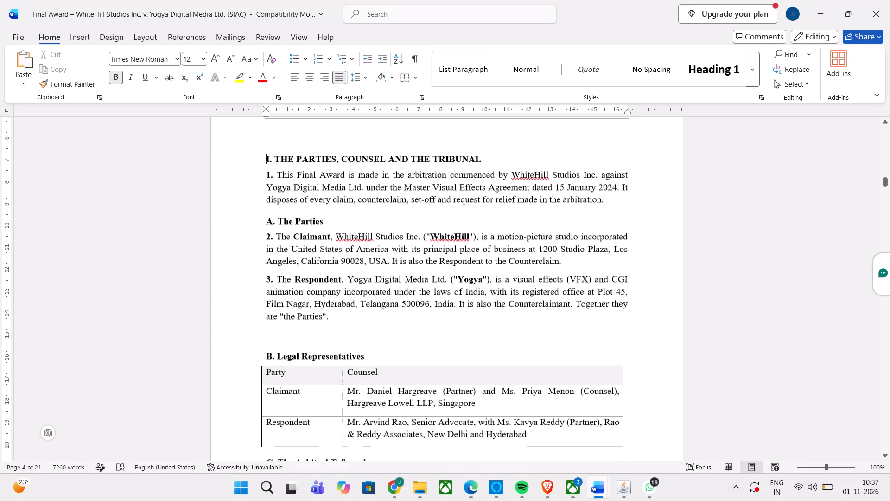
scroll(265, 235, "down", 2)
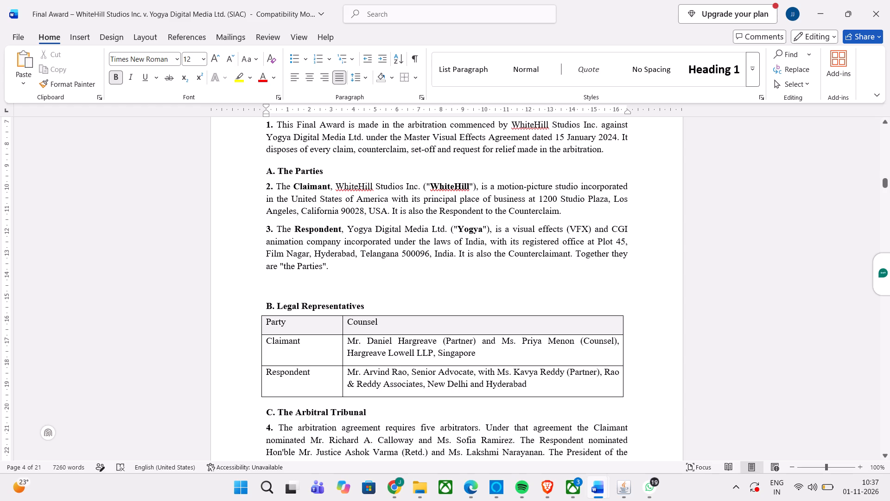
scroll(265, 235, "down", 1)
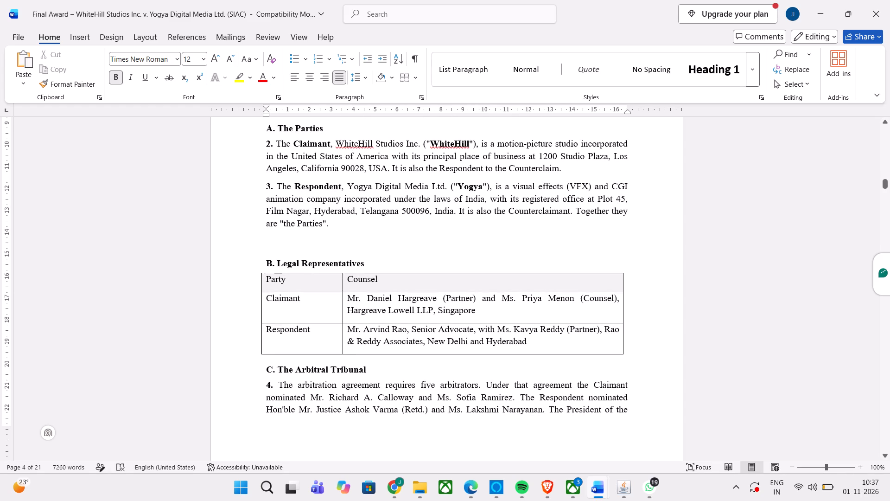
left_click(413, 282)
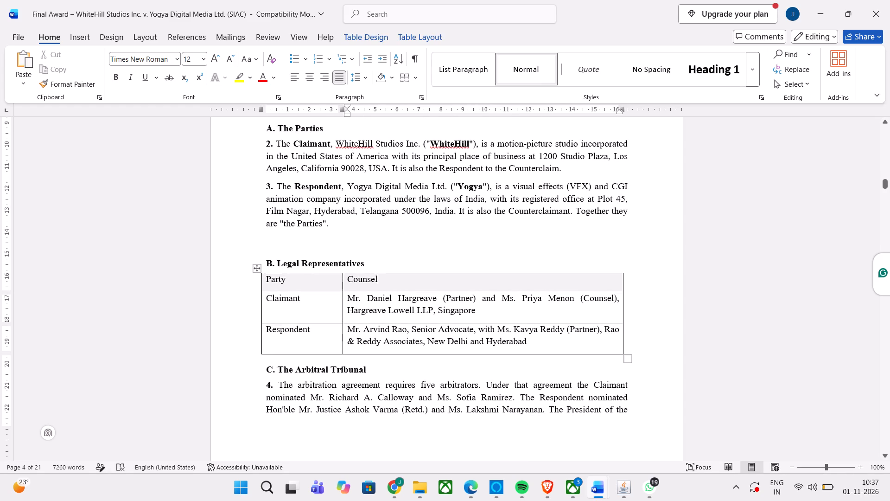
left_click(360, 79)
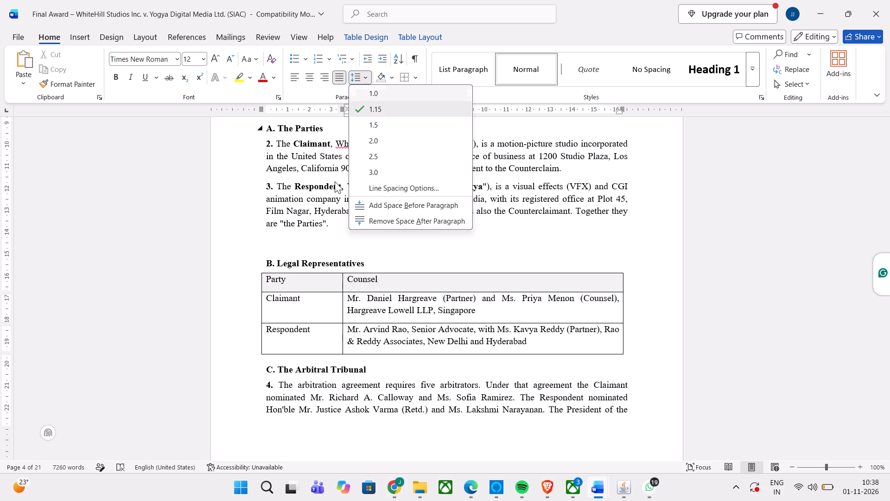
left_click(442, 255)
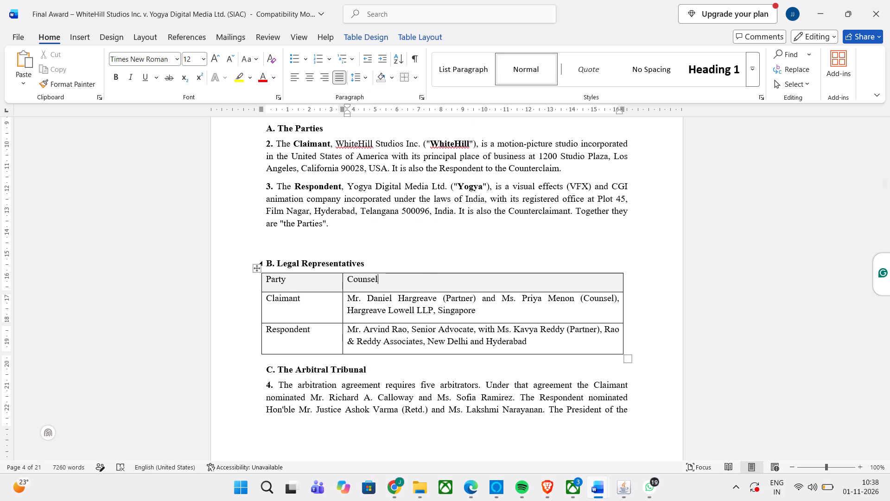
Remove the blank line between paragraph 3 on the Respondent and the B. Legal Representatives heading.
scroll(442, 255, "down", 1)
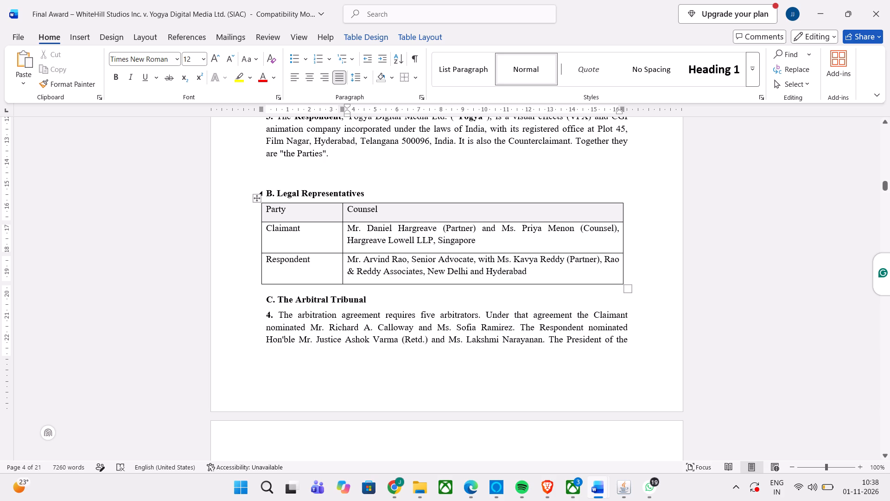
scroll(375, 199, "up", 3)
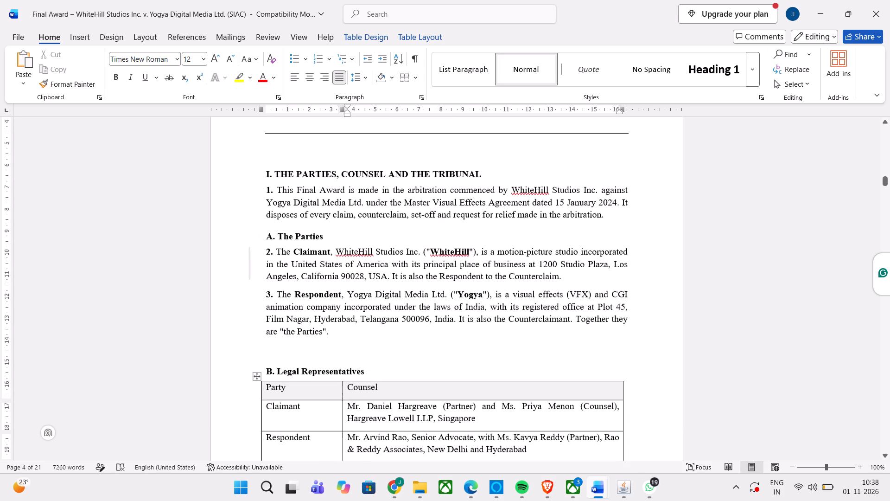
left_click(267, 366)
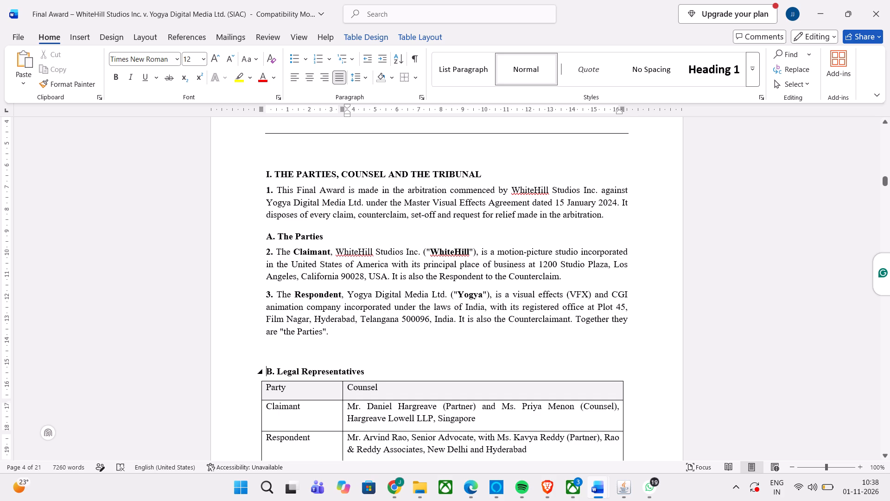
key("BackSpace")
Examine the layout from the CONTENTS page through the Tribunal members' address table to the start of section II.
scroll(267, 366, "up", 7)
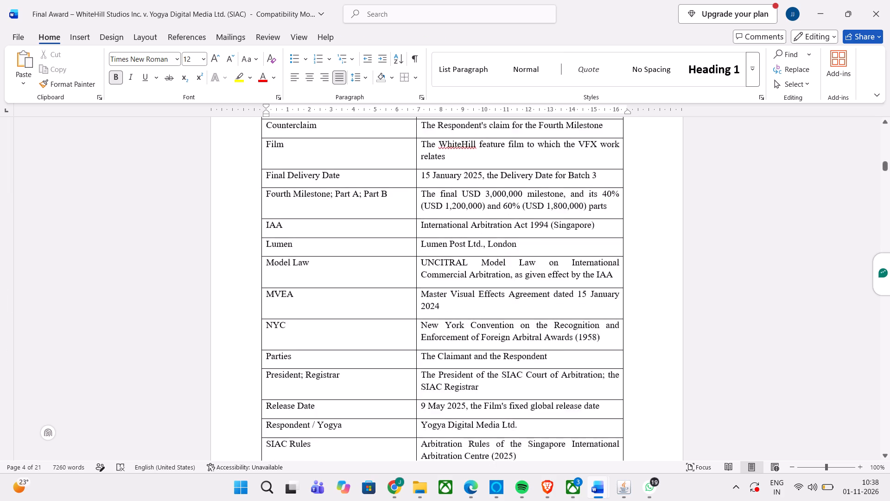
scroll(267, 366, "up", 10)
scroll(267, 366, "down", 2)
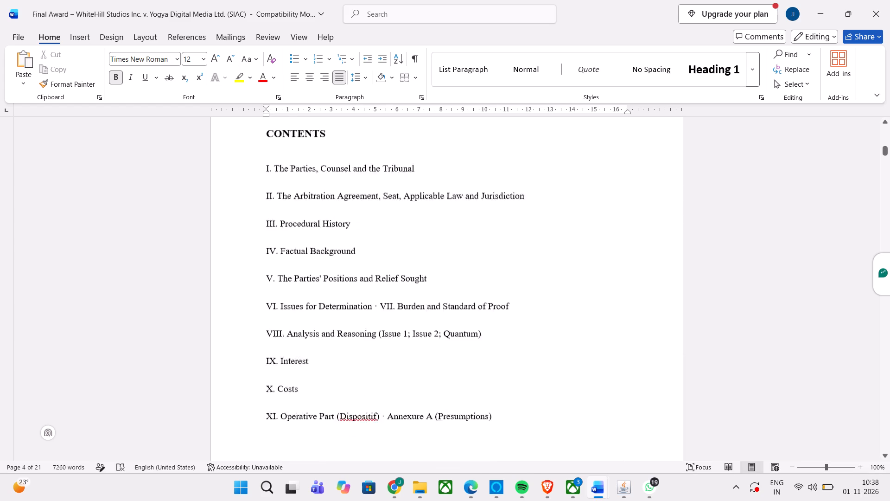
scroll(267, 366, "down", 13)
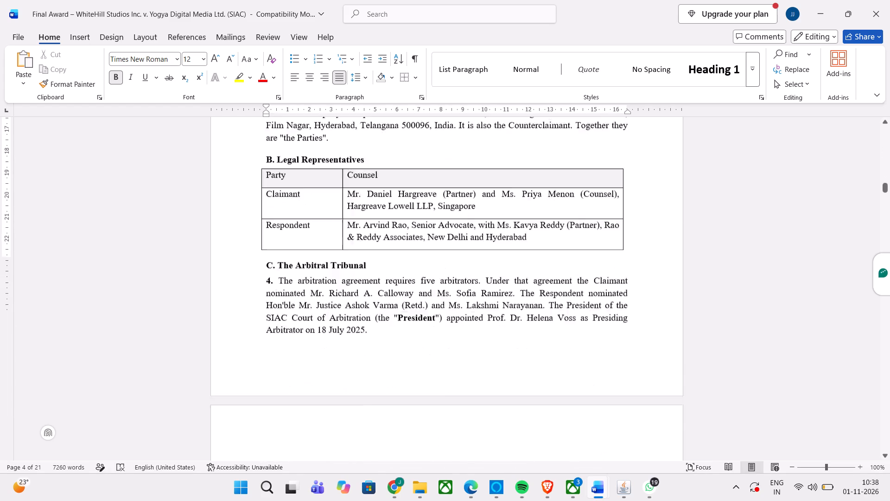
scroll(267, 366, "down", 2)
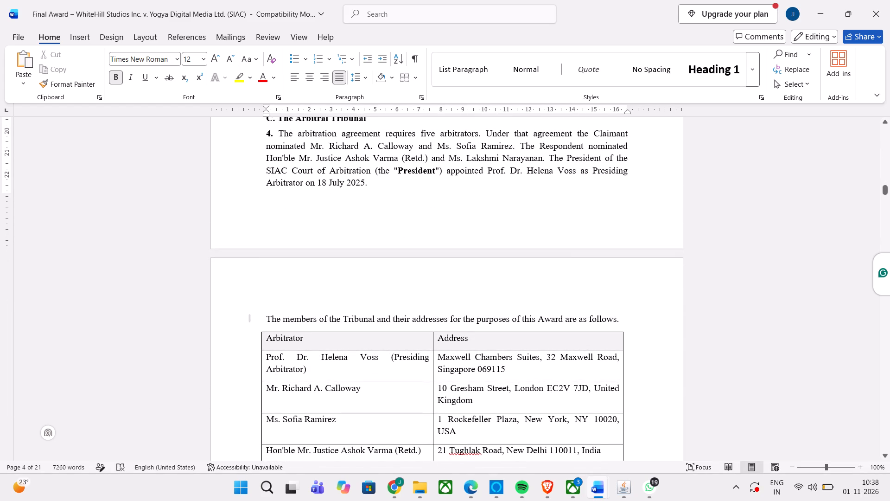
scroll(265, 315, "down", 3)
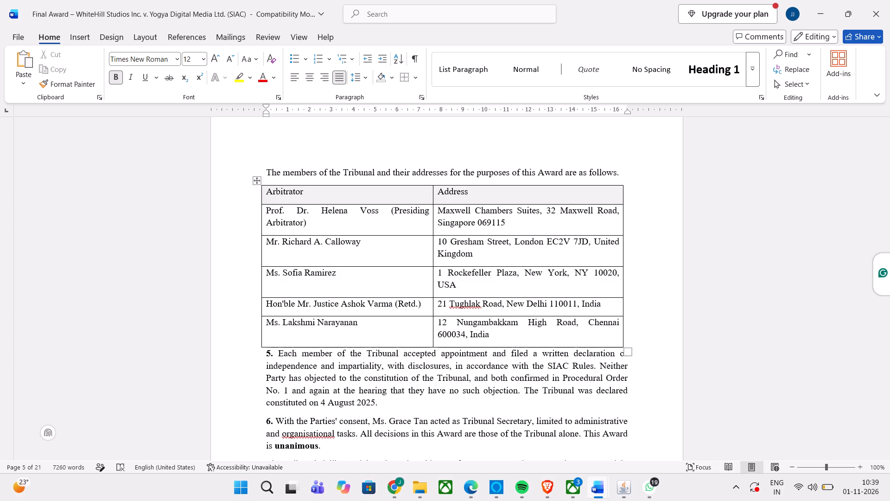
scroll(349, 326, "down", 1)
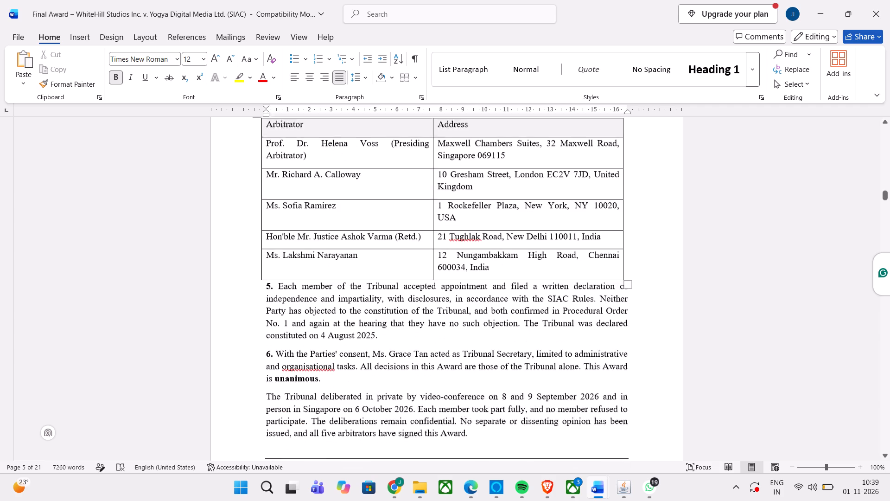
scroll(349, 326, "down", 1)
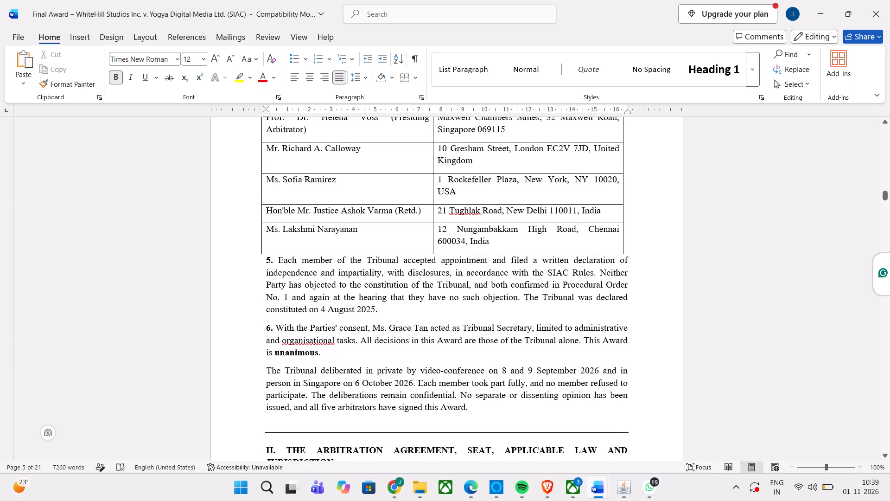
scroll(491, 357, "down", 1)
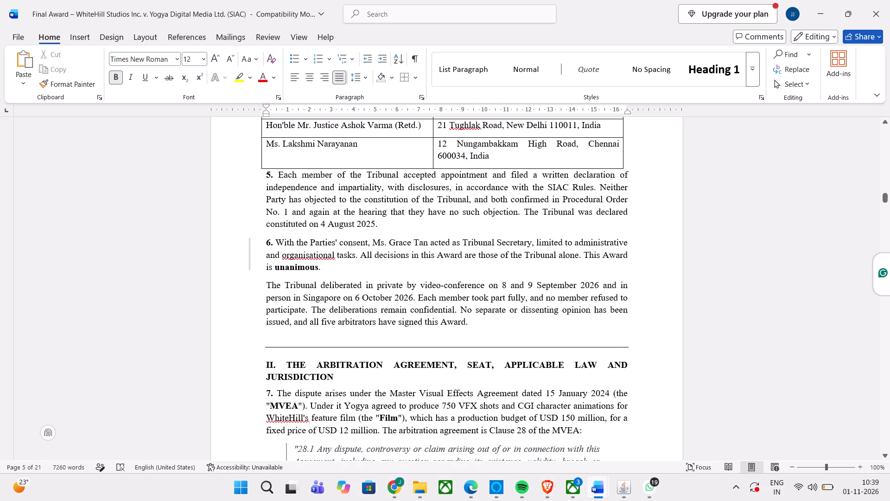
Replace the horizontal rule above the heading II. THE ARBITRATION AGREEMENT, SEAT, APPLICABLE LAW AND JURISDICTION with a blank line.
left_click(395, 350)
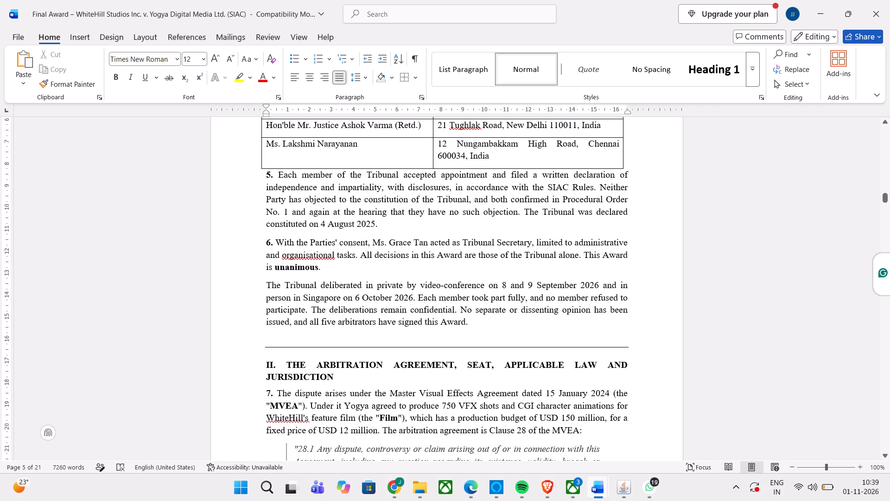
double_click(421, 348)
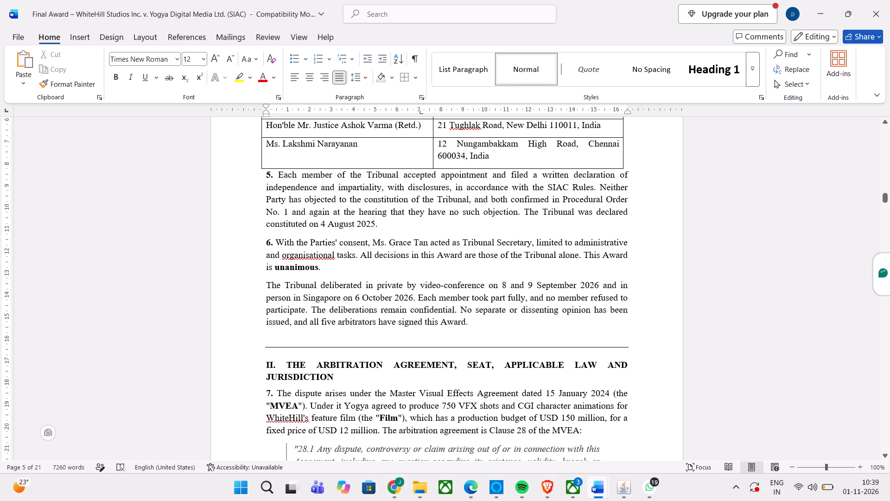
left_click(460, 350)
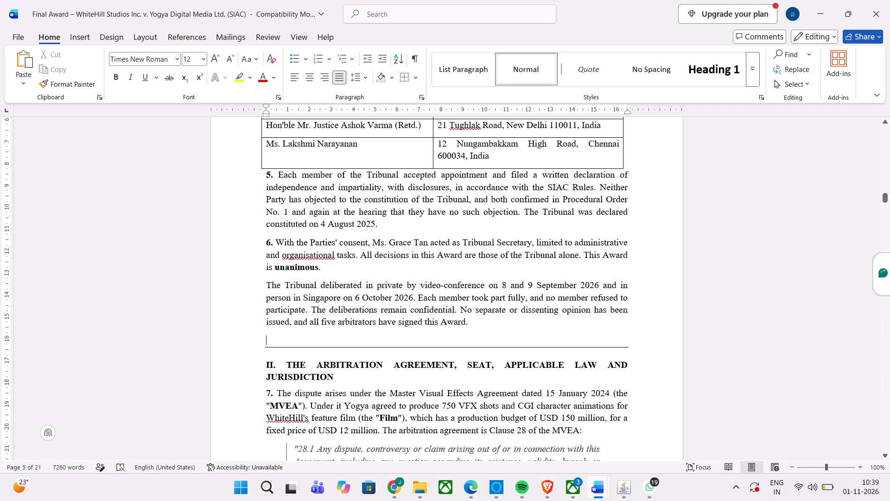
left_click(609, 349)
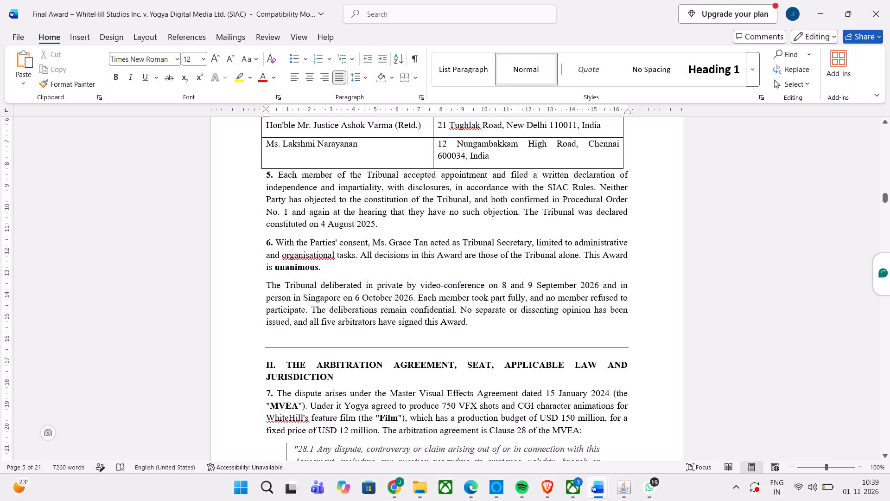
left_click(609, 349)
left_click(622, 347)
left_click_drag(621, 347, 638, 347)
left_click(638, 347)
left_click_drag(640, 347, 622, 347)
left_click_drag(622, 347, 640, 347)
left_click_drag(640, 347, 646, 347)
left_click_drag(646, 347, 309, 343)
left_click_drag(309, 343, 543, 336)
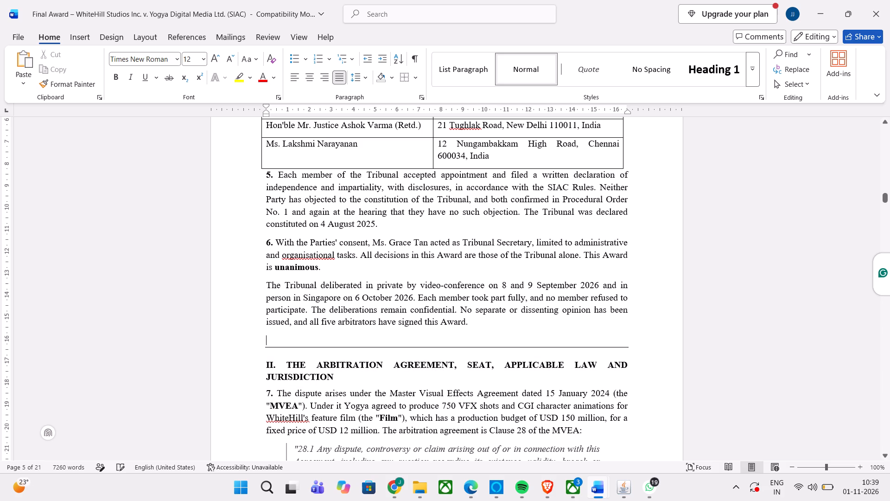
left_click_drag(543, 336, 617, 350)
left_click(617, 350)
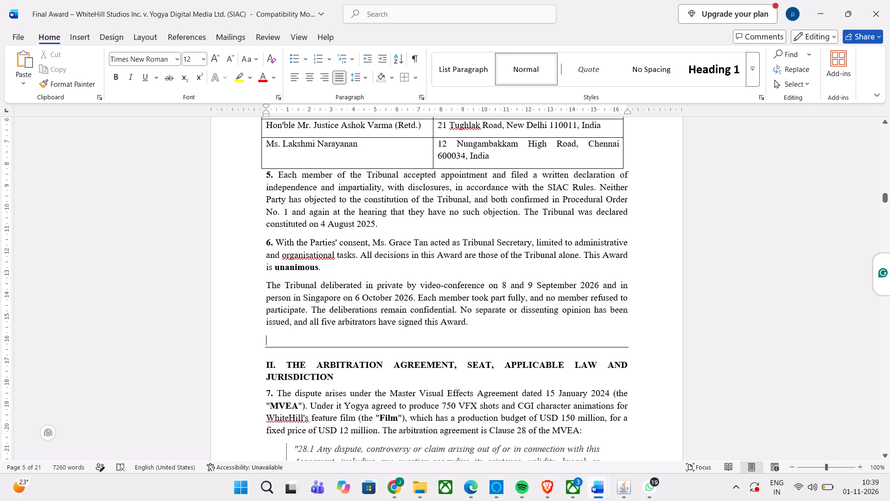
double_click(617, 350)
key("BackSpace")
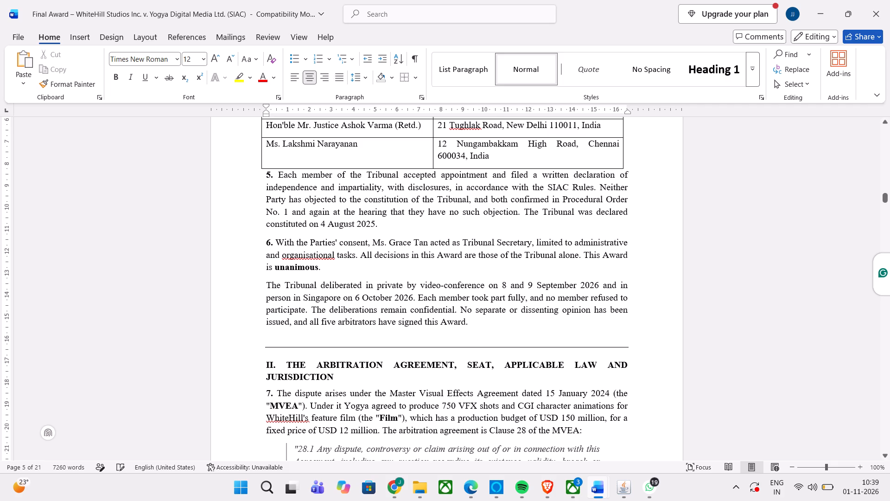
left_click(621, 347)
key("BackSpace")
key("BackSpace")
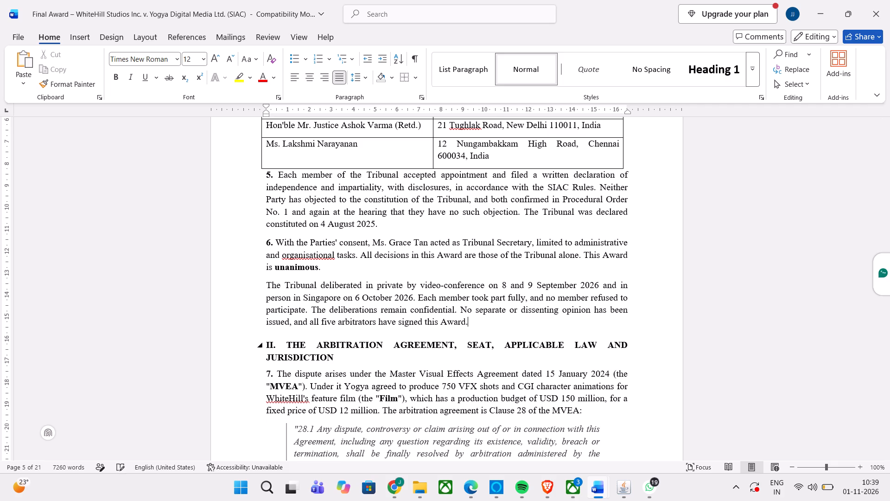
key("Return")
Examine the layout of section II, covering the Clause 28 quotation across the page break and paragraphs 8 and 9.
scroll(621, 347, "down", 1)
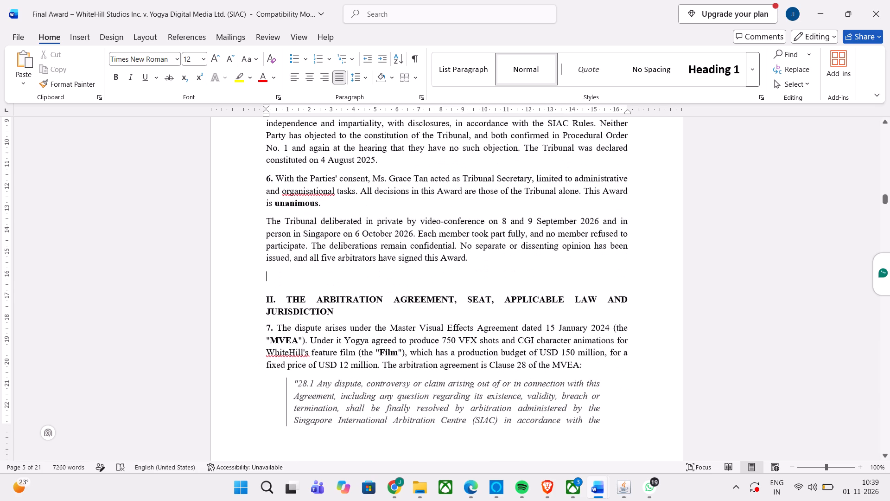
scroll(621, 347, "down", 1)
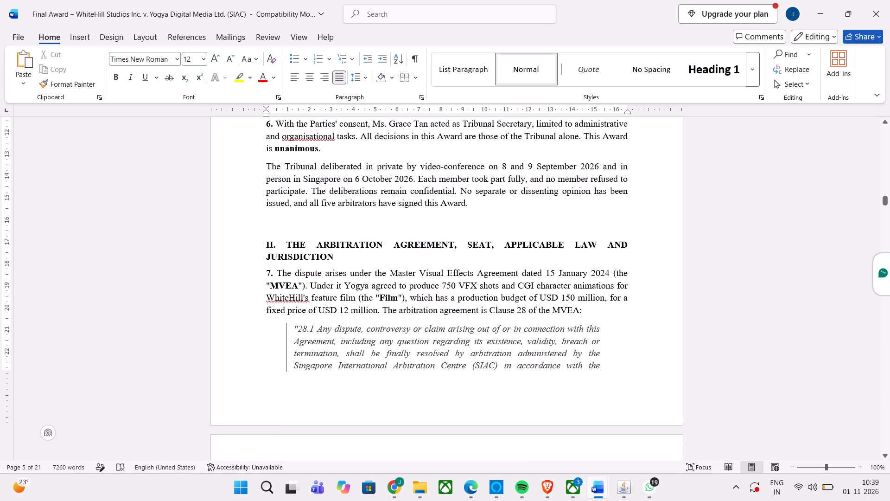
scroll(621, 347, "down", 2)
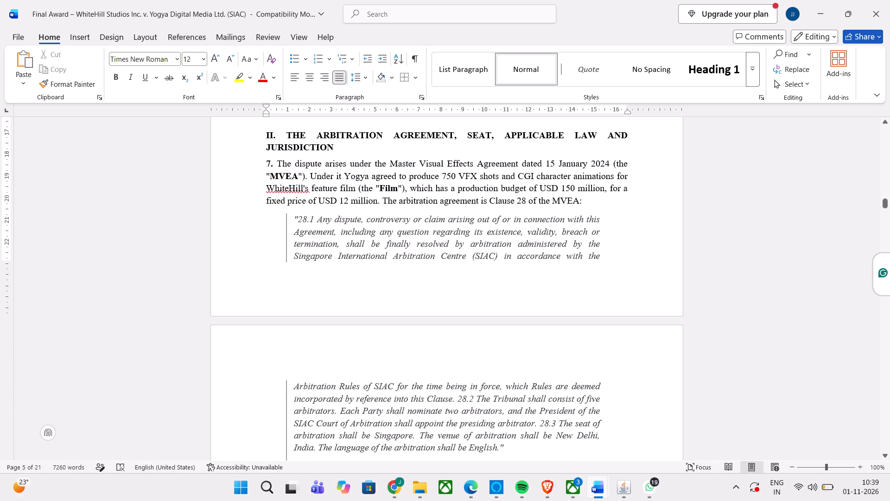
scroll(633, 355, "down", 1)
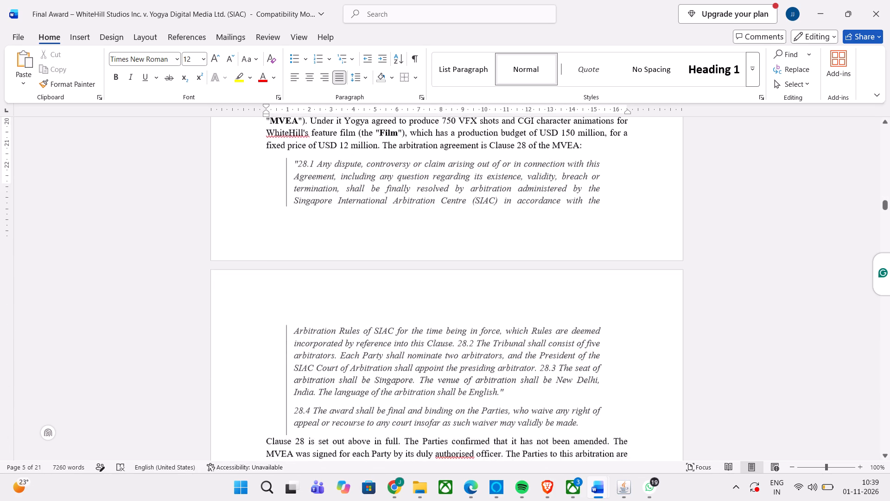
scroll(633, 355, "down", 2)
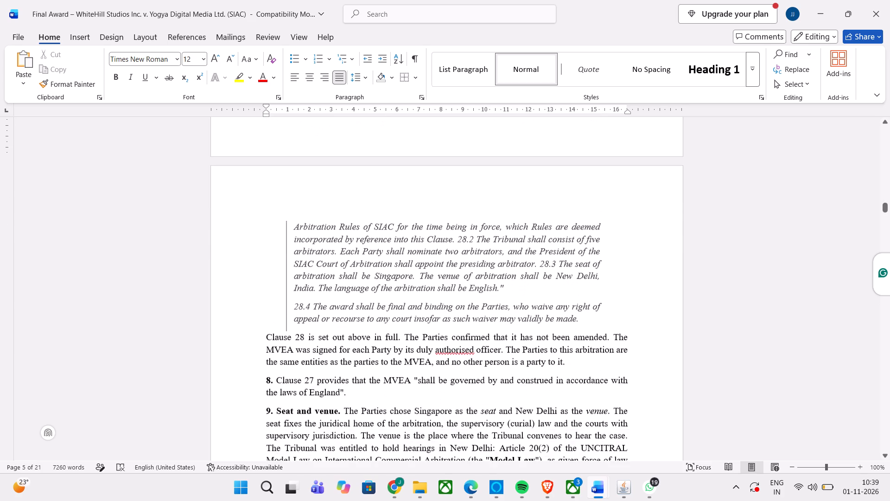
scroll(633, 355, "down", 2)
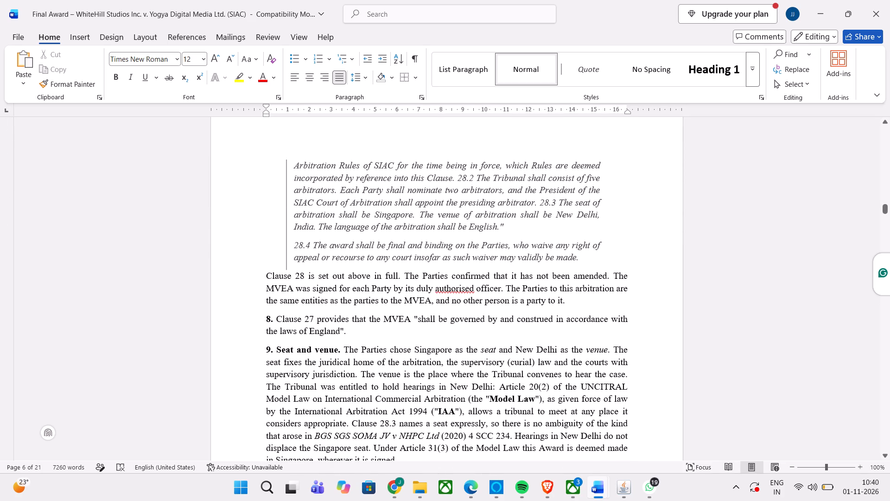
scroll(633, 355, "down", 2)
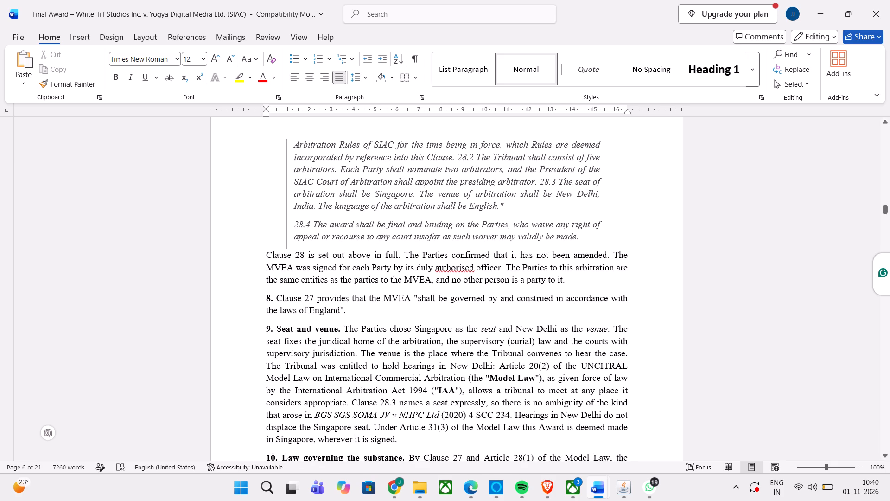
Replace the horizontal rule above the heading III. PROCEDURAL HISTORY with a blank line.
scroll(633, 355, "up", 3)
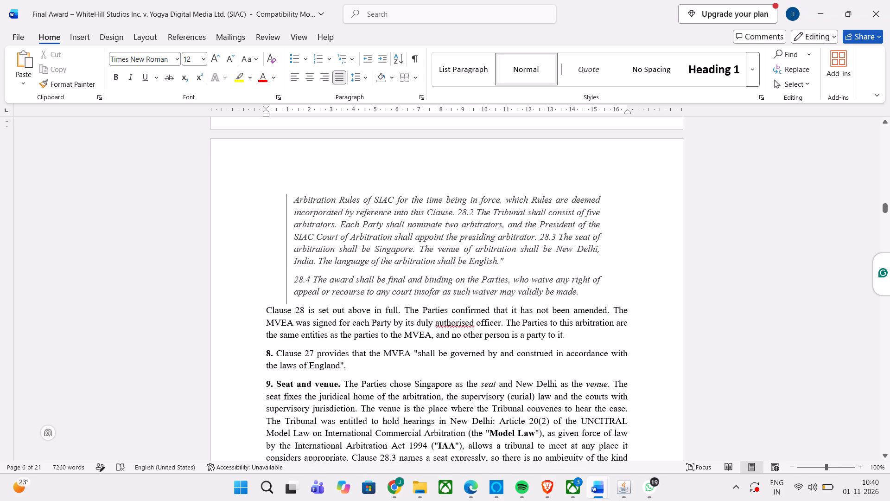
scroll(633, 355, "down", 1)
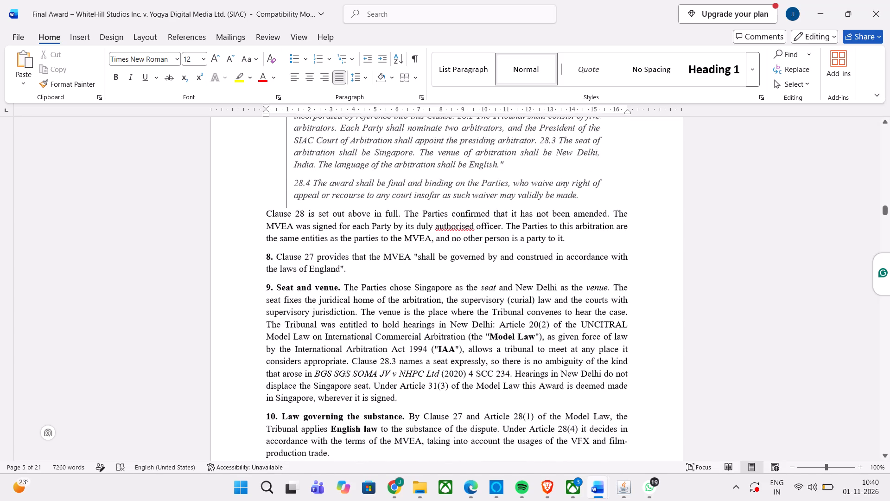
scroll(633, 355, "down", 4)
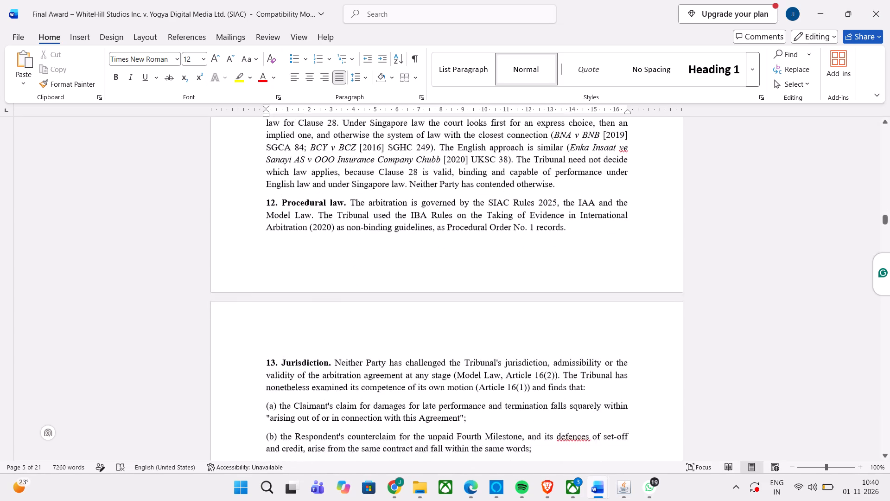
scroll(633, 355, "down", 4)
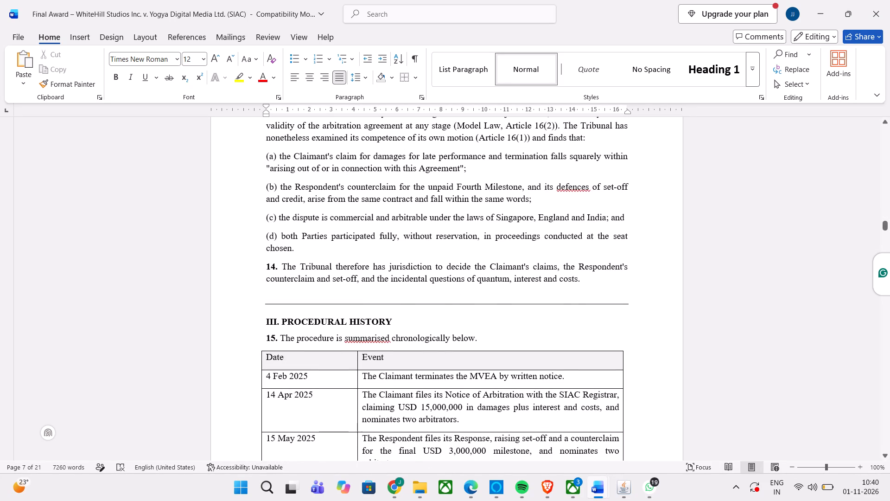
double_click(618, 302)
left_click(618, 302)
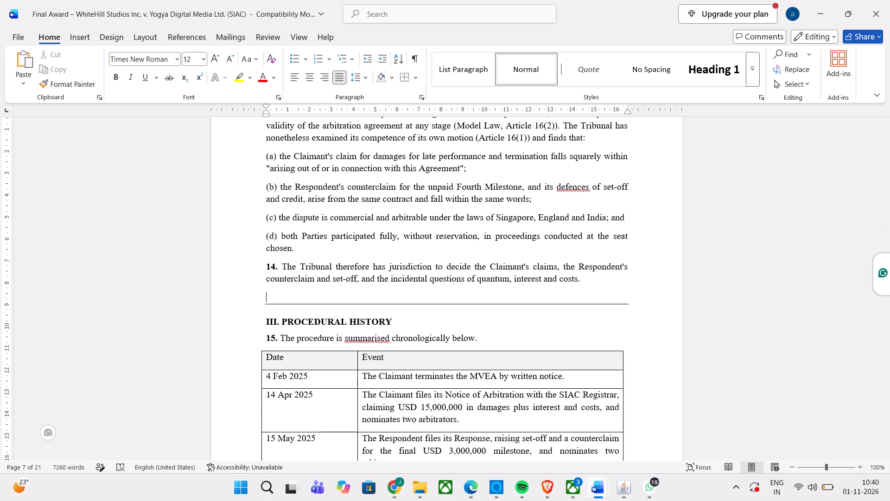
scroll(618, 302, "down", 1)
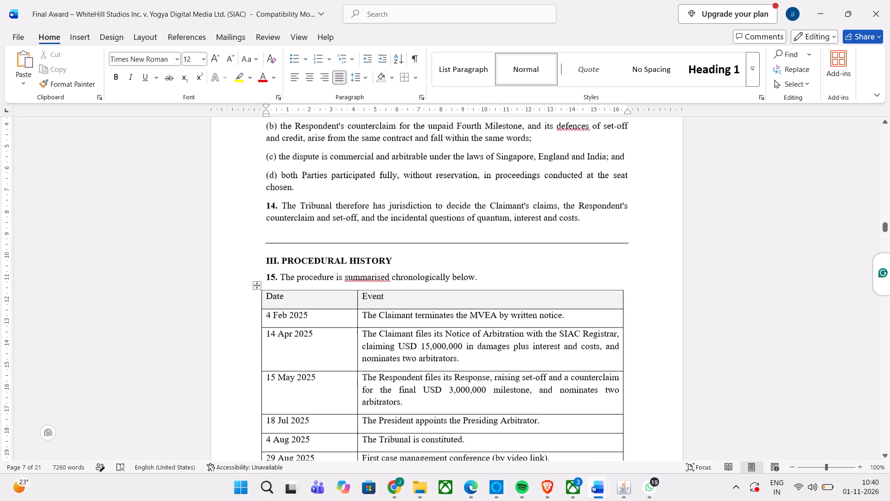
scroll(618, 302, "down", 1)
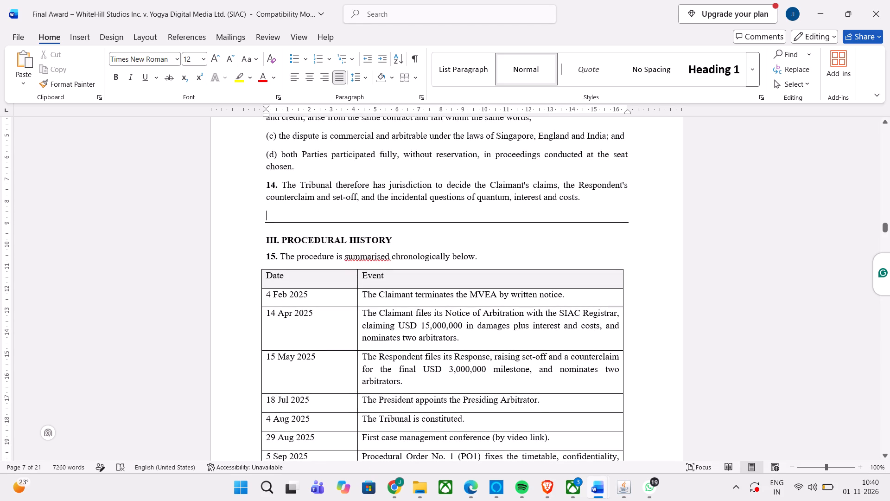
left_click(561, 221)
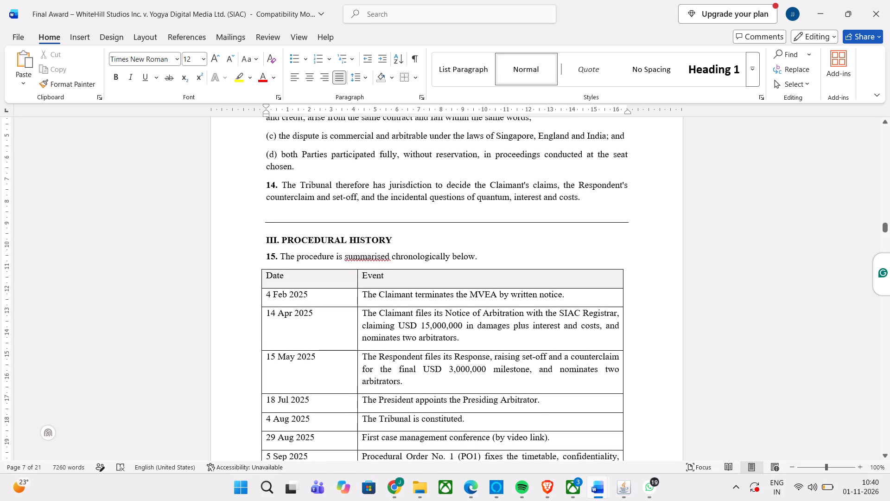
double_click(561, 221)
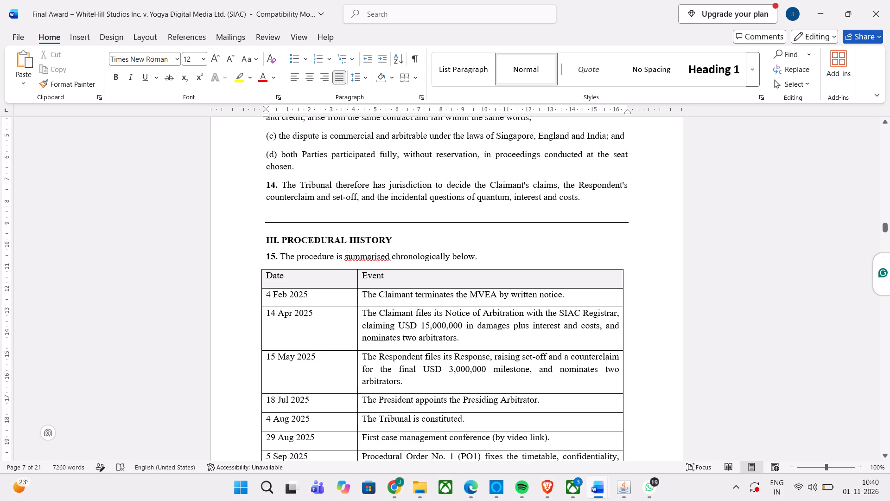
double_click(560, 221)
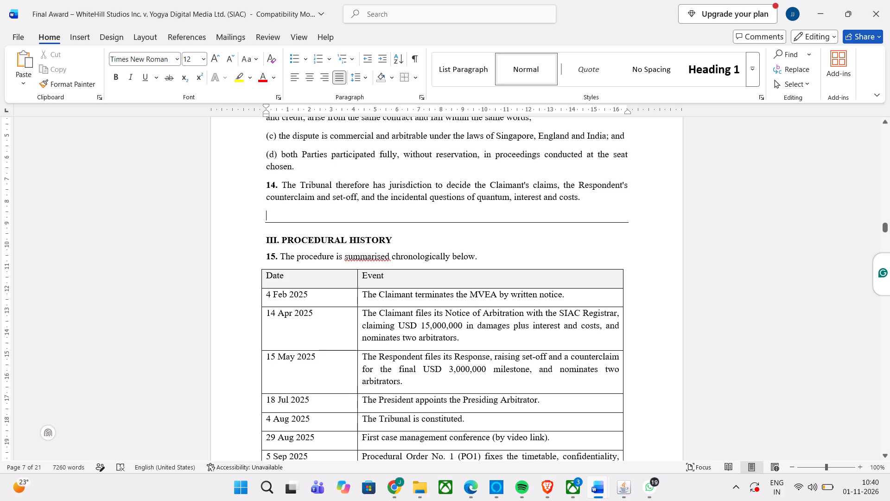
double_click(559, 222)
key("BackSpace")
key("BackSpace")
key("Return")
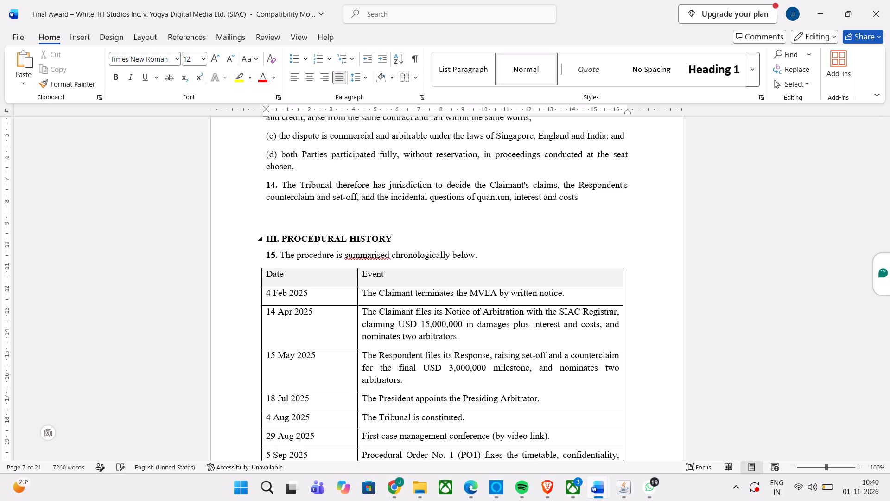
Insert a blank line between the procedural history table and paragraph 16.
scroll(559, 222, "down", 8)
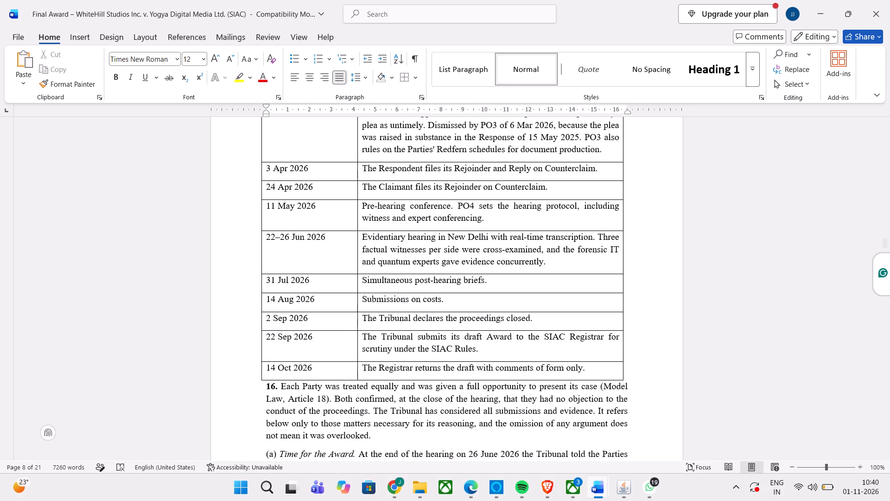
scroll(559, 222, "up", 2)
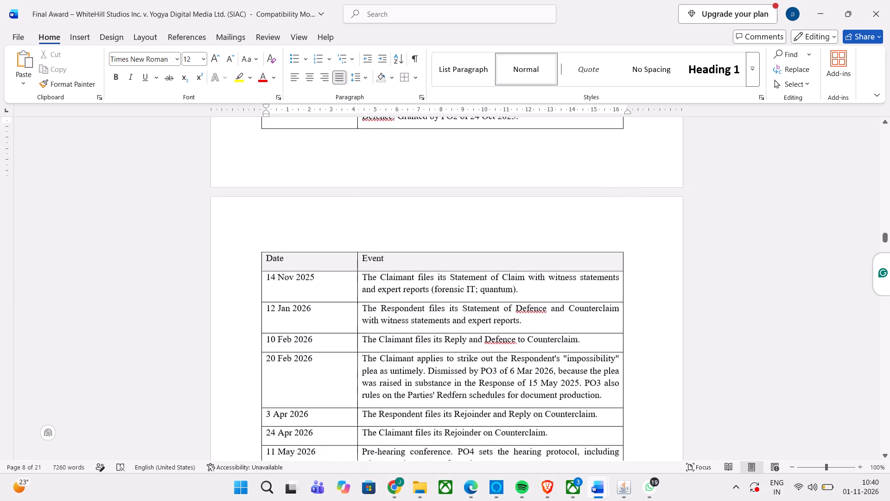
scroll(559, 222, "up", 1)
scroll(559, 222, "down", 3)
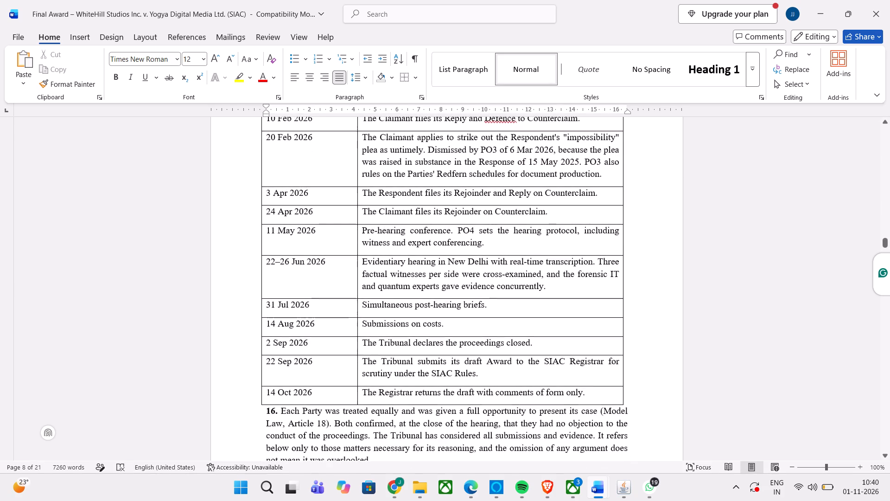
scroll(559, 222, "down", 1)
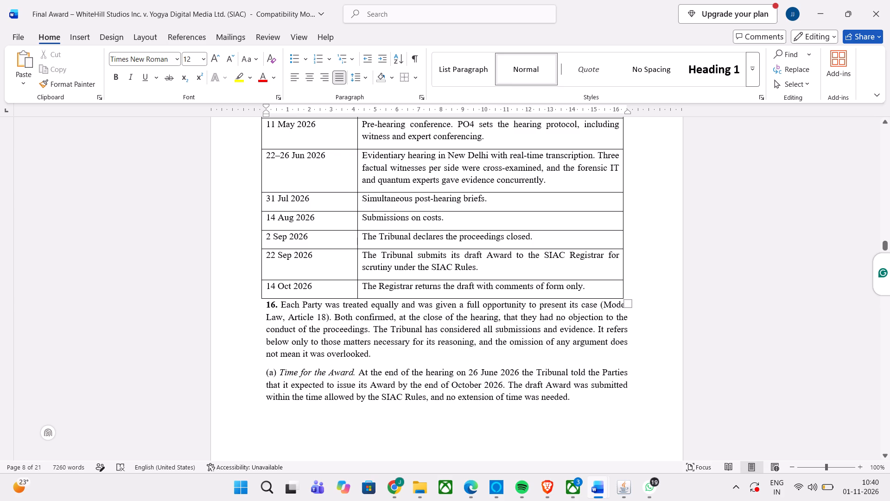
left_click(634, 285)
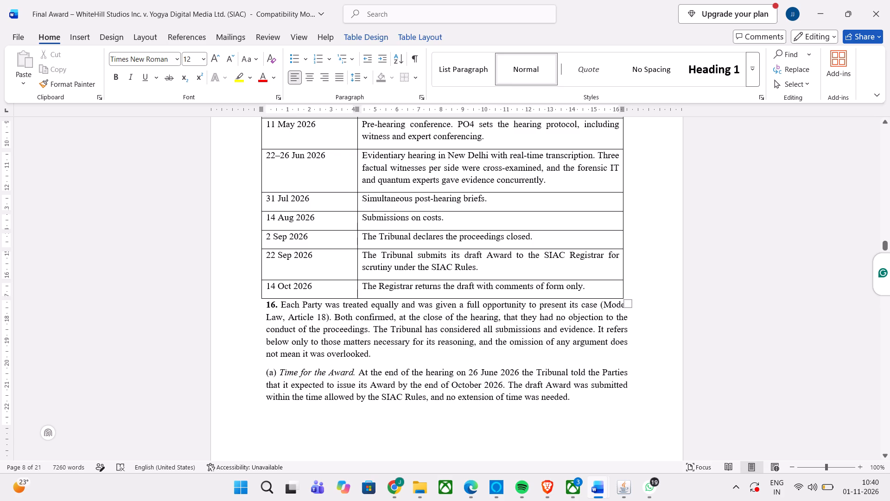
left_click(263, 307)
key("Return")
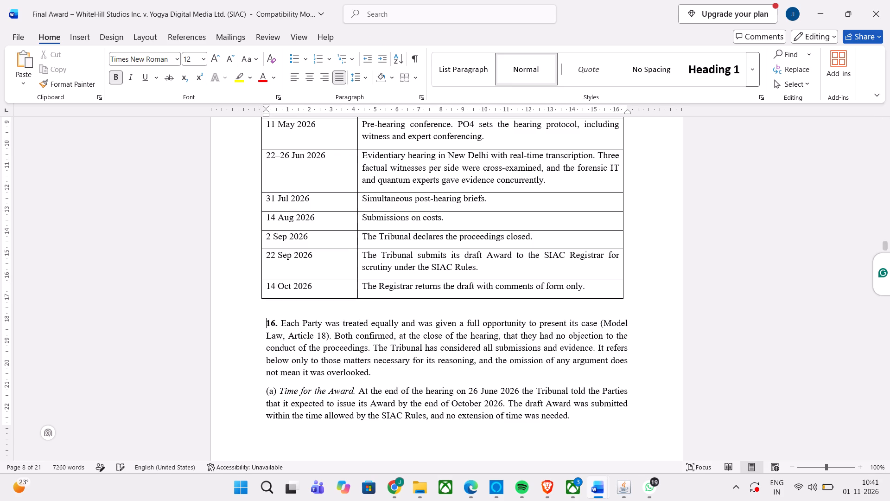
Insert a blank line between the Tribunal members' address table and paragraph 5.
scroll(263, 307, "up", 5)
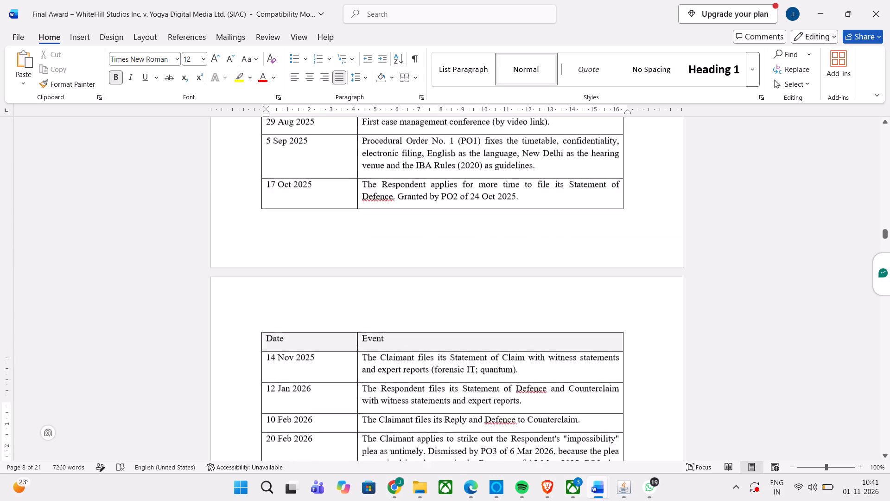
scroll(263, 307, "up", 12)
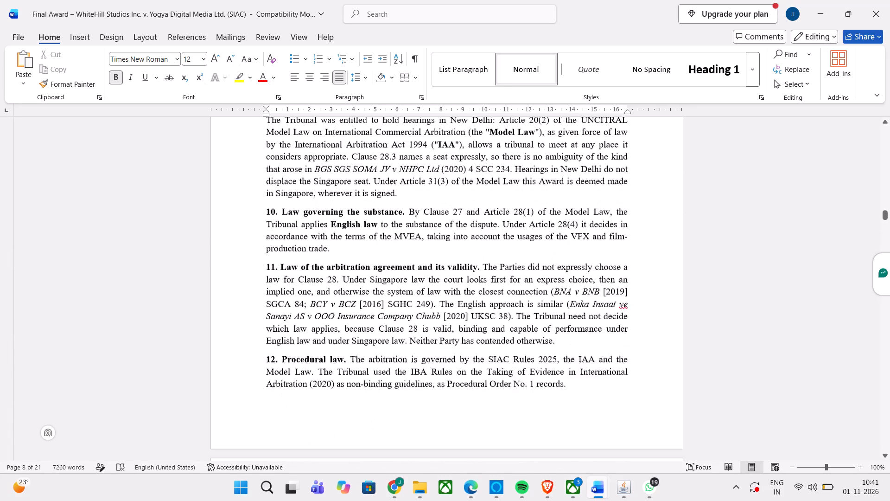
scroll(263, 307, "up", 9)
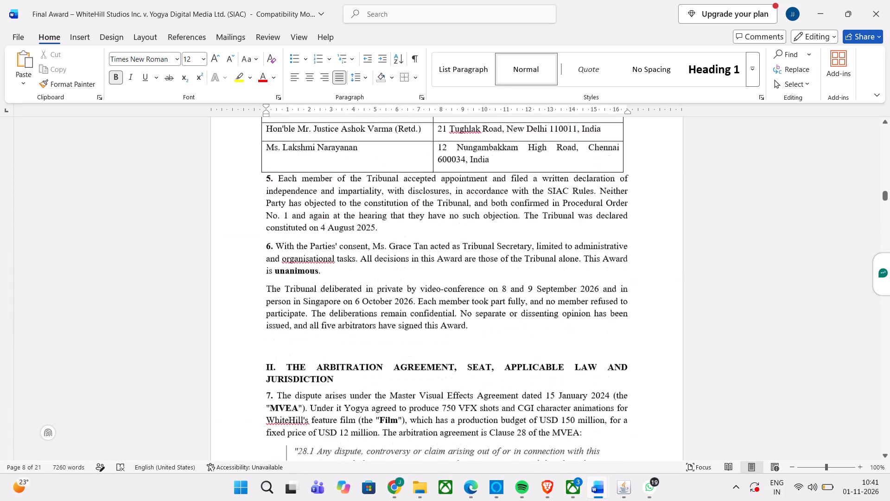
scroll(263, 307, "up", 1)
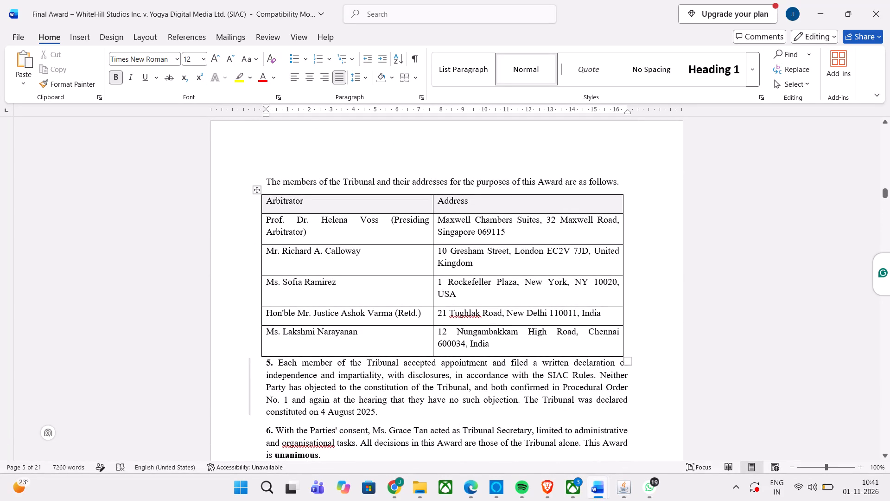
left_click(265, 364)
key("Return")
Examine the spacing around headings and tables from section I through the procedural history to the start of section IV.
scroll(265, 364, "down", 3)
scroll(265, 364, "up", 1)
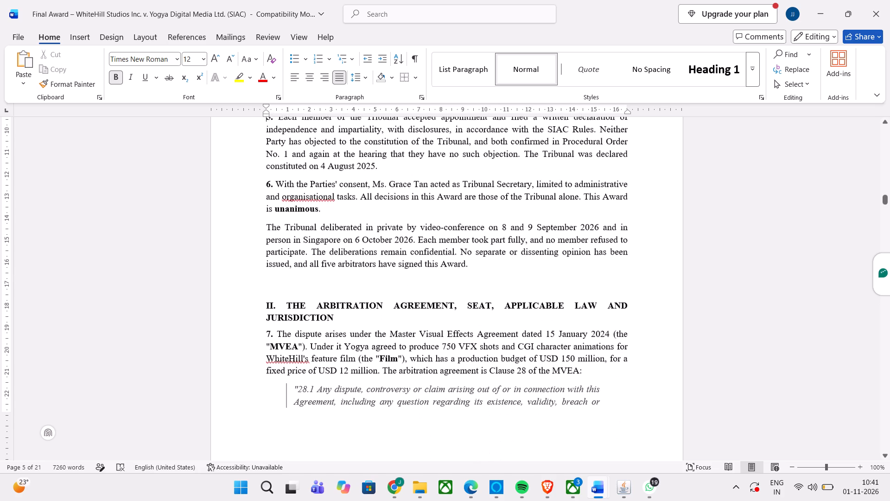
scroll(265, 364, "up", 11)
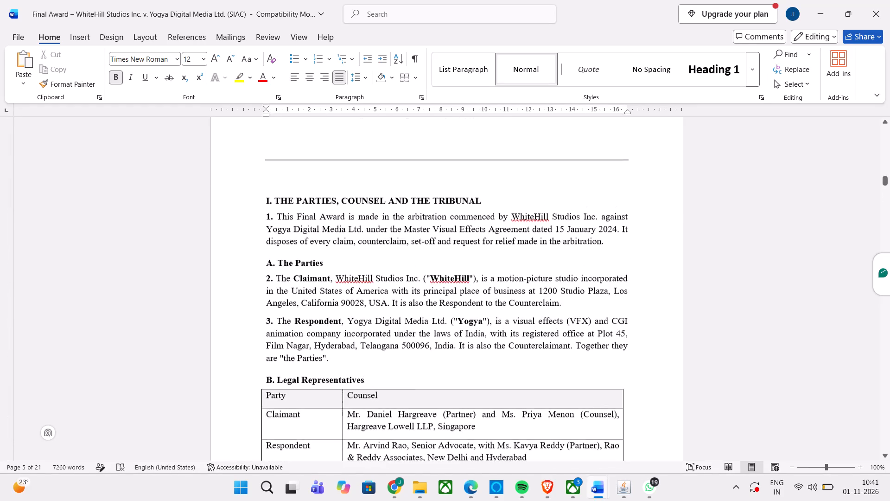
scroll(265, 364, "up", 2)
scroll(265, 364, "down", 16)
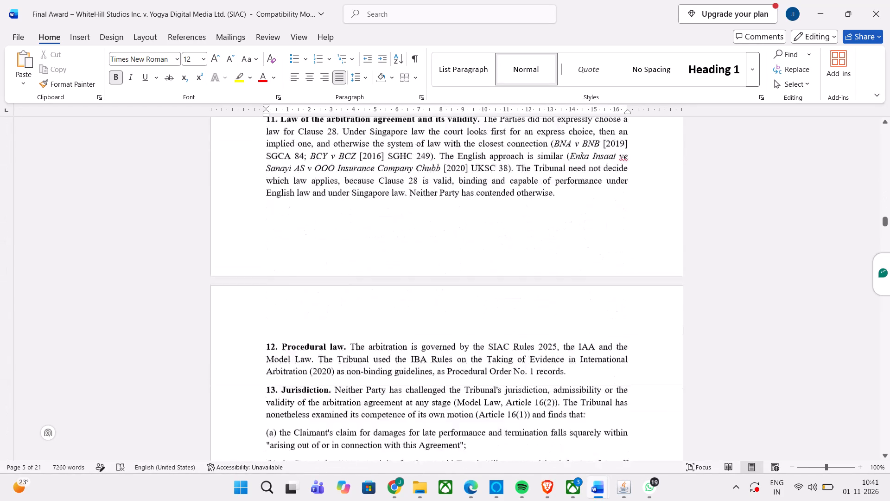
scroll(265, 364, "down", 17)
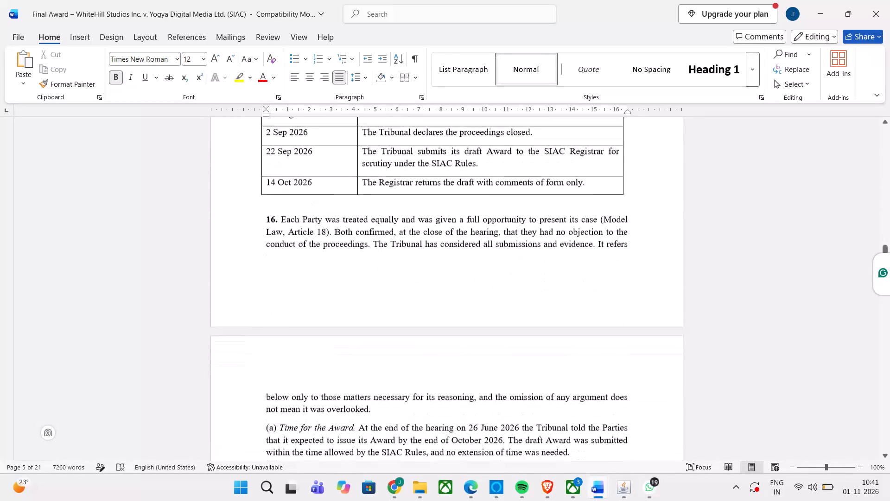
scroll(265, 364, "down", 4)
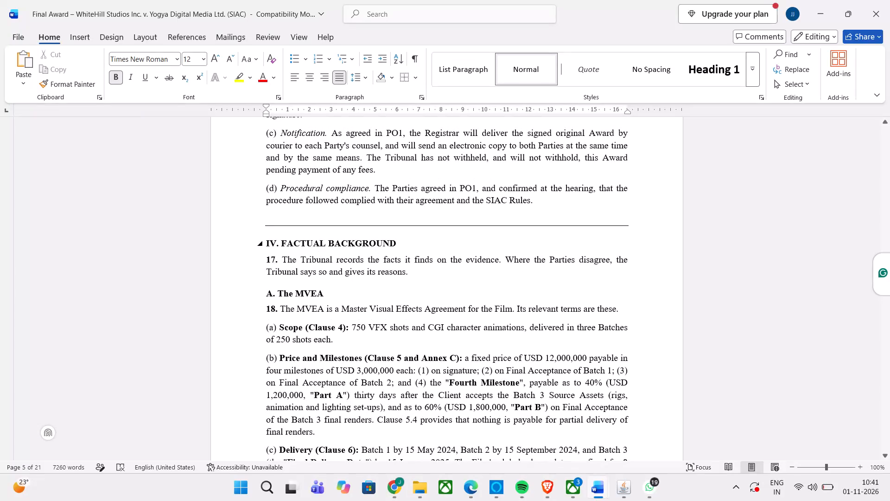
Replace the horizontal rule above the heading IV. FACTUAL BACKGROUND with a blank line.
left_click(515, 267)
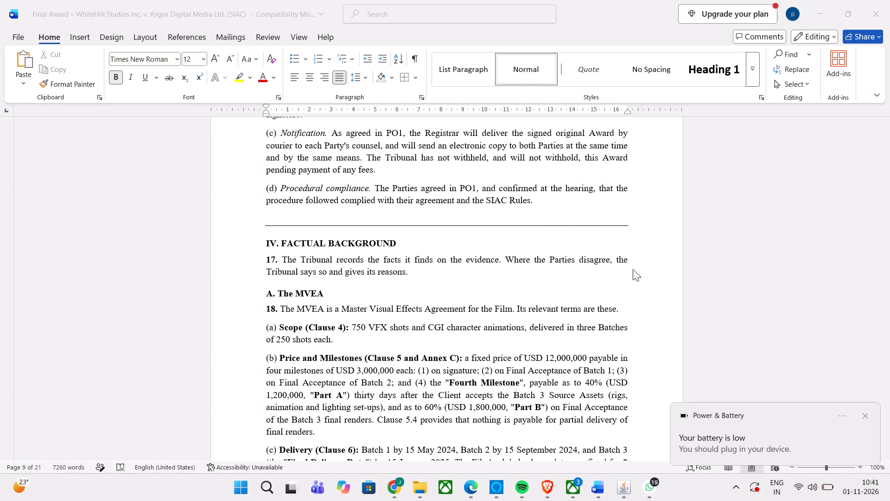
double_click(599, 222)
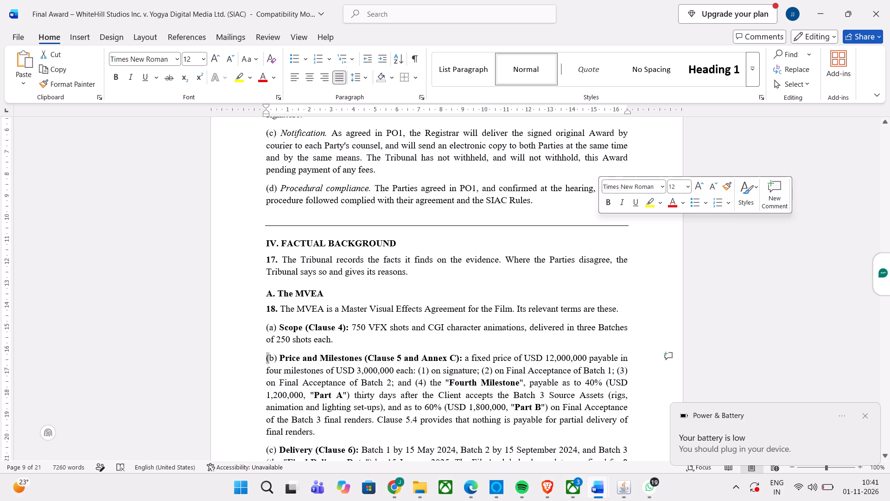
double_click(604, 225)
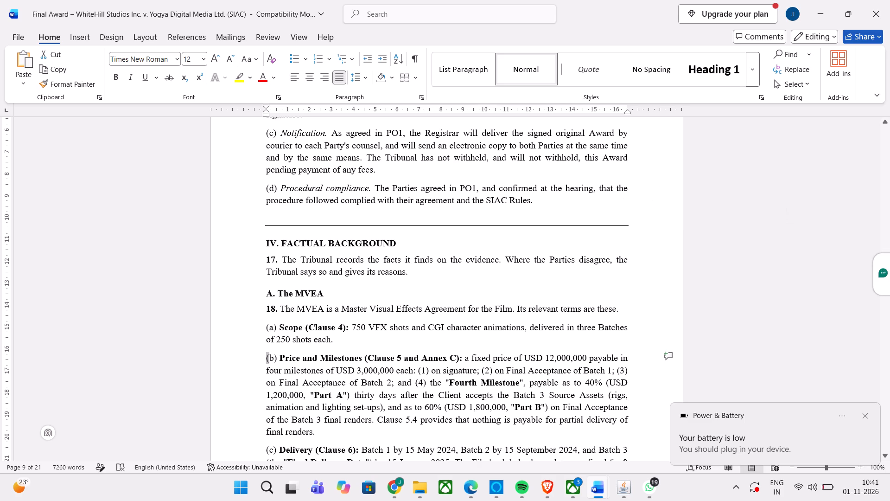
left_click_drag(604, 226, 608, 228)
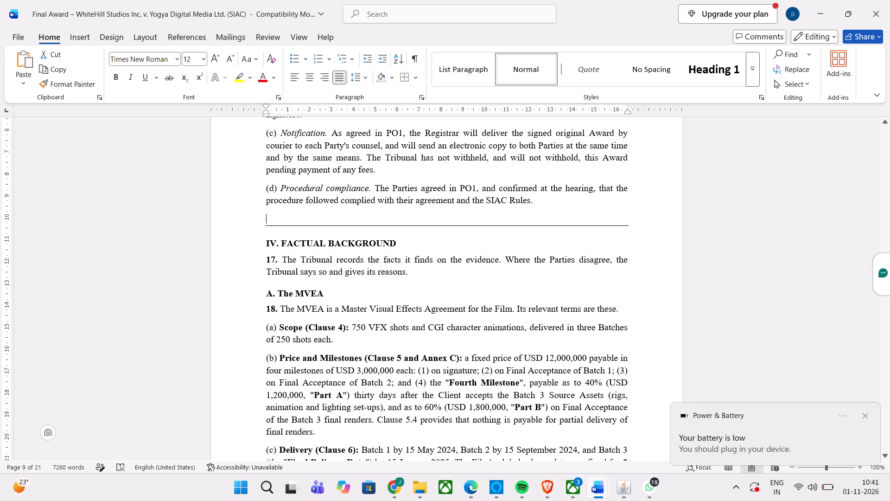
left_click_drag(608, 228, 608, 225)
double_click(608, 225)
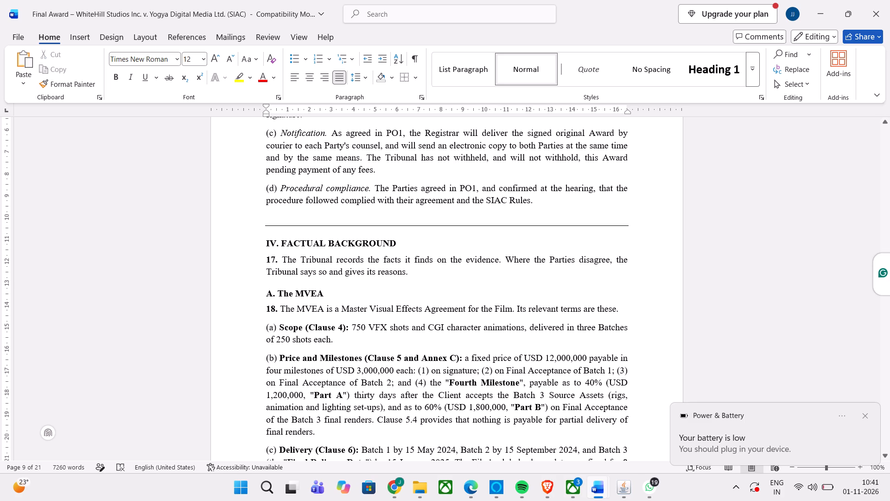
double_click(610, 225)
key("BackSpace")
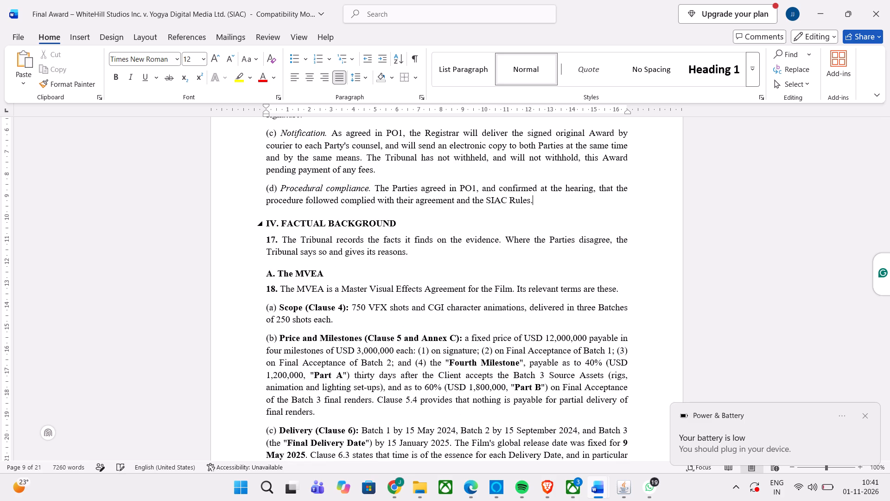
key("Return")
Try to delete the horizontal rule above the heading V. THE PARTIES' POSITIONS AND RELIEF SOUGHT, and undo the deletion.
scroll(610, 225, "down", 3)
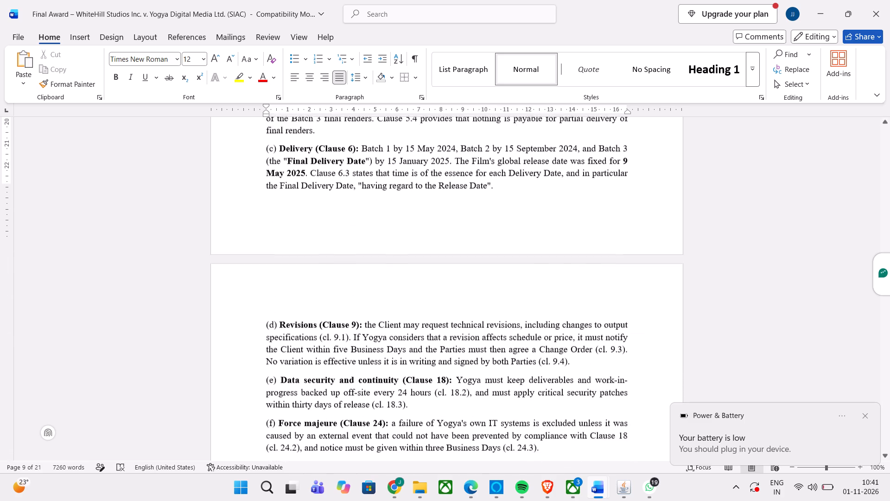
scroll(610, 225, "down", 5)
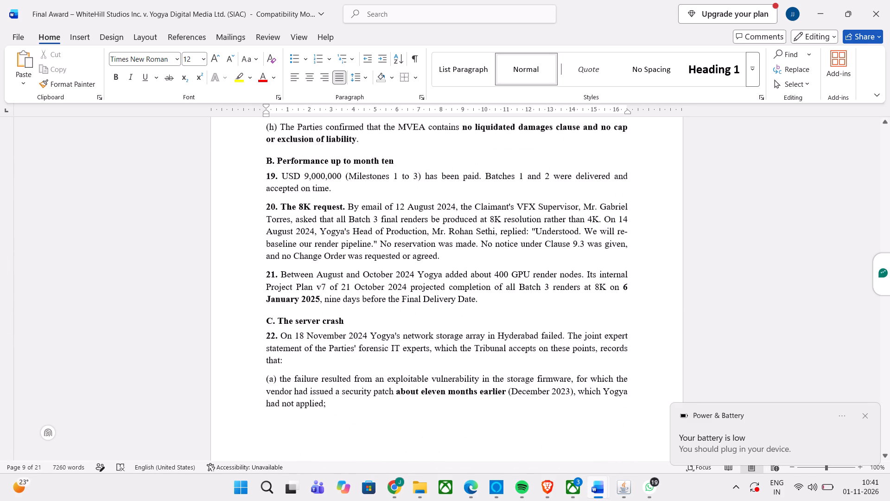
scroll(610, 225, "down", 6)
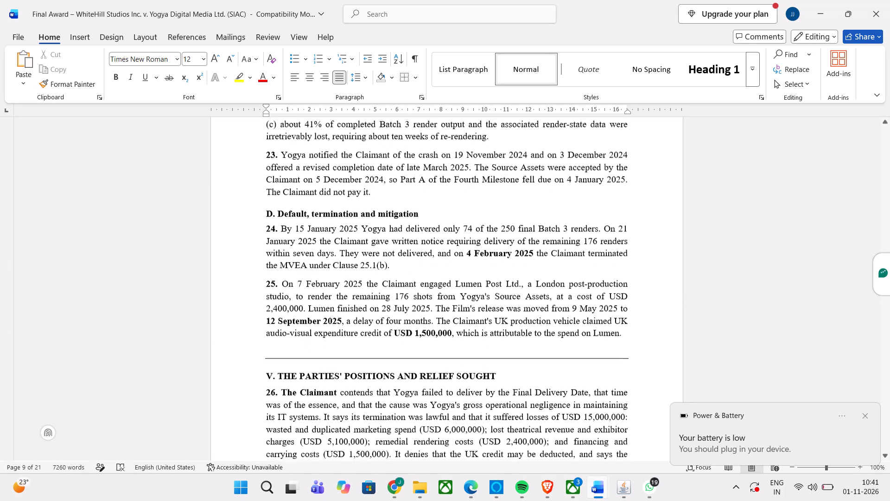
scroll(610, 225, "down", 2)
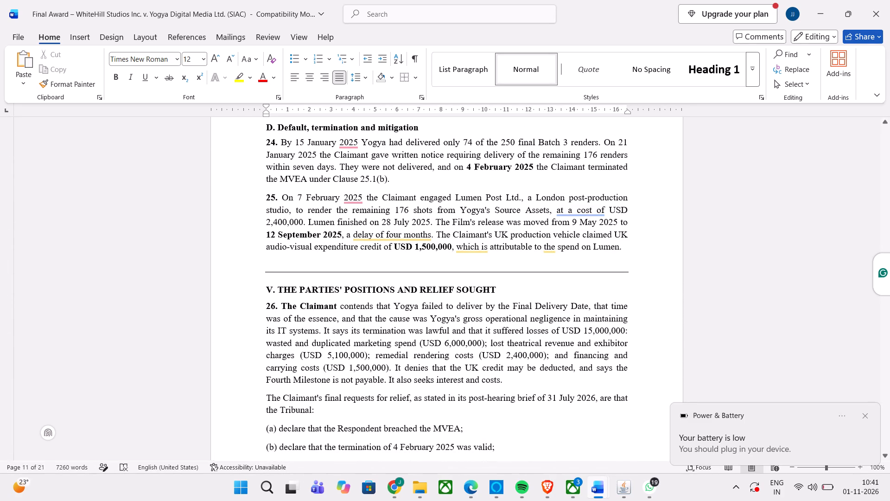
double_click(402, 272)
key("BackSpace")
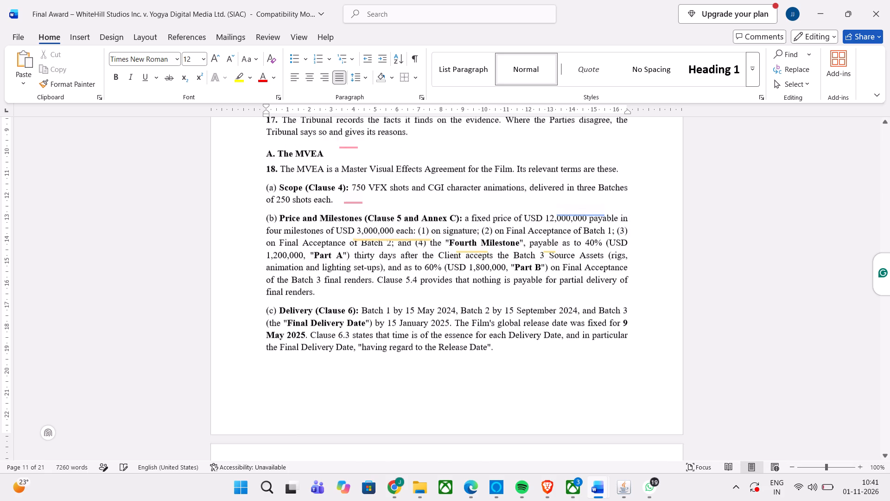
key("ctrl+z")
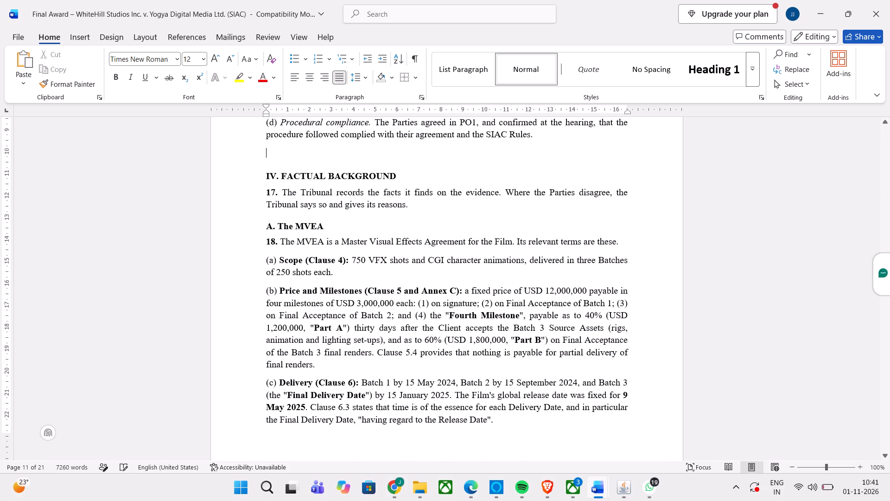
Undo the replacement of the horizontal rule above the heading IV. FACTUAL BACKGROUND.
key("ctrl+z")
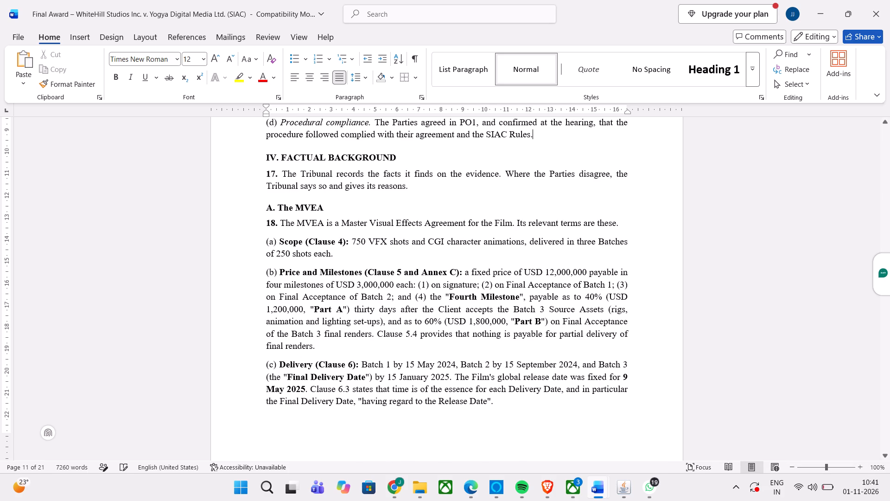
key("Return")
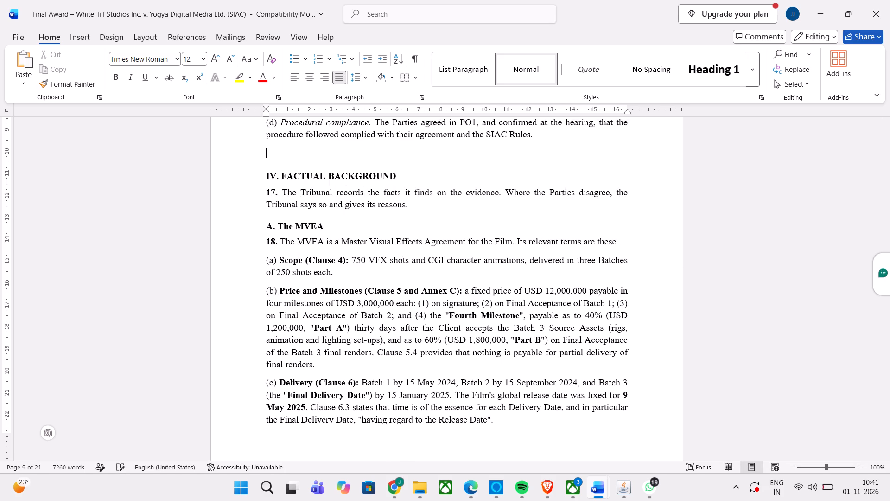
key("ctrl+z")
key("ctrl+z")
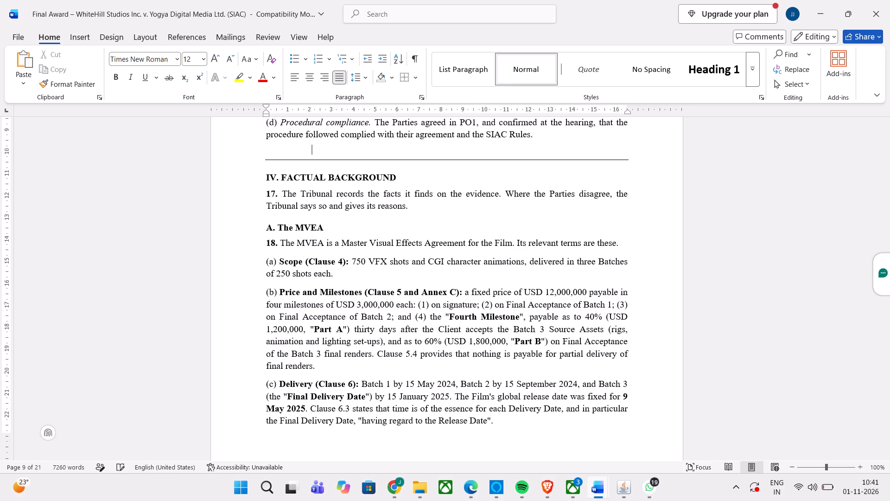
Delete the horizontal rule above the heading IV. FACTUAL BACKGROUND and leave a blank line in its place.
scroll(402, 272, "up", 1)
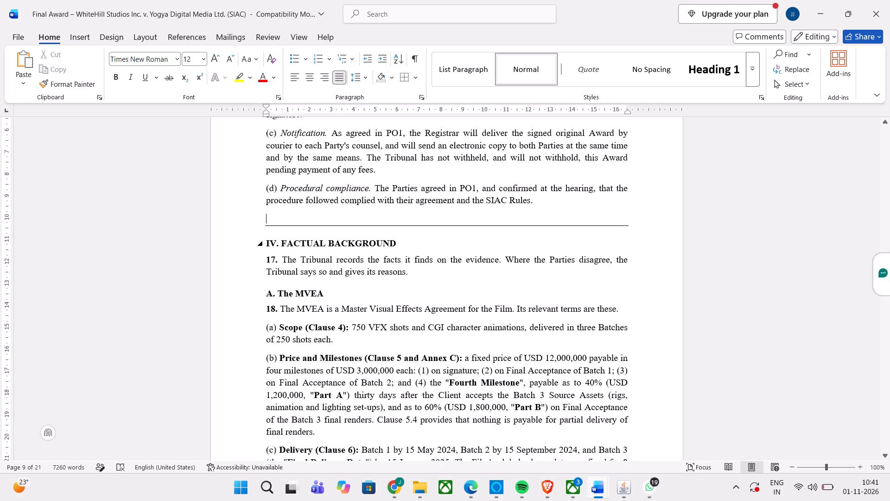
double_click(455, 225)
key("BackSpace")
scroll(455, 225, "up", 1)
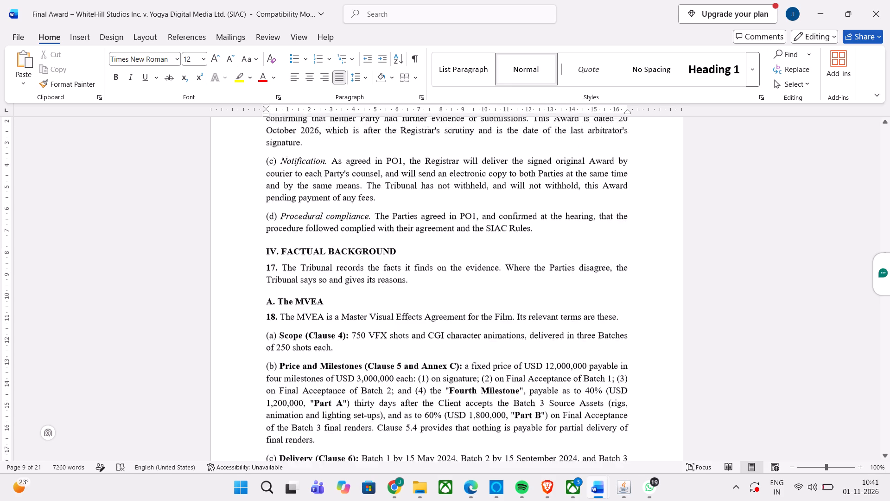
scroll(455, 225, "up", 1)
key("Return")
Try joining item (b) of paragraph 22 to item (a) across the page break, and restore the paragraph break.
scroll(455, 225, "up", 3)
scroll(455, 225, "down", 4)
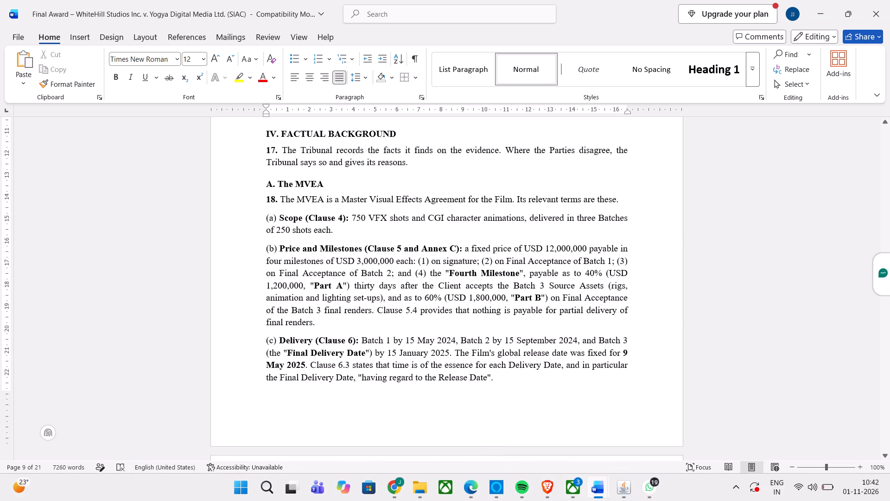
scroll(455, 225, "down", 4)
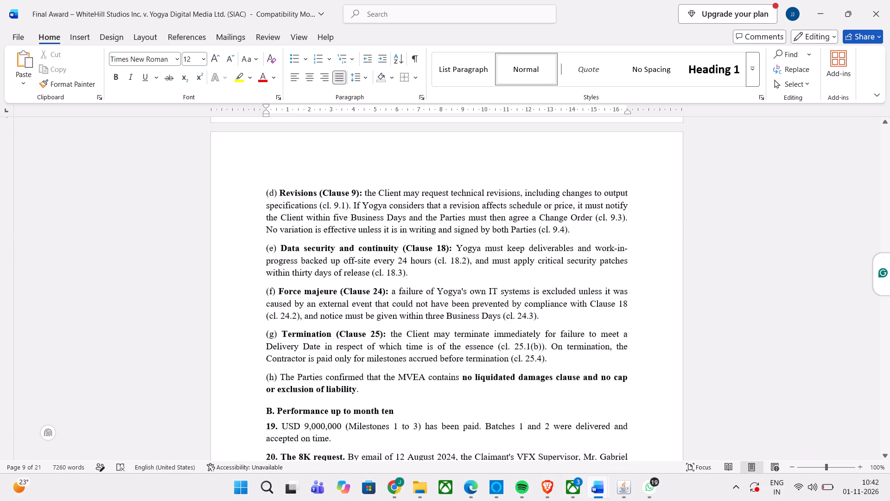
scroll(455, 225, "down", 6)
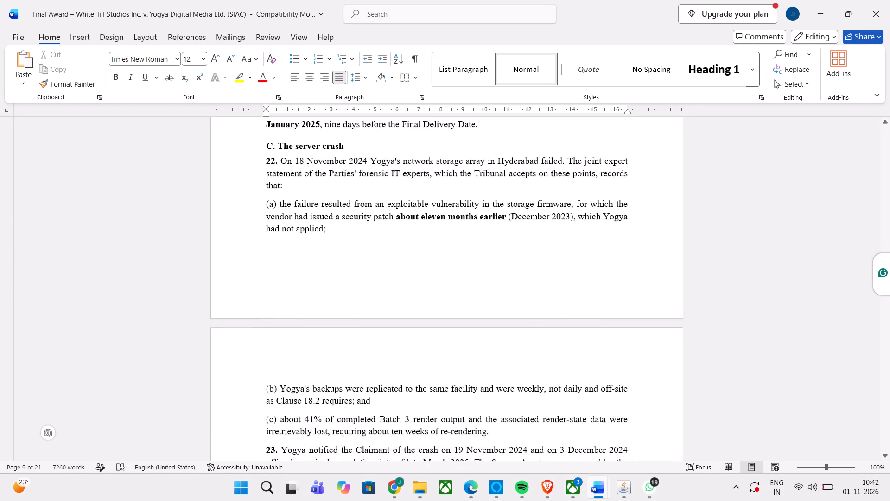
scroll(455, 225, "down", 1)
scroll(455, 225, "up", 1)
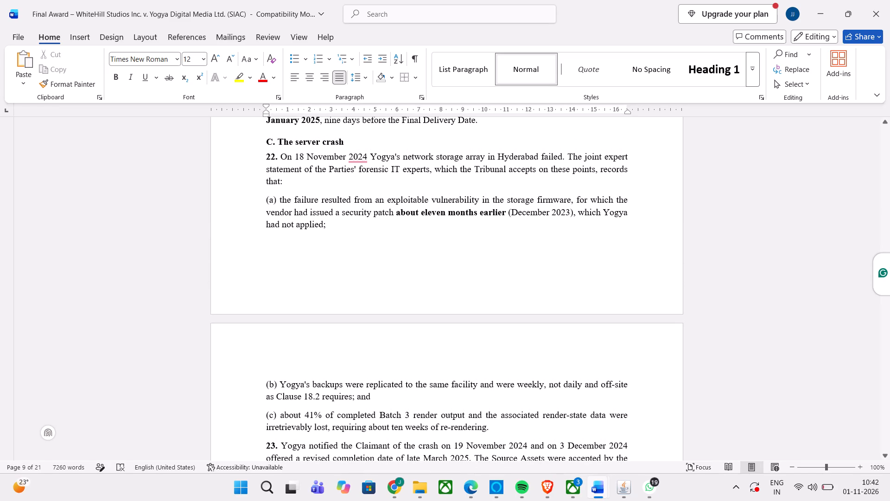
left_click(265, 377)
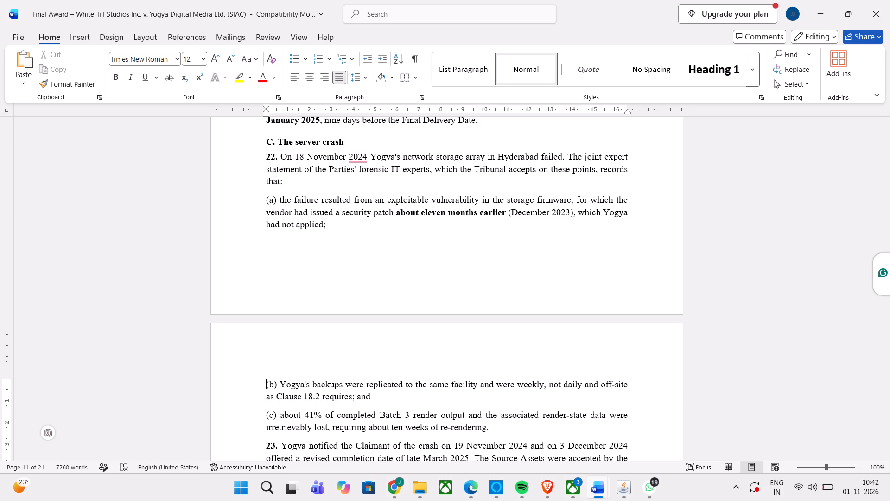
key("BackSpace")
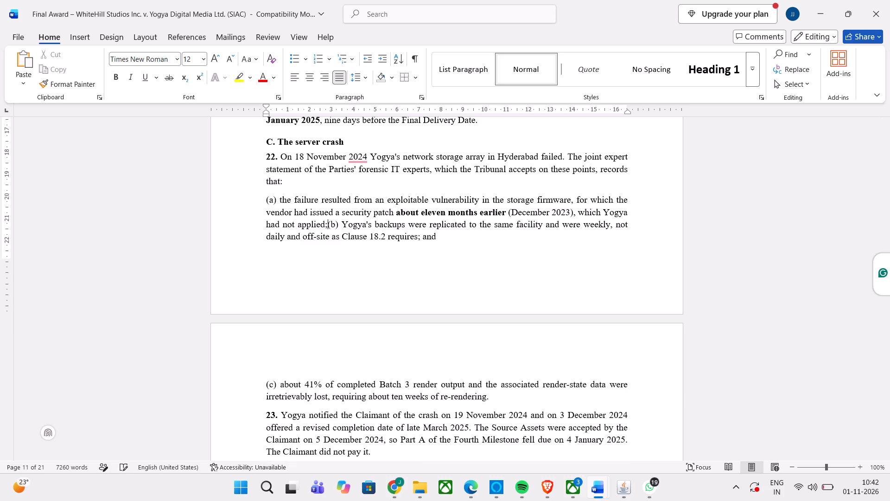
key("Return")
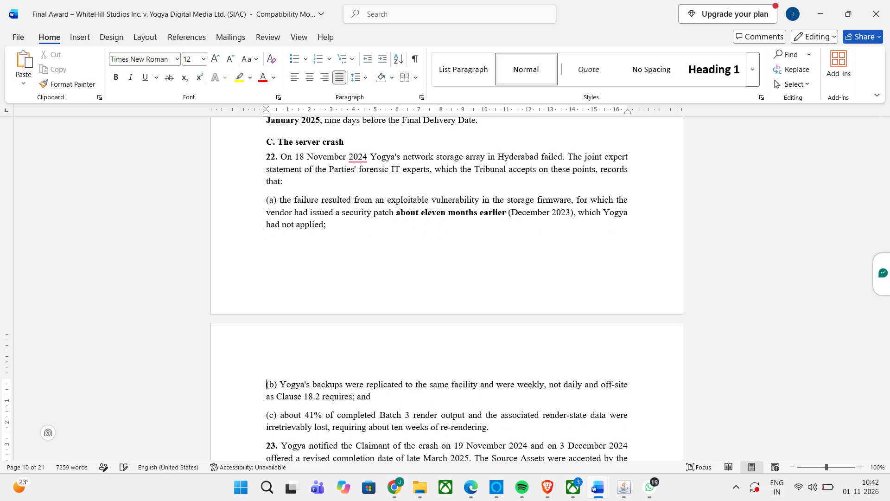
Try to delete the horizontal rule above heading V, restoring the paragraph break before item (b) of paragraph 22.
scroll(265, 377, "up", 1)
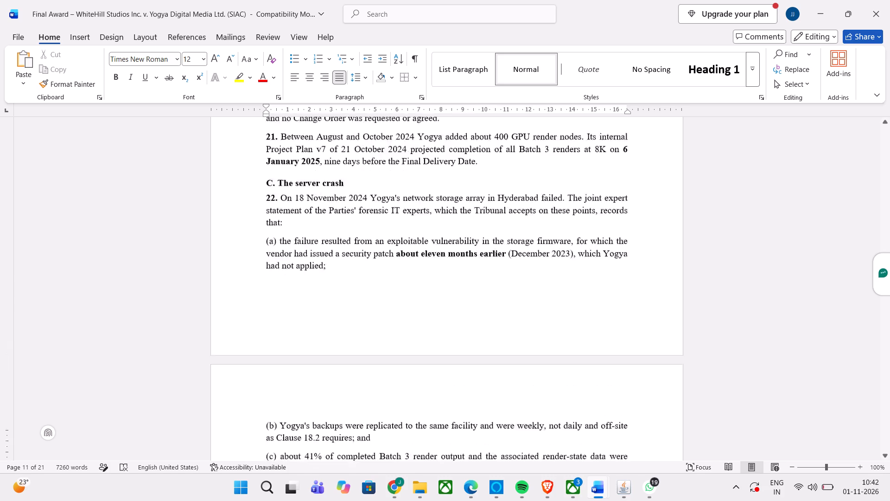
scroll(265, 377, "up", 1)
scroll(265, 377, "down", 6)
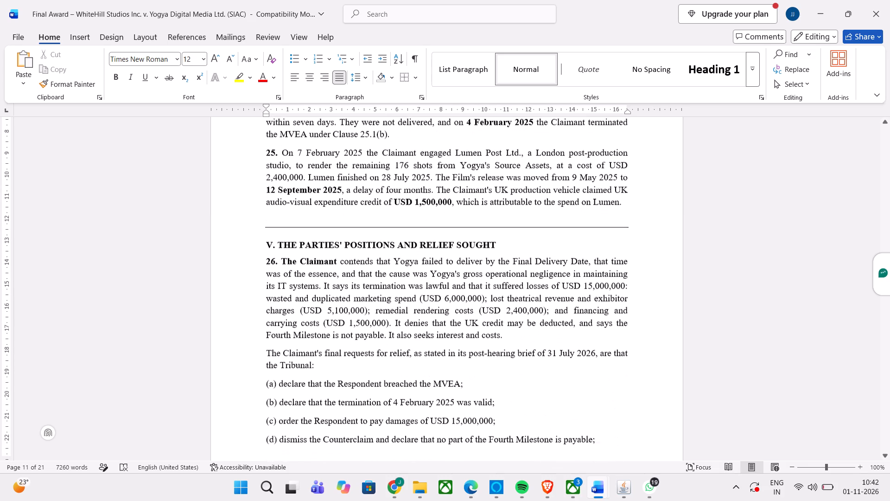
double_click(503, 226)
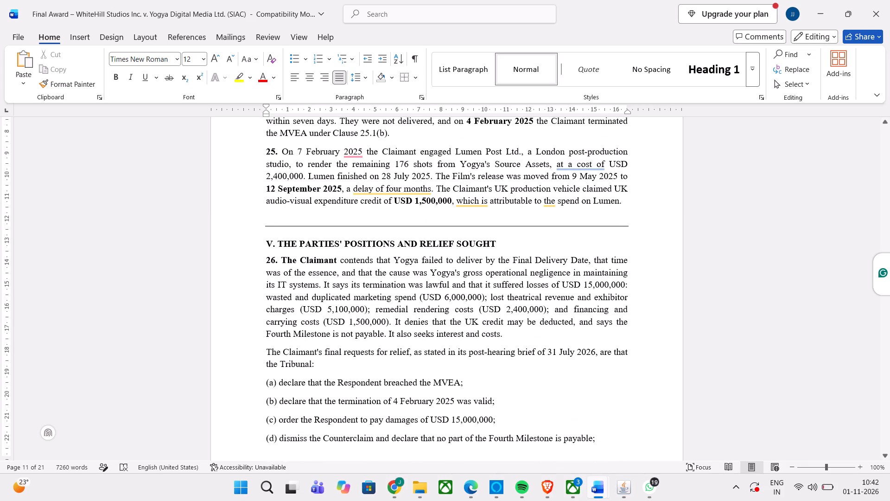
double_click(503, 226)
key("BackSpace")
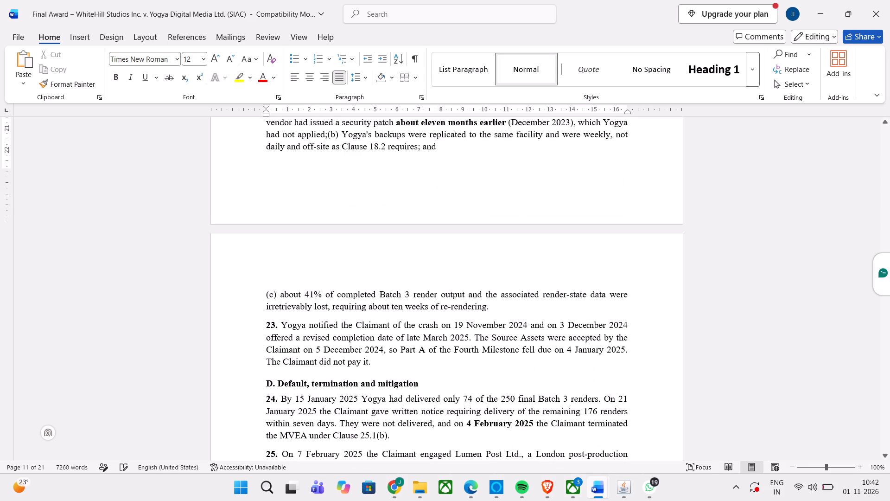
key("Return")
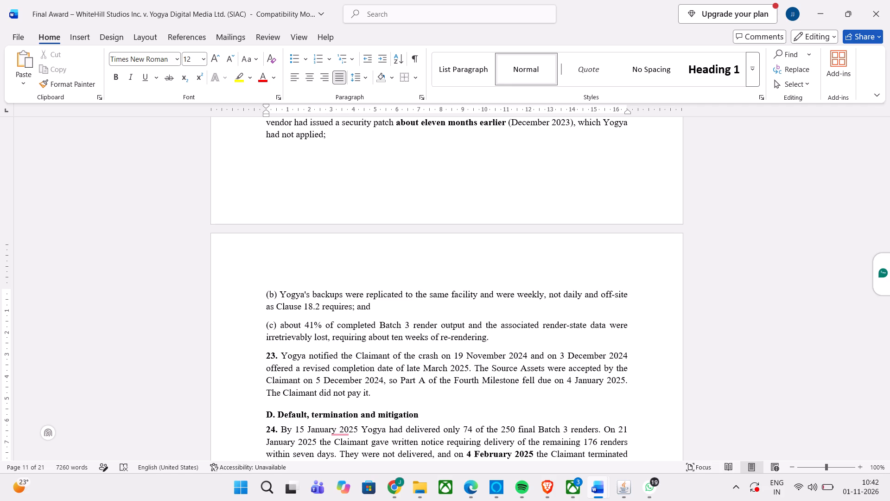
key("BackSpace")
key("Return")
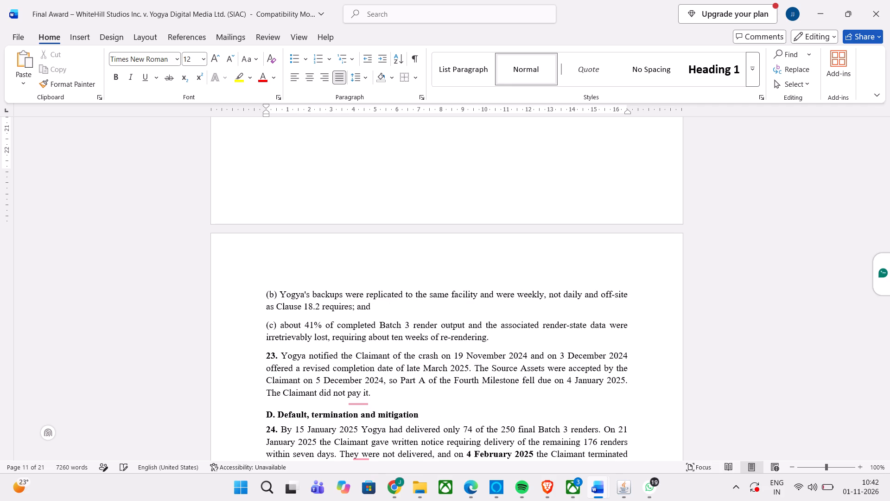
Replace the horizontal rule above the heading V. THE PARTIES' POSITIONS AND RELIEF SOUGHT with a blank line.
scroll(503, 226, "down", 3)
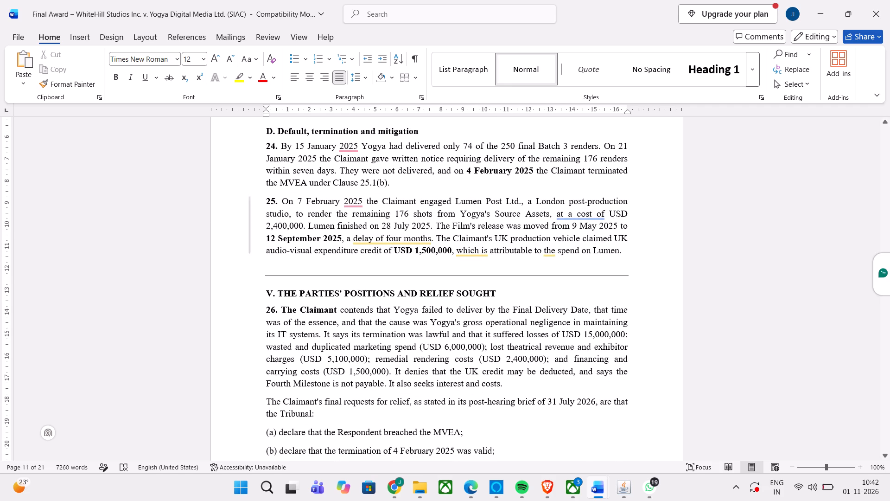
double_click(505, 276)
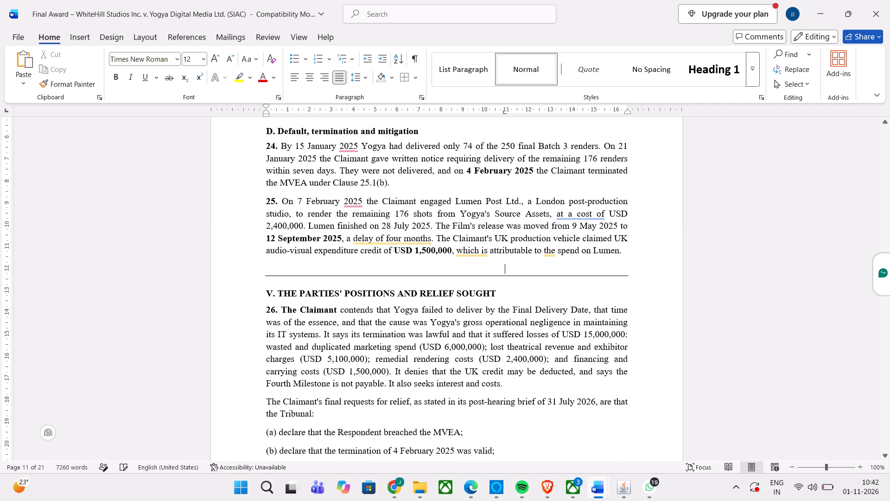
double_click(514, 276)
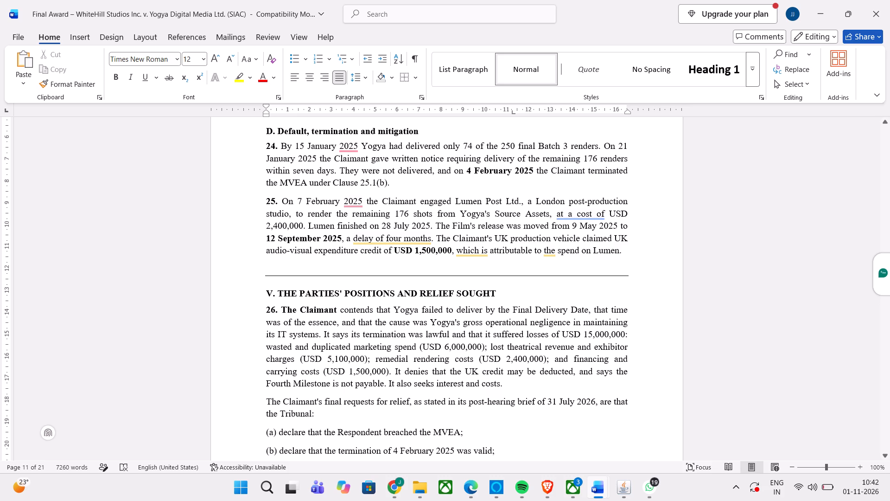
double_click(513, 275)
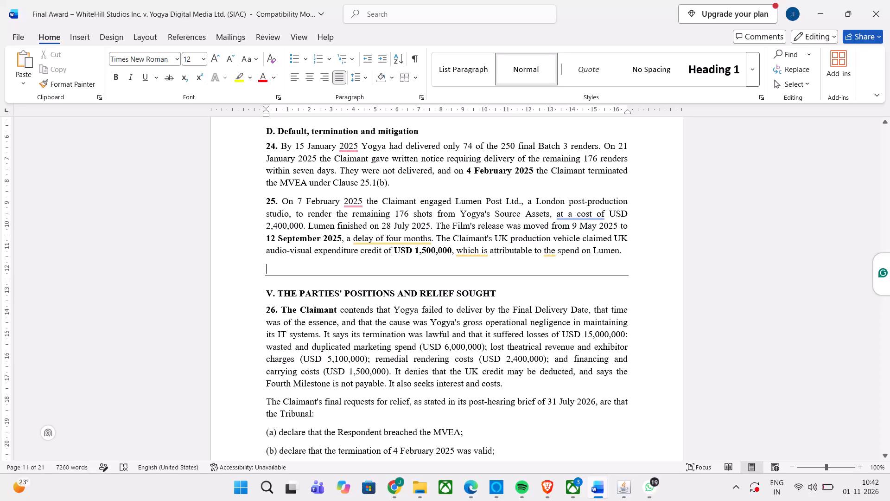
double_click(513, 275)
key("BackSpace")
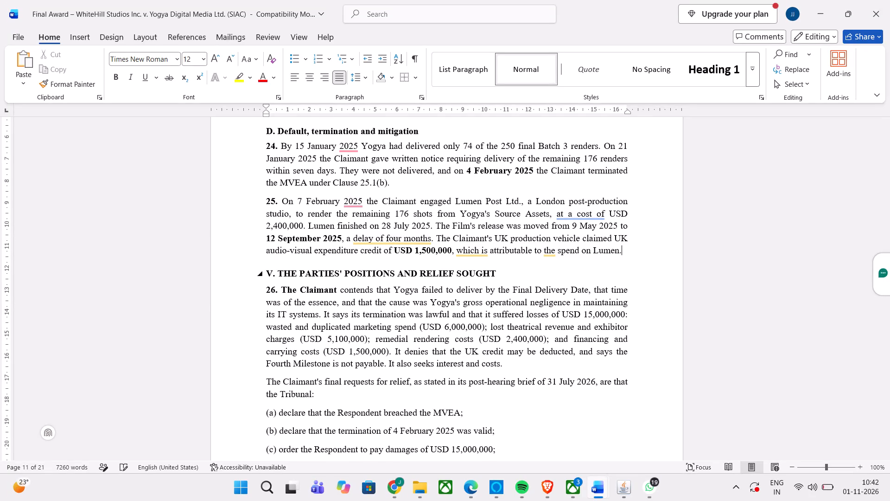
key("Return")
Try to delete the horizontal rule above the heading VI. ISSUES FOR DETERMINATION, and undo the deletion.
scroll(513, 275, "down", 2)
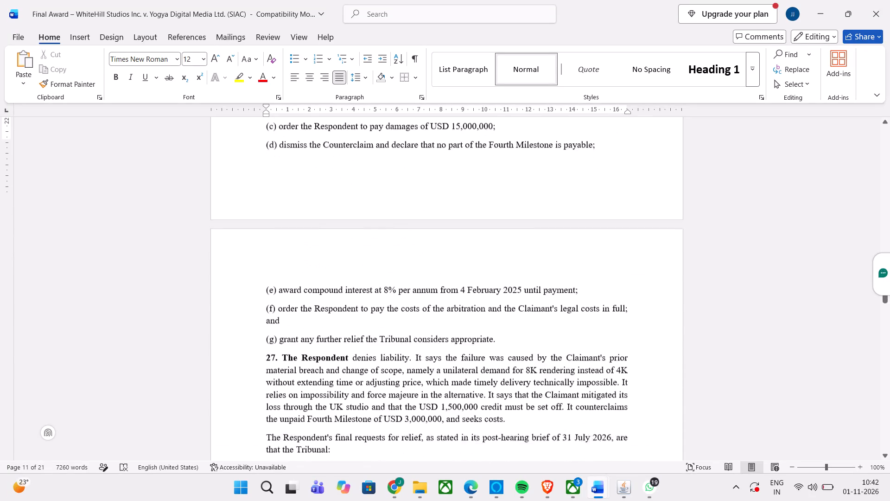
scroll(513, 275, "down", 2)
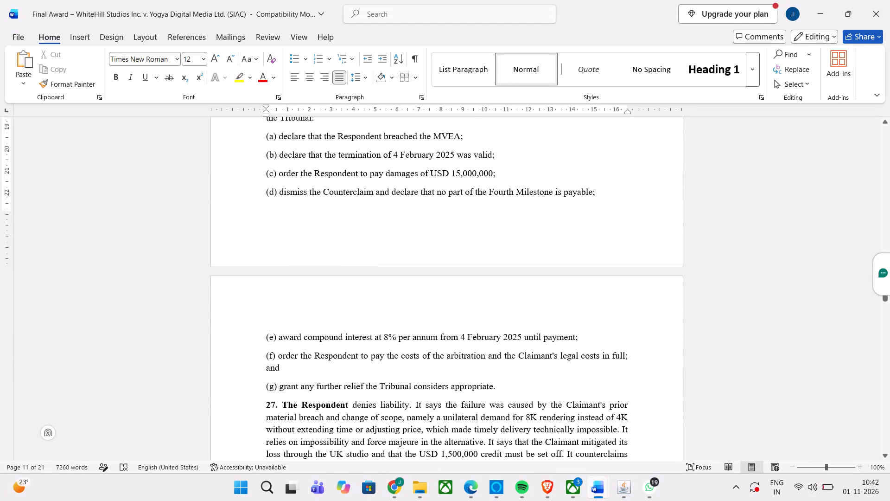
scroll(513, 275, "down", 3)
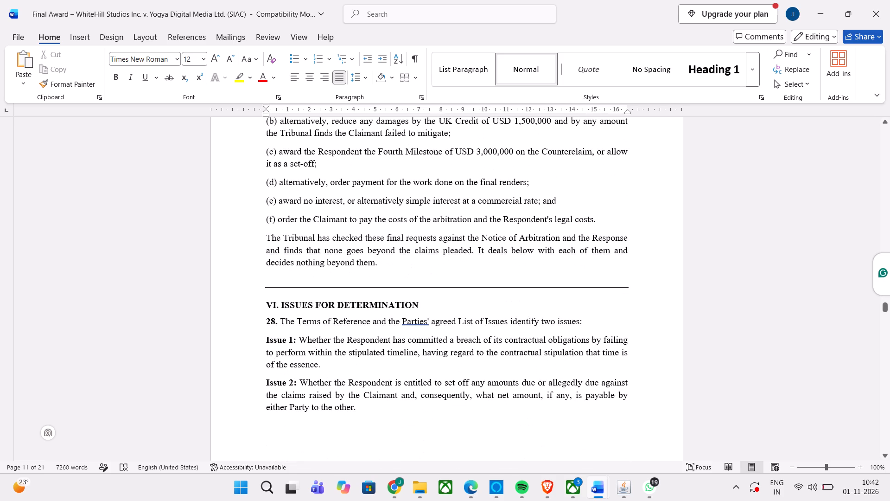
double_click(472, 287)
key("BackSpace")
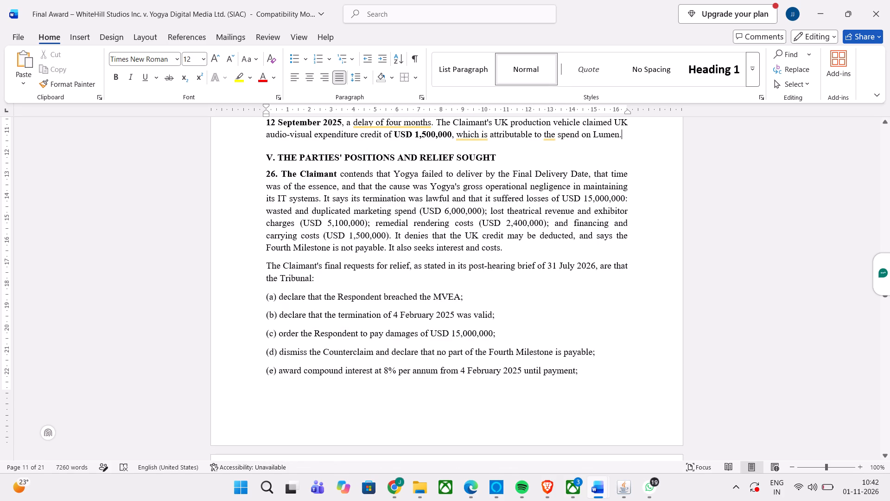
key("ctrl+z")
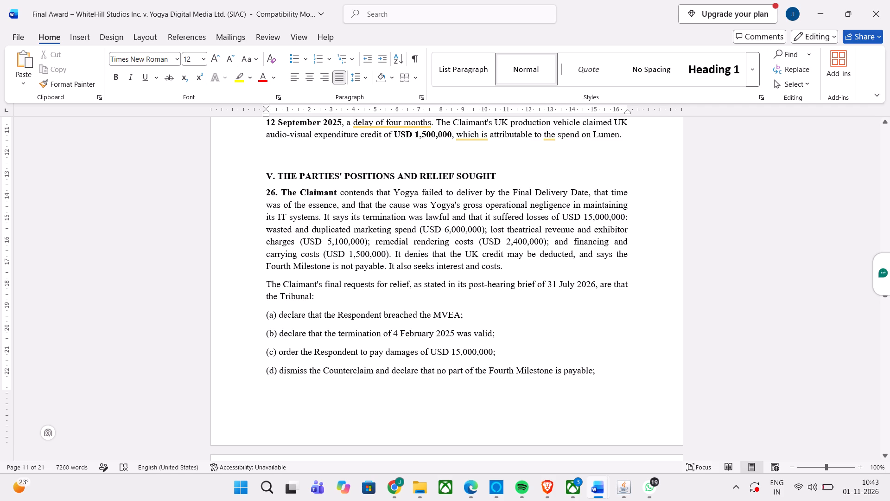
Remove the blank line above the heading V. THE PARTIES' POSITIONS AND RELIEF SOUGHT.
key("BackSpace")
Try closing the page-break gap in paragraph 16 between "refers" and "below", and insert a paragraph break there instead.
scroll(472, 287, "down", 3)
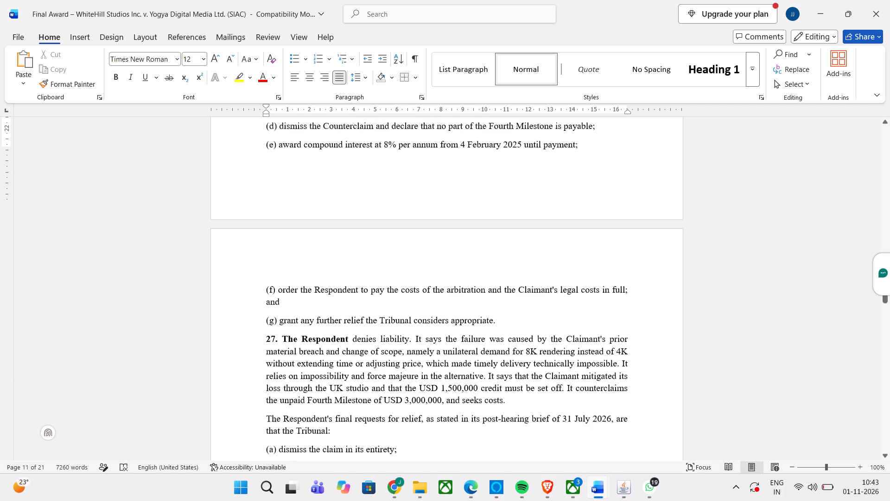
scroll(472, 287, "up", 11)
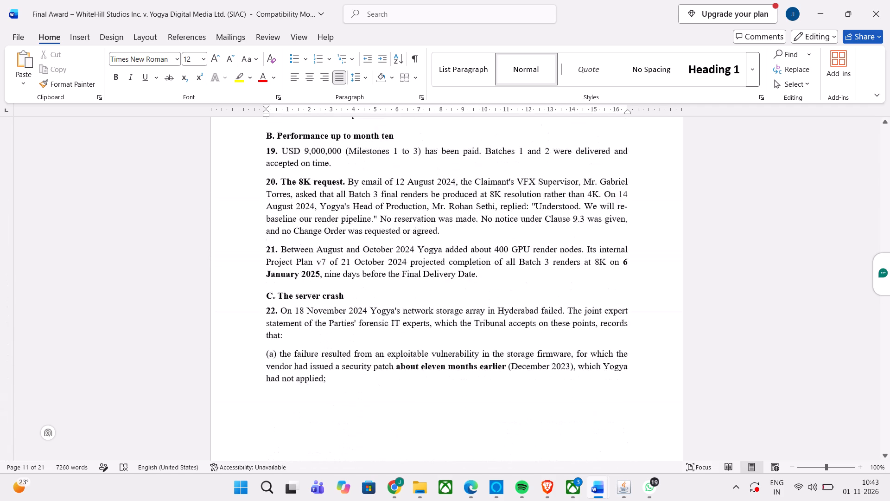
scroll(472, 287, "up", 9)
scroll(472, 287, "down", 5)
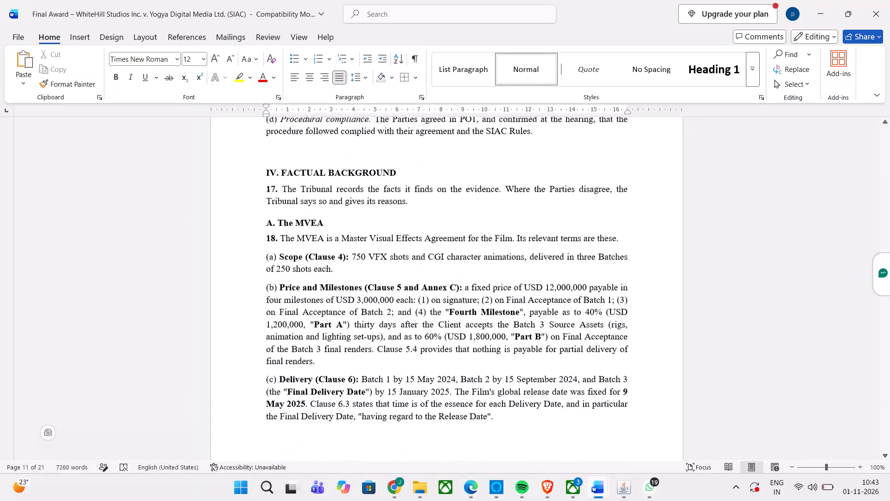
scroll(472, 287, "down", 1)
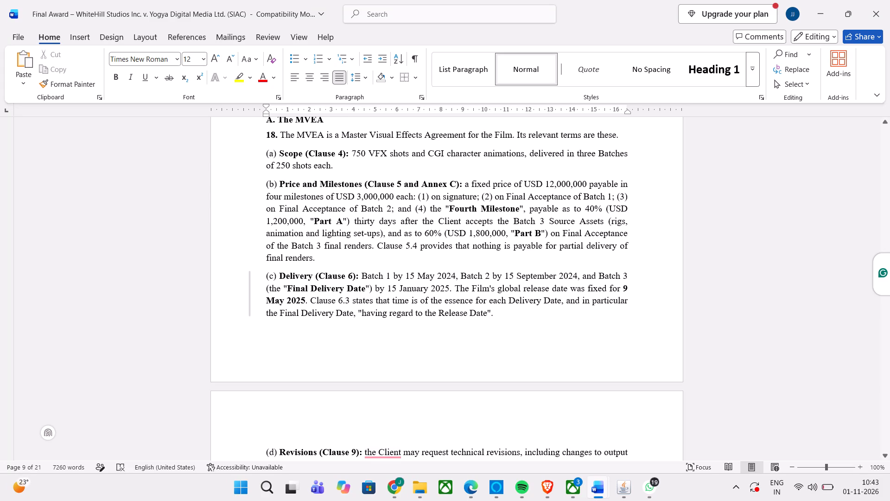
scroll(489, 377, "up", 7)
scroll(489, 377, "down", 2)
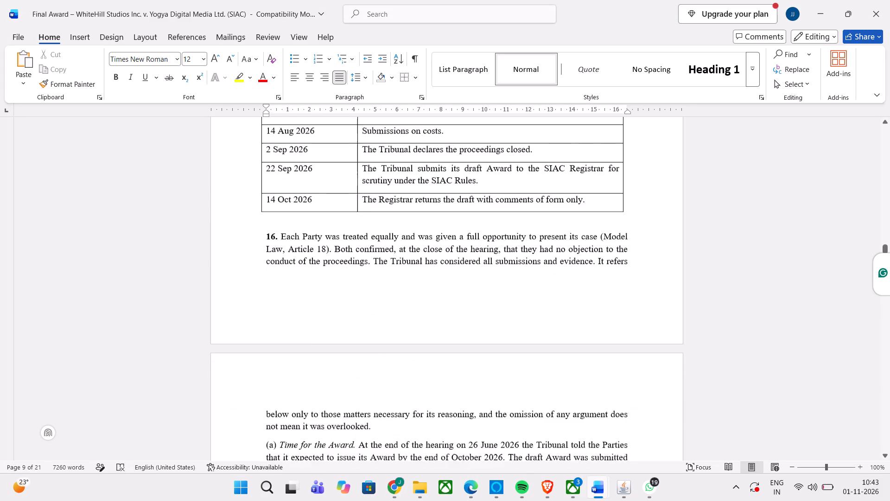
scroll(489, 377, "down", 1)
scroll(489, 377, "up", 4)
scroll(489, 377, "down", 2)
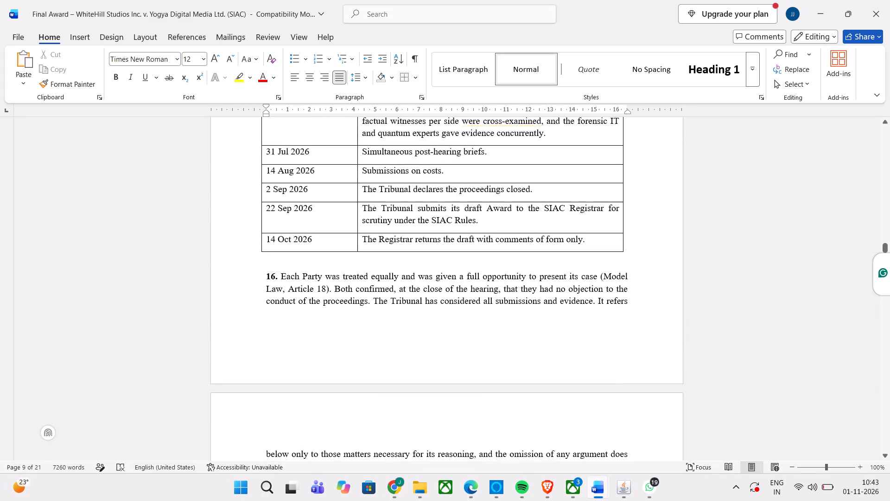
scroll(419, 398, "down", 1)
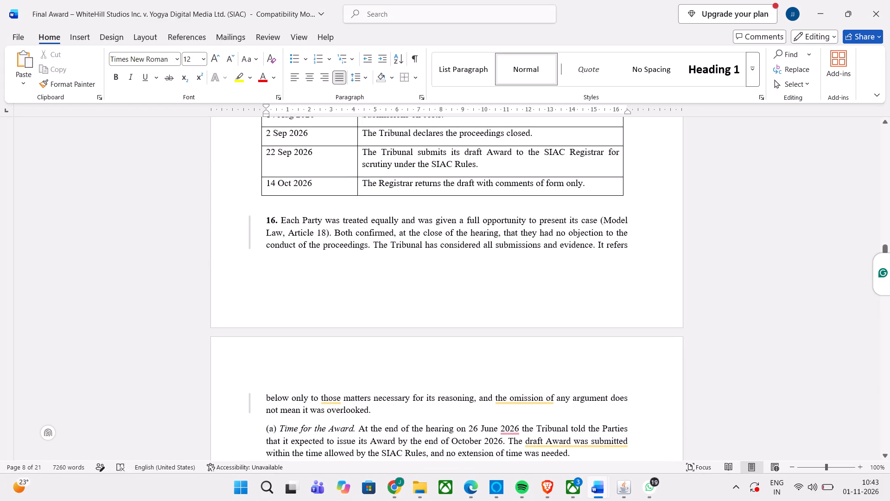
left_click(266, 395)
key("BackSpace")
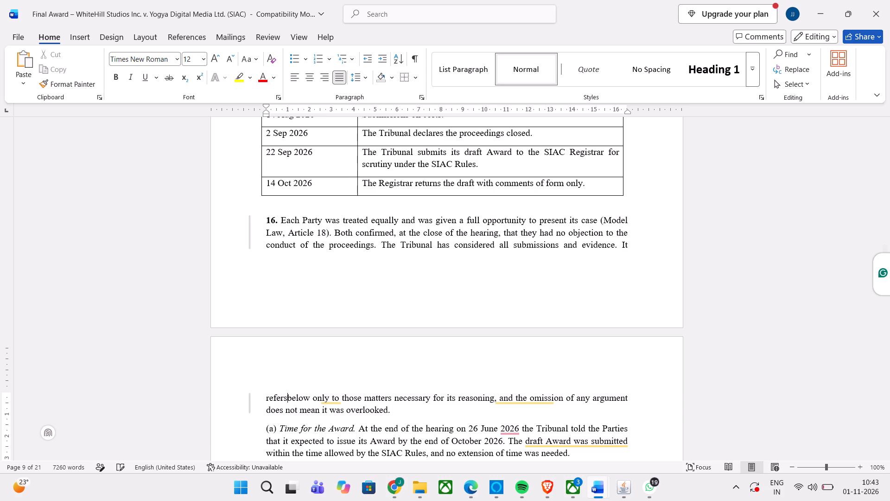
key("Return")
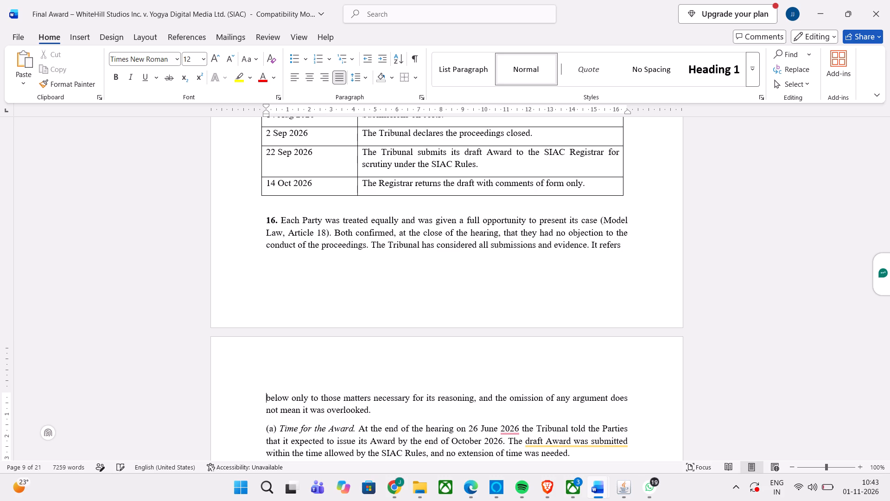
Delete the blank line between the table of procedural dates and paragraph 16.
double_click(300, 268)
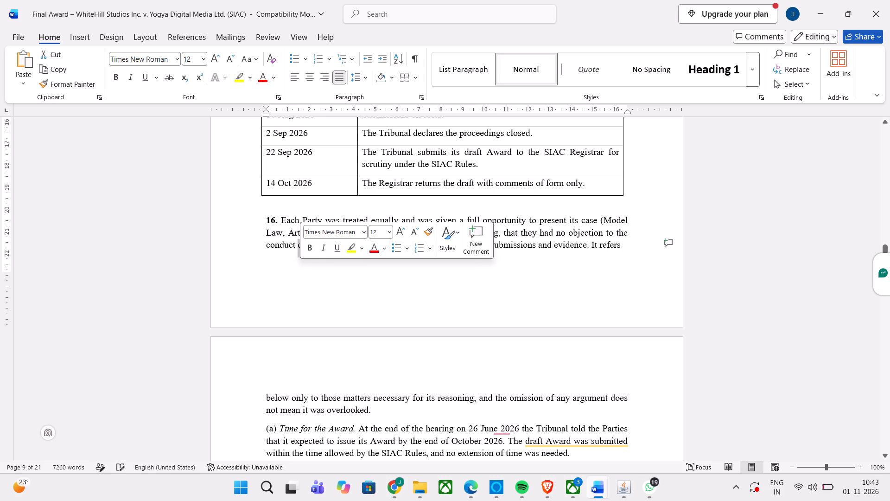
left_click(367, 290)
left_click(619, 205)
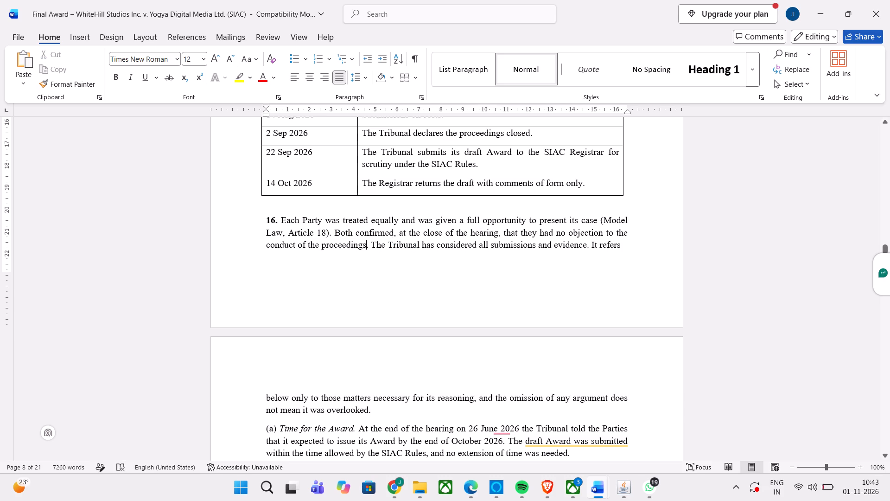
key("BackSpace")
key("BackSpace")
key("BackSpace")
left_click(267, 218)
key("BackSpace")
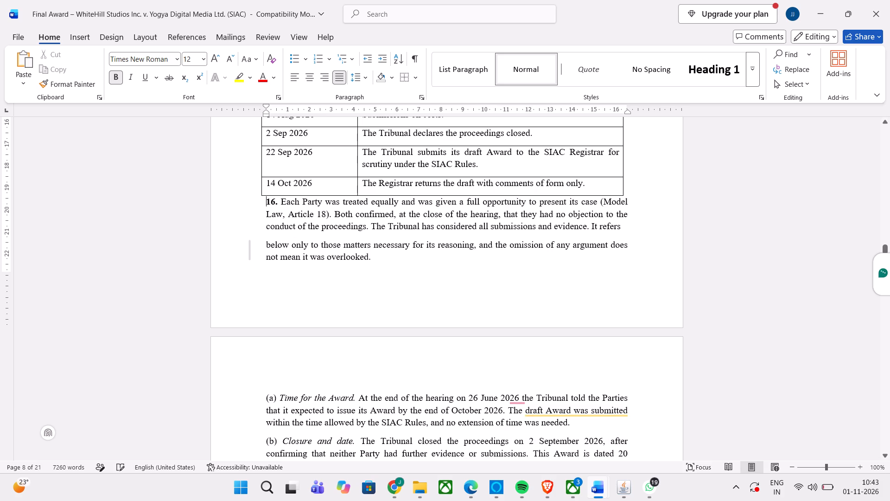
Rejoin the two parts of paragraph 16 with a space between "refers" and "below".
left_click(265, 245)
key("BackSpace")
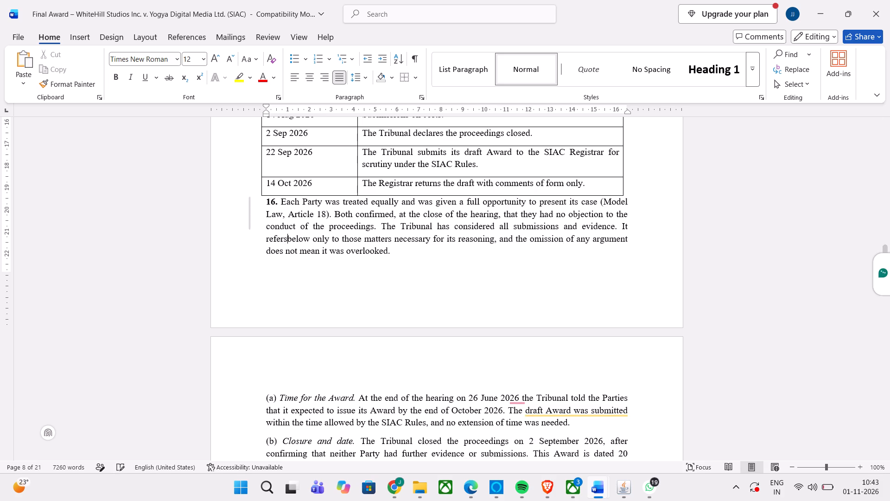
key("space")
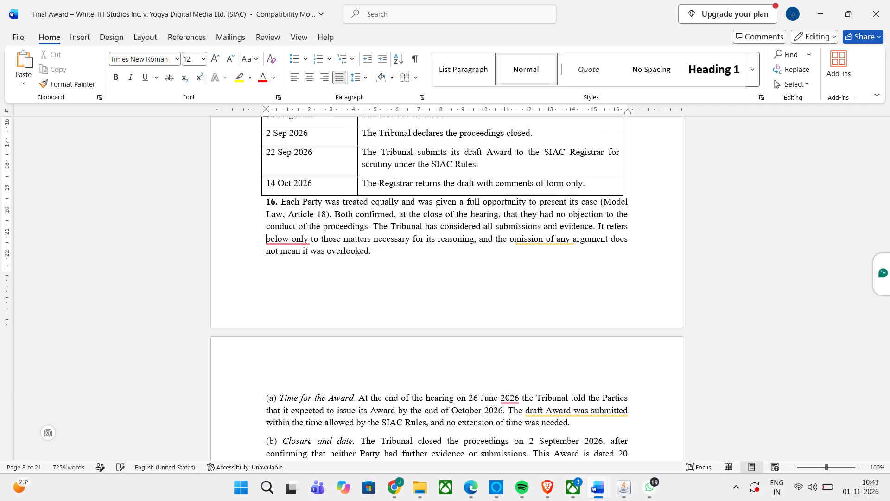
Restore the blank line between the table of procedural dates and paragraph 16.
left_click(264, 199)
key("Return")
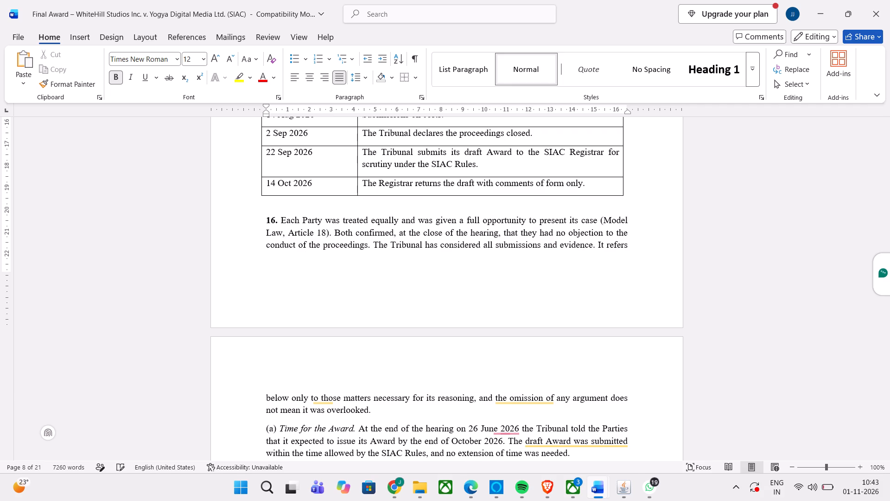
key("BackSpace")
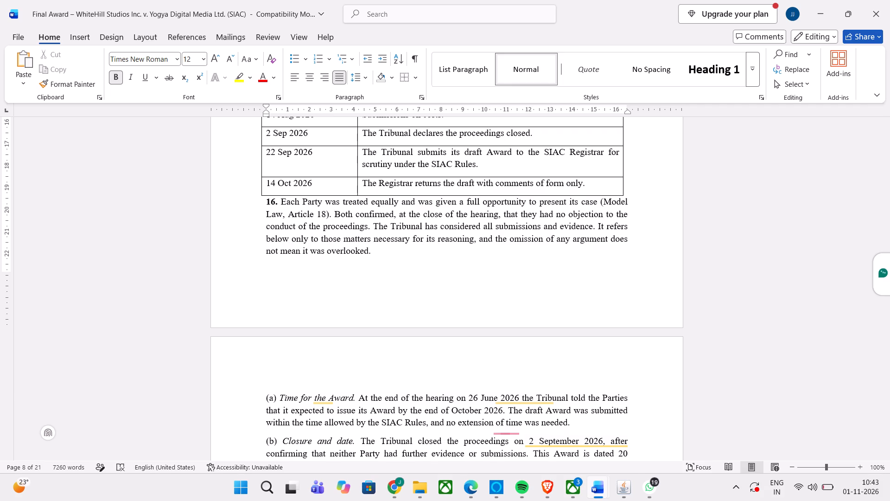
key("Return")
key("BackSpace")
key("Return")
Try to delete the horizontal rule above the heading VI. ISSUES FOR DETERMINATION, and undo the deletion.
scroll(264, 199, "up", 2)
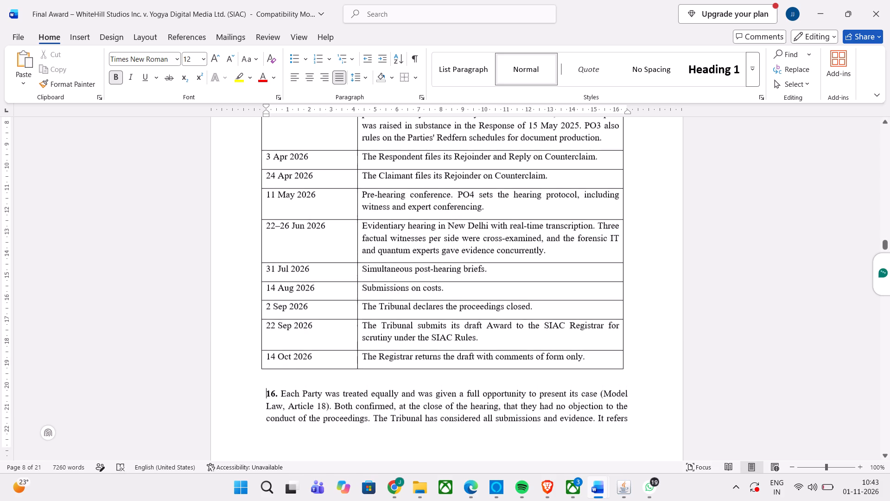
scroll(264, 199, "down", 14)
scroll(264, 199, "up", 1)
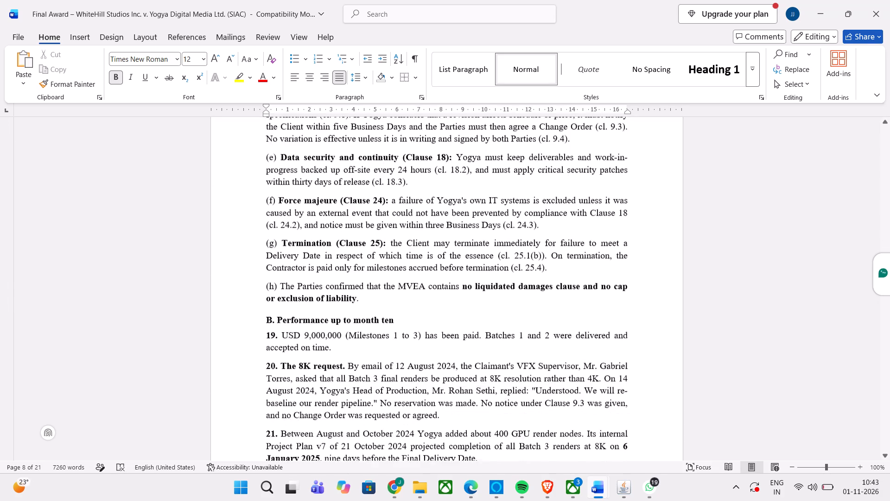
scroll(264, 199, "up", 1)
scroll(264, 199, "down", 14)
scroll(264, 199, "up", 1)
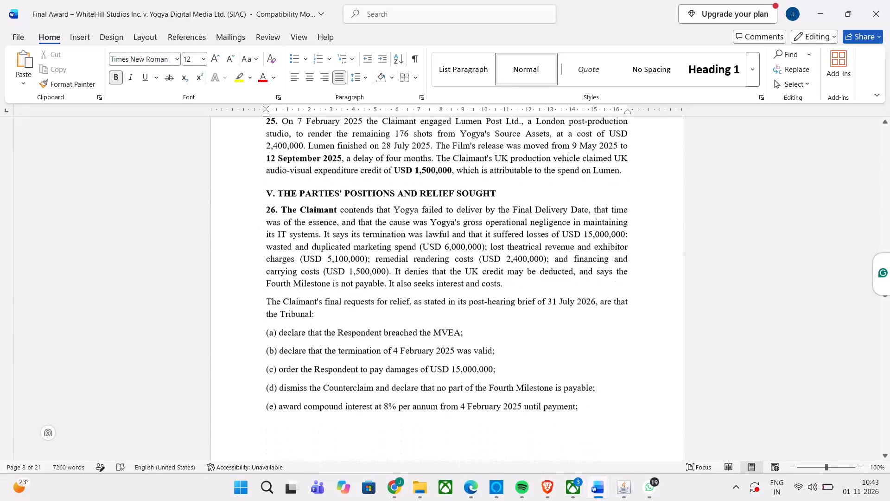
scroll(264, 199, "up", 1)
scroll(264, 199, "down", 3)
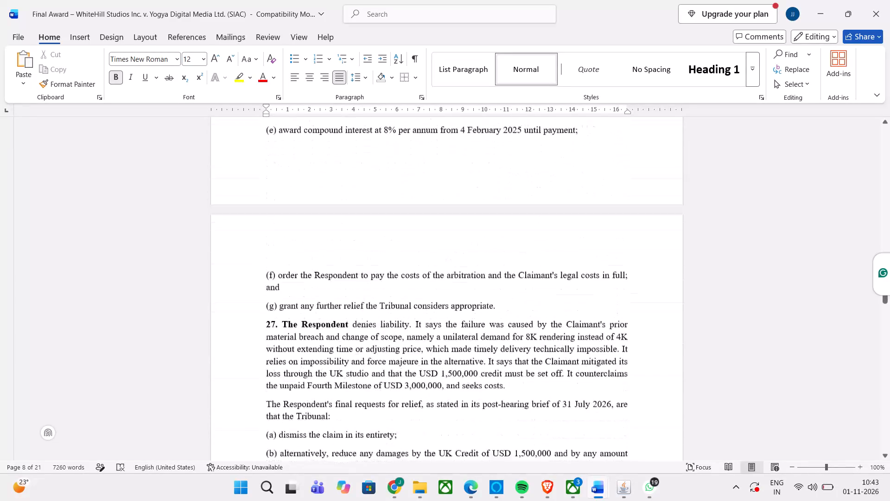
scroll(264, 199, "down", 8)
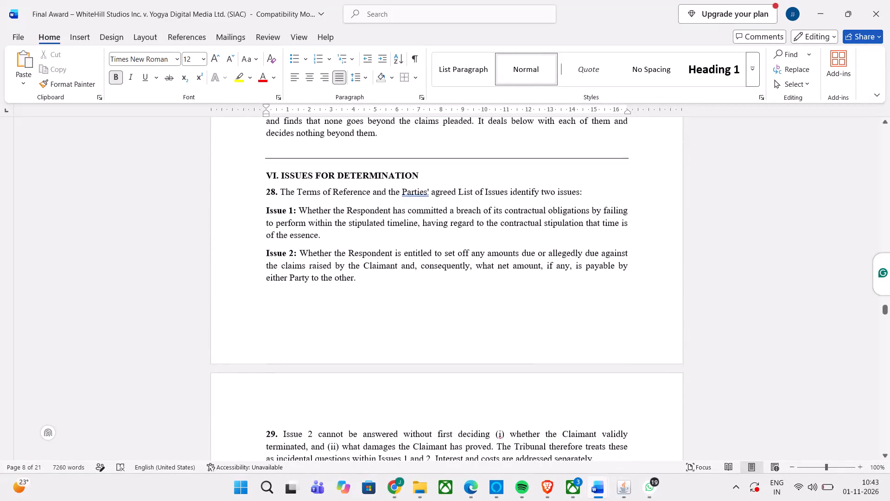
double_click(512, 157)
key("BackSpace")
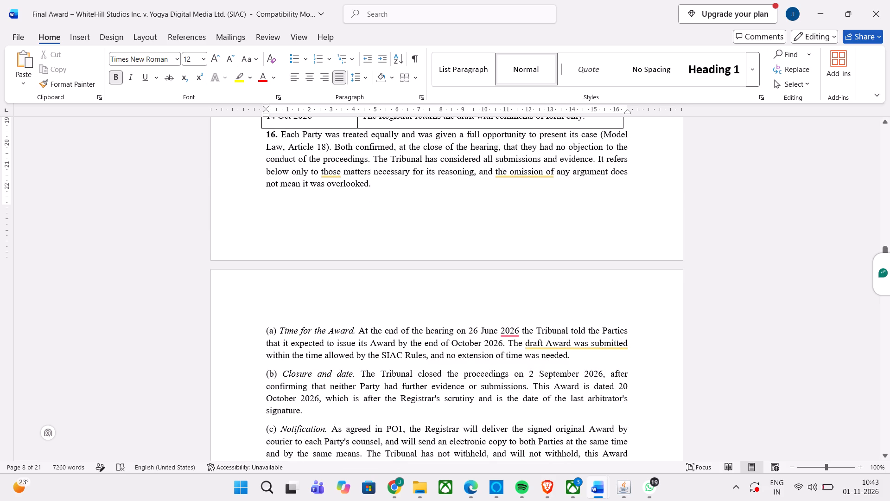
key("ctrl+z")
Examine the layout around paragraph 16, from the table of procedural dates to the items on the following page.
scroll(512, 157, "up", 2)
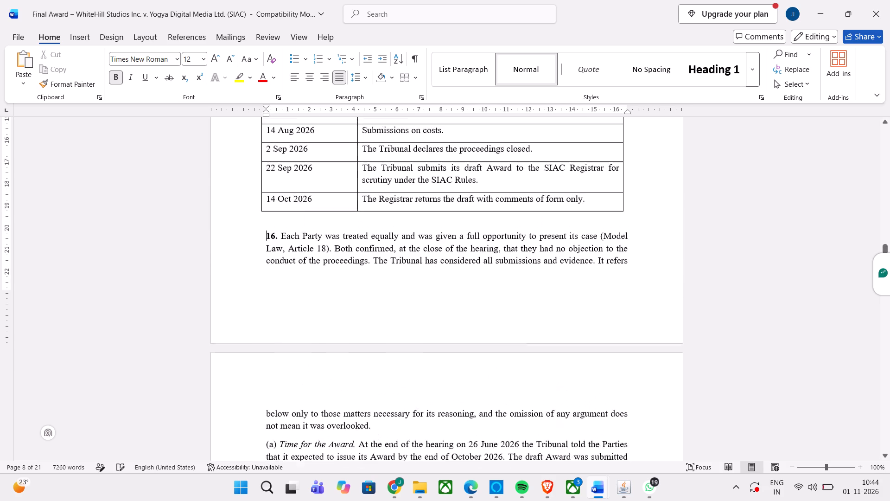
scroll(512, 157, "up", 1)
scroll(512, 157, "down", 5)
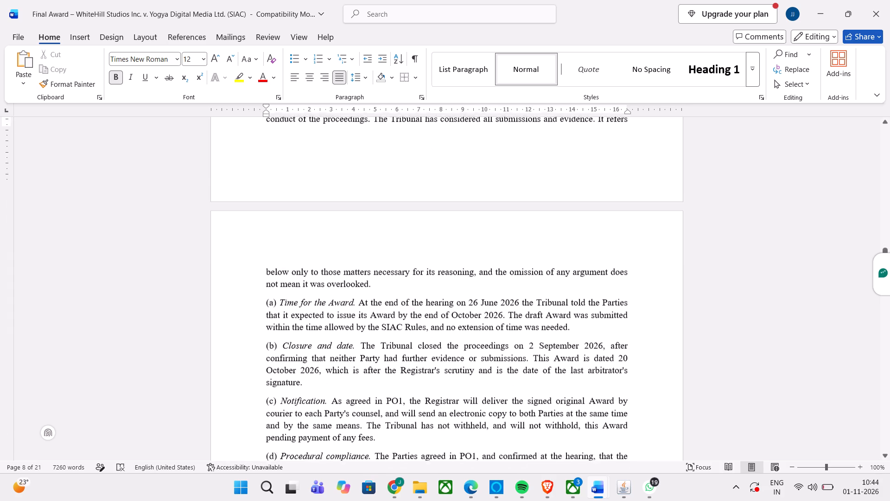
scroll(512, 157, "down", 8)
scroll(512, 157, "up", 8)
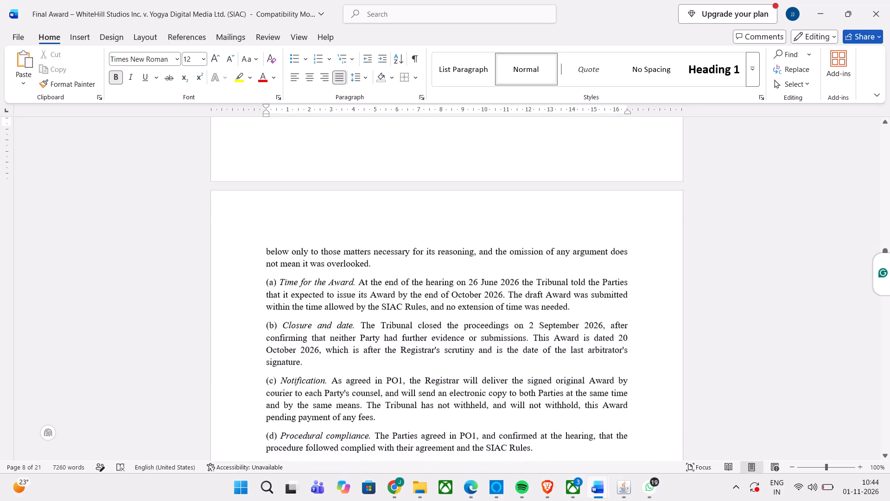
scroll(512, 157, "right", 1)
scroll(512, 157, "up", 3)
scroll(512, 157, "down", 3)
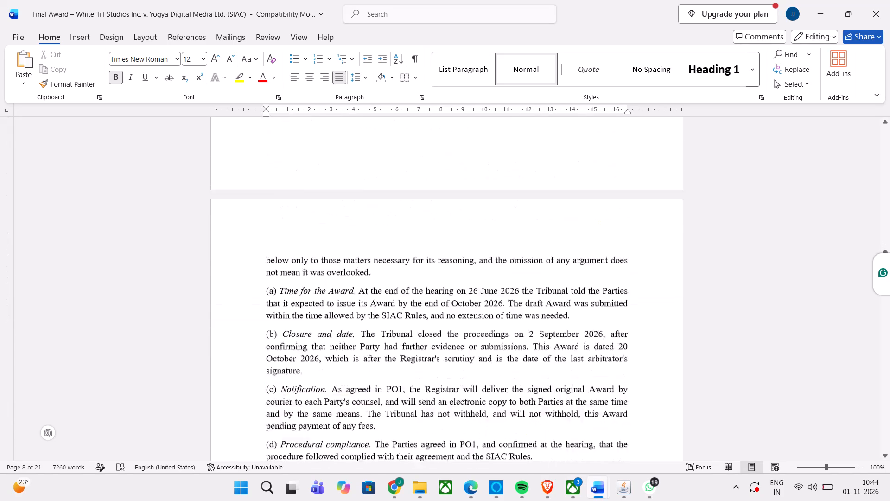
Delete the horizontal rule above the heading VI. ISSUES FOR DETERMINATION.
scroll(512, 157, "down", 20)
scroll(512, 157, "down", 1)
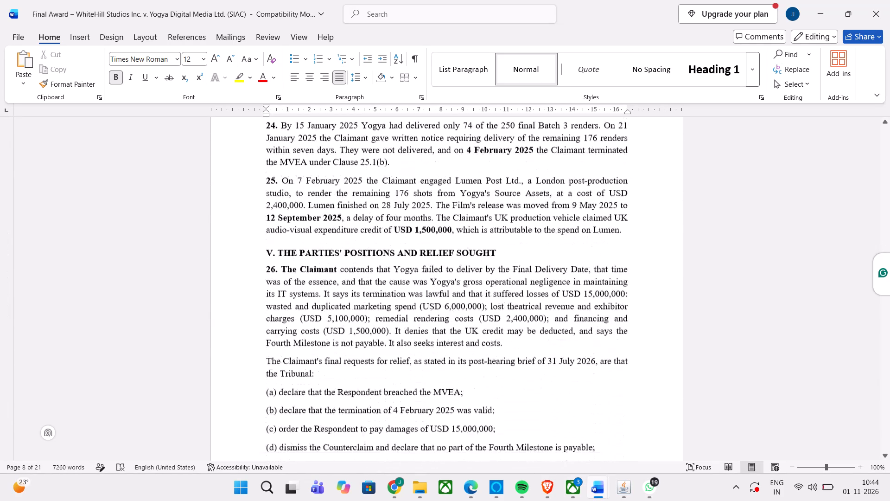
scroll(512, 157, "down", 10)
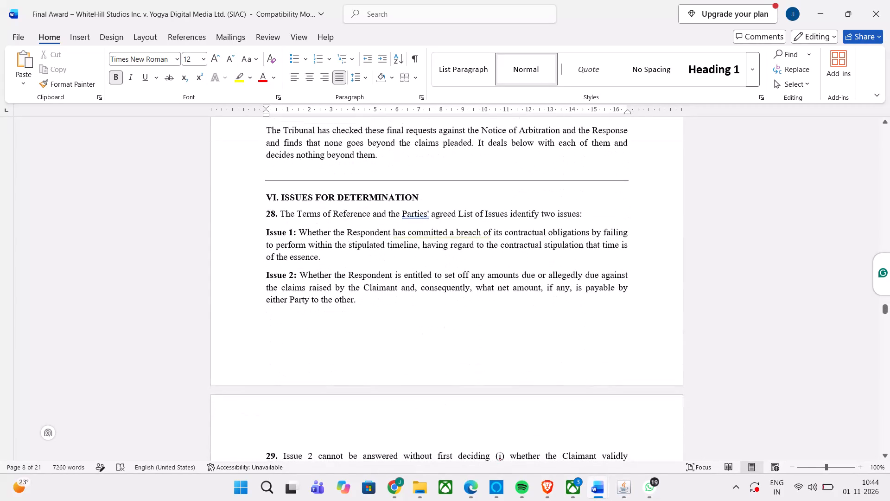
double_click(547, 180)
left_click(547, 180)
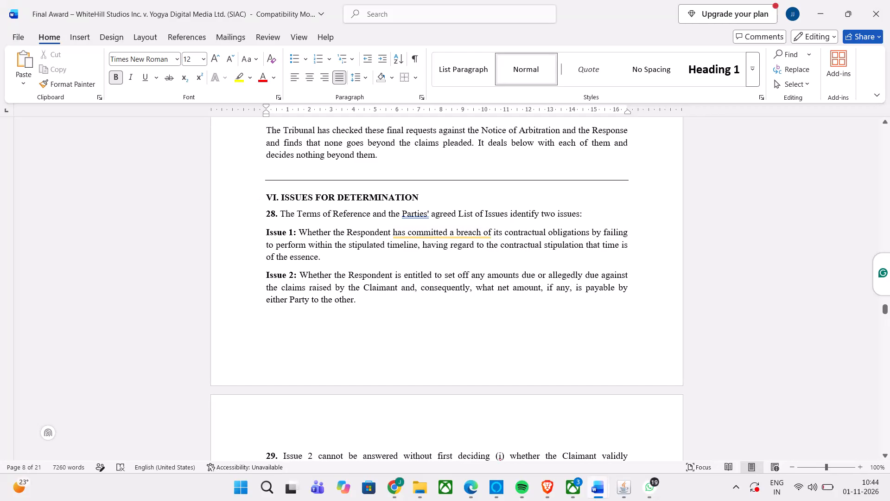
left_click_drag(547, 180, 583, 178)
double_click(583, 178)
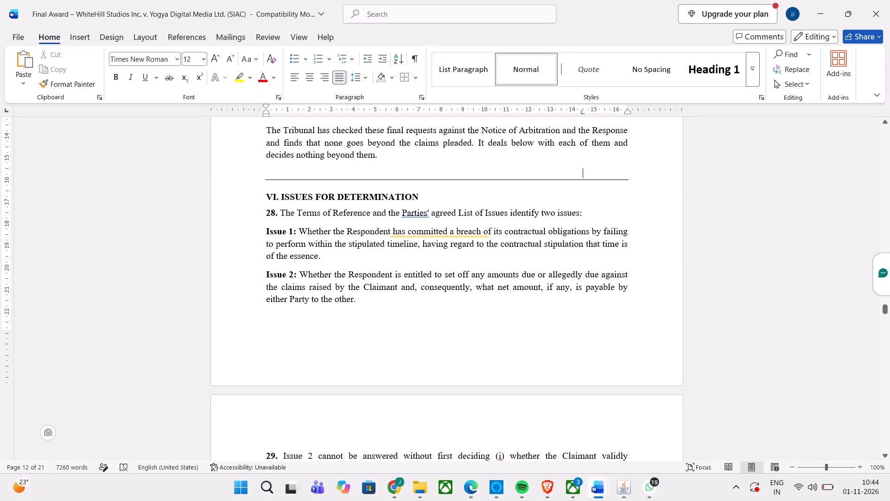
left_click(482, 180)
key("BackSpace")
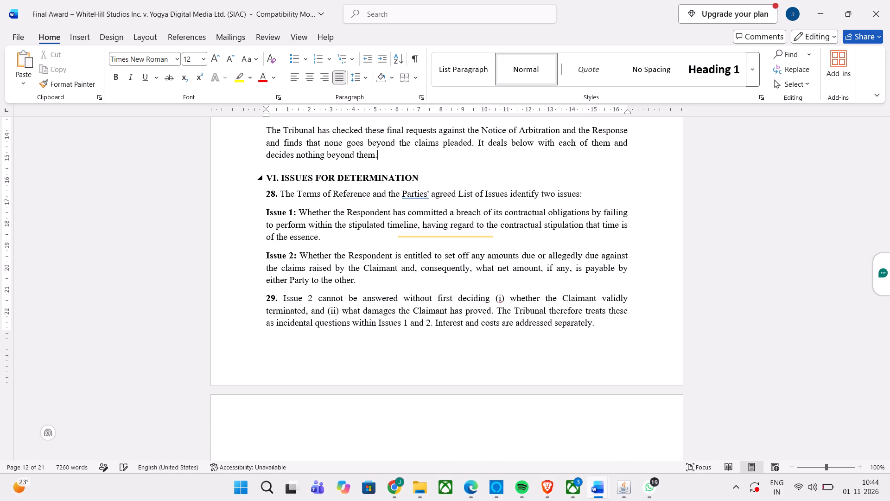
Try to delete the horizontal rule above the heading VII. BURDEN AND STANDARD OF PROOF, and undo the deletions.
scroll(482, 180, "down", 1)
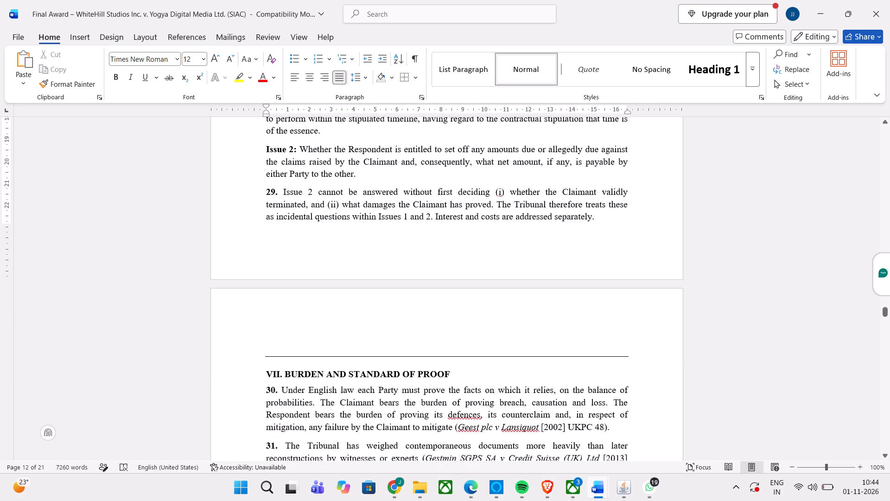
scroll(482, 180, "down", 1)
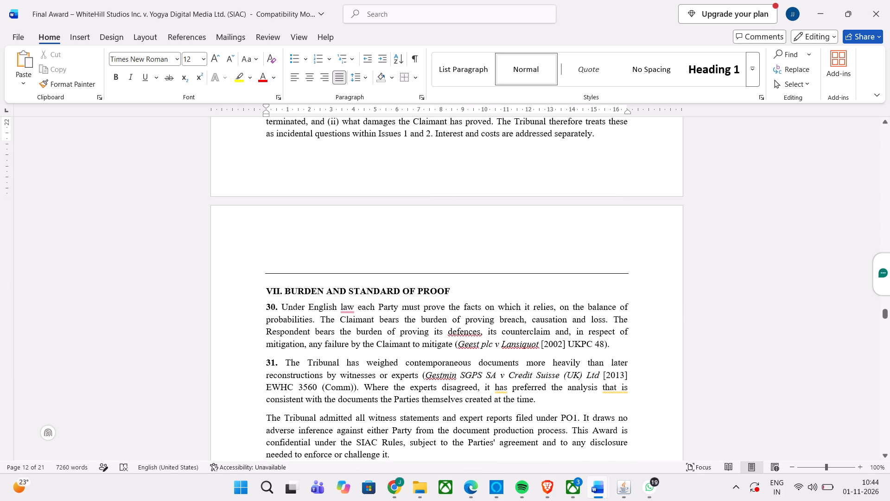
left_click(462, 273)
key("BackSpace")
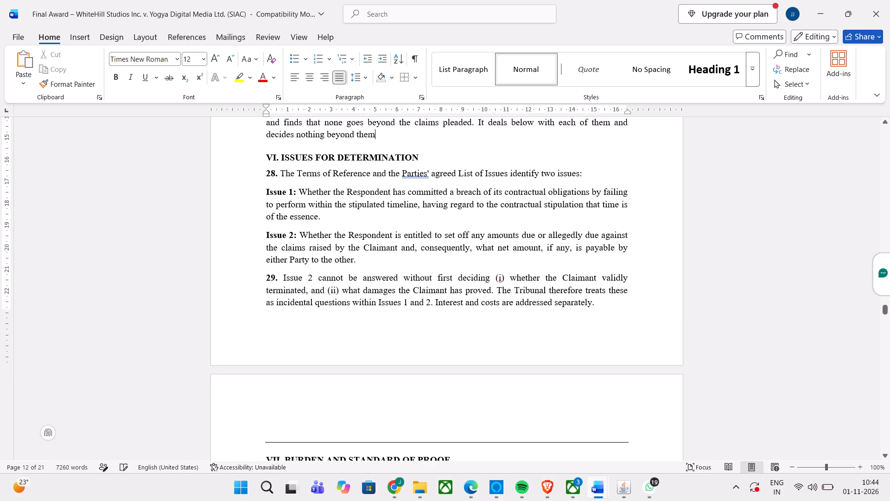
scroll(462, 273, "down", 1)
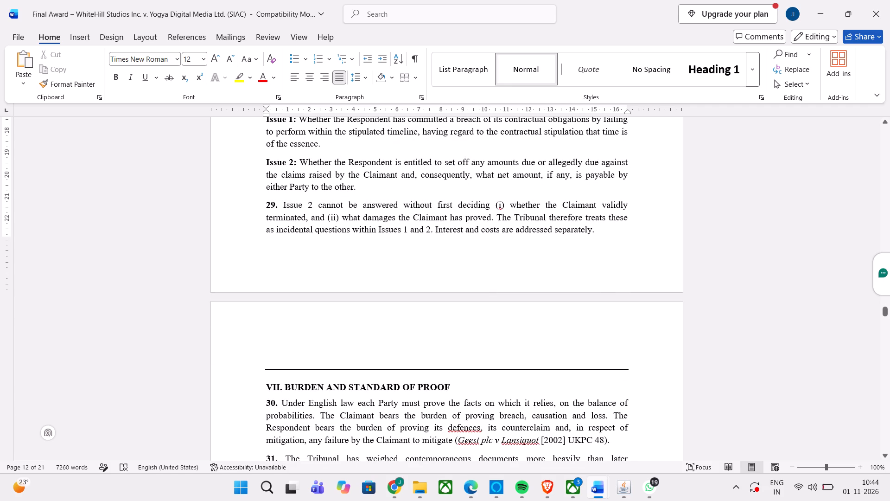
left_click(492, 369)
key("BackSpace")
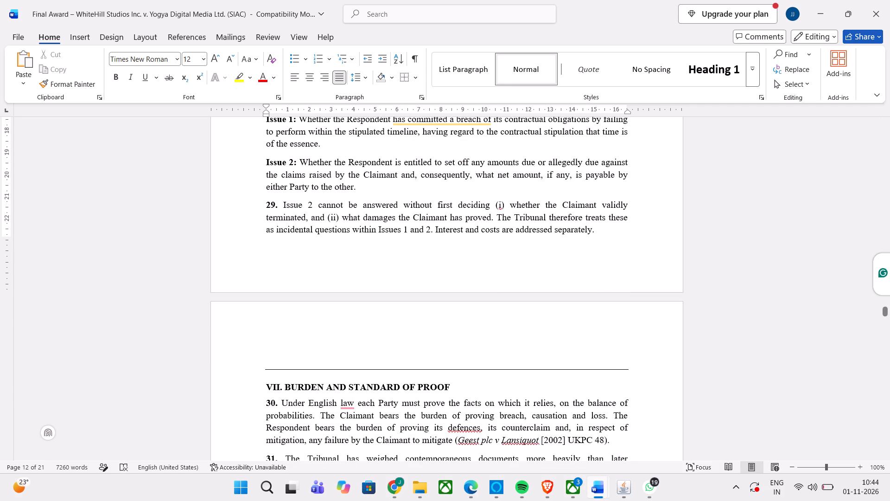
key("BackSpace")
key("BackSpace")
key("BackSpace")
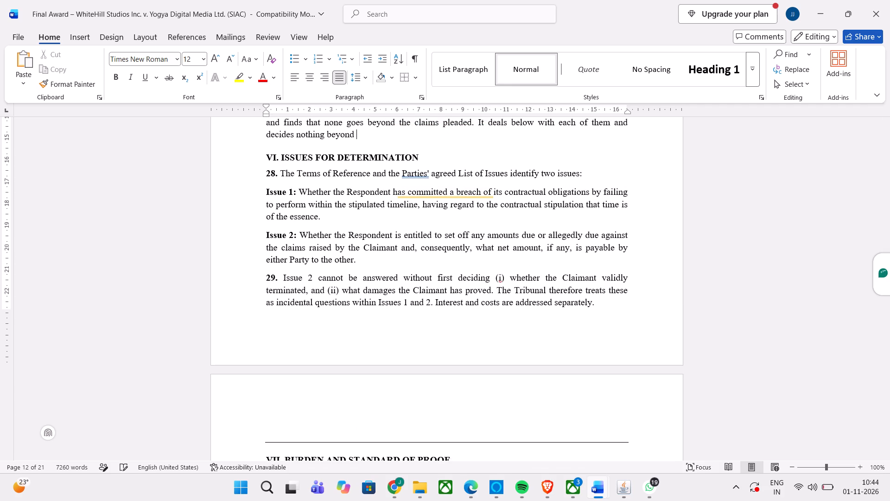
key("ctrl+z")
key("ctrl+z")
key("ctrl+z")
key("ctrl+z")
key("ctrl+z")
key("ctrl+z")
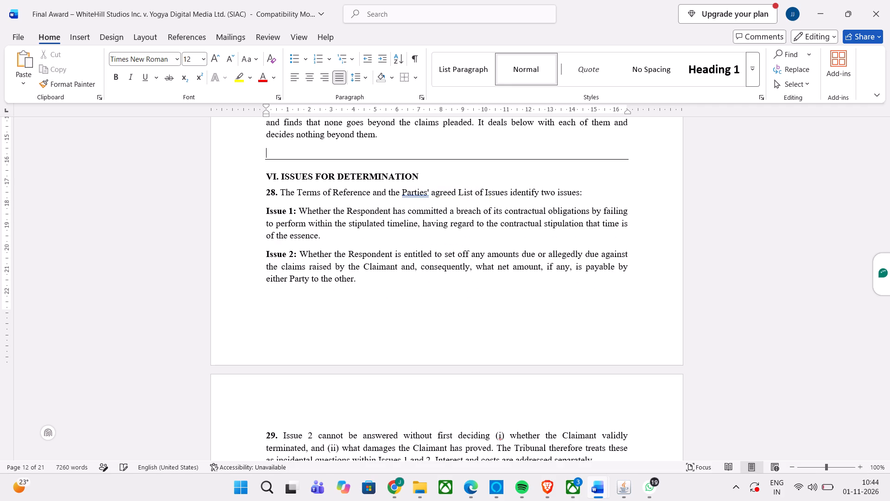
Delete the restored horizontal rule above the heading VI. ISSUES FOR DETERMINATION.
key("BackSpace")
Delete the horizontal rule above the heading VII. BURDEN AND STANDARD OF PROOF.
scroll(492, 369, "down", 1)
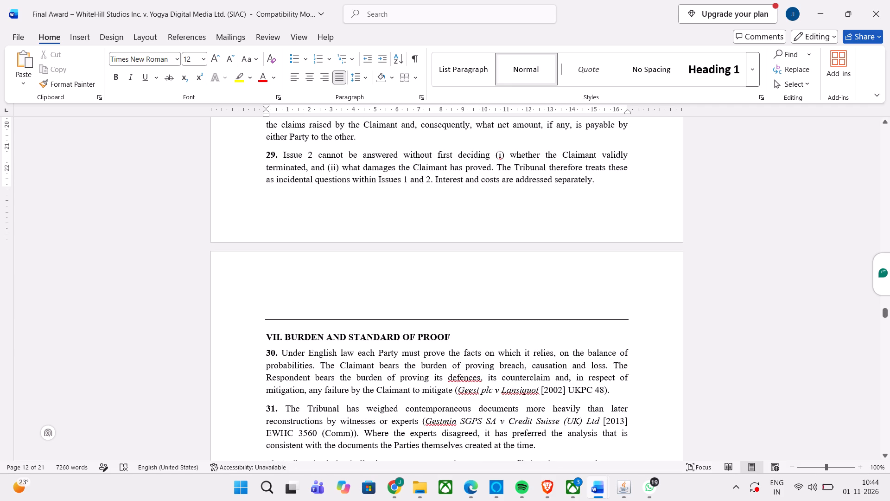
left_click(270, 313)
key("BackSpace")
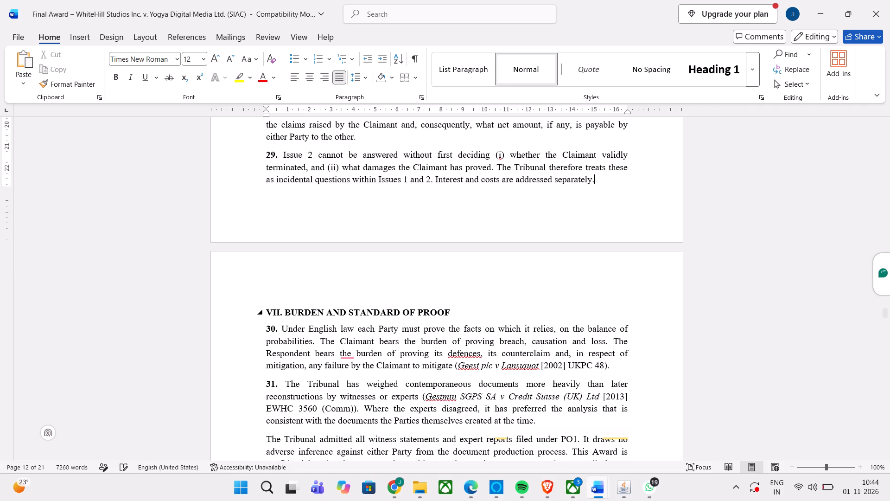
Delete the horizontal rule above the heading VIII. ANALYSIS AND REASONING.
scroll(270, 313, "right", 1)
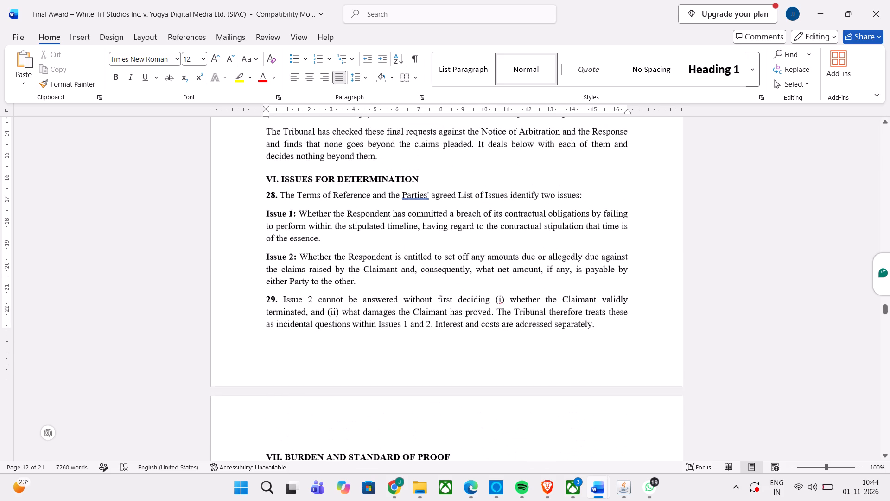
scroll(270, 313, "right", 1)
scroll(270, 313, "down", 5)
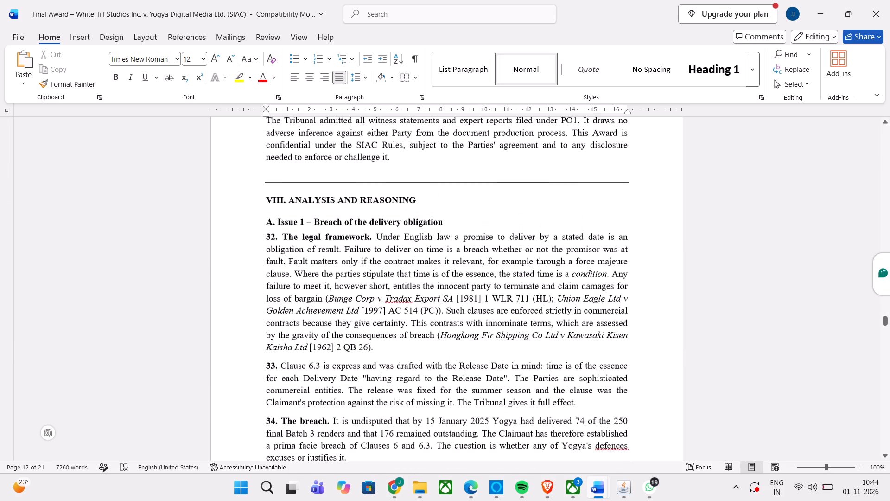
left_click(268, 174)
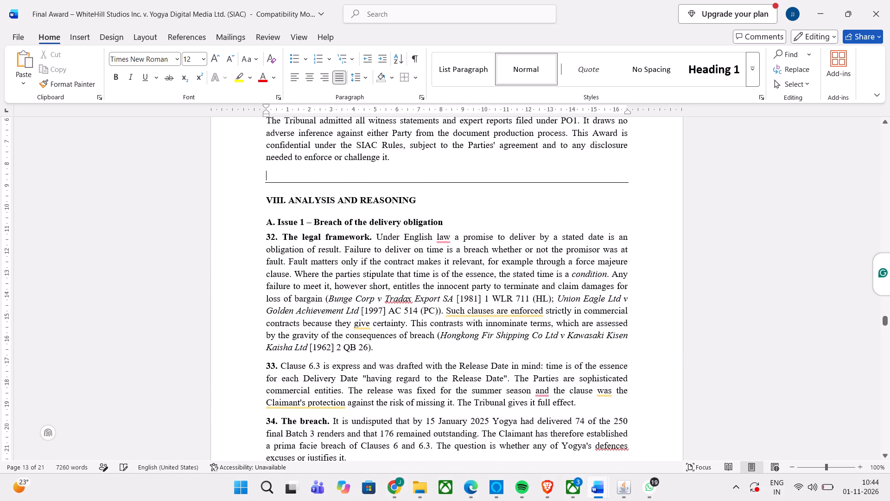
key("BackSpace")
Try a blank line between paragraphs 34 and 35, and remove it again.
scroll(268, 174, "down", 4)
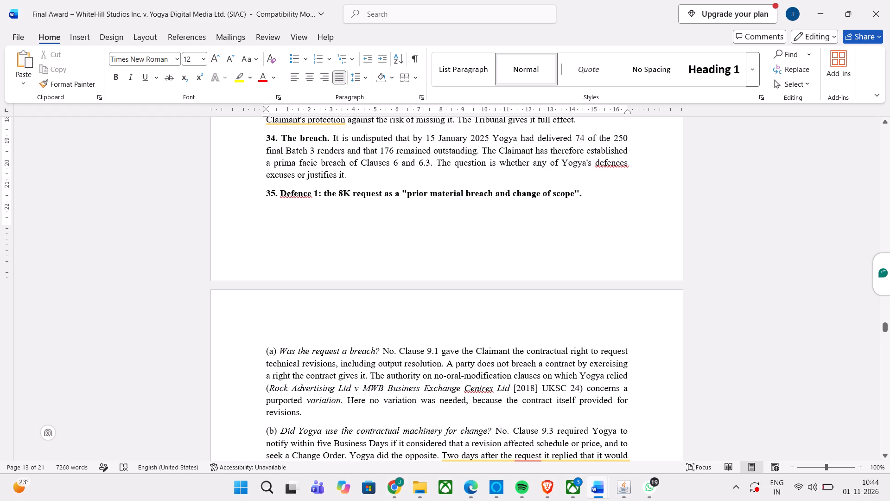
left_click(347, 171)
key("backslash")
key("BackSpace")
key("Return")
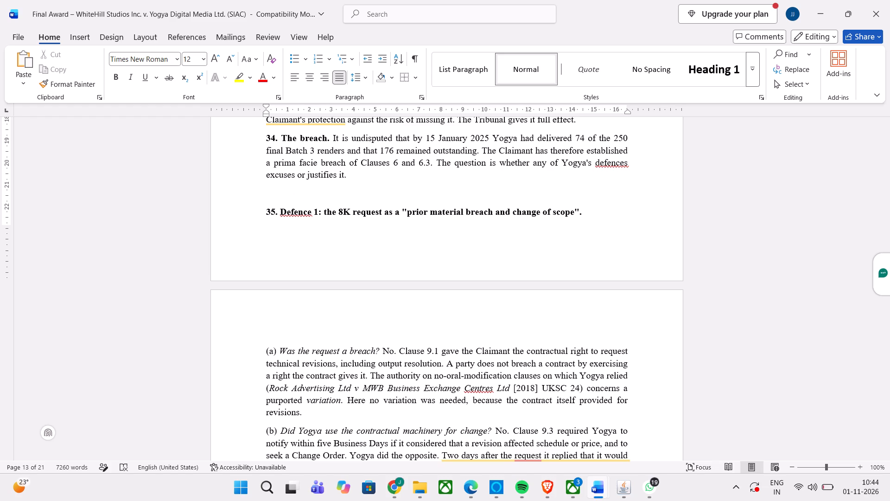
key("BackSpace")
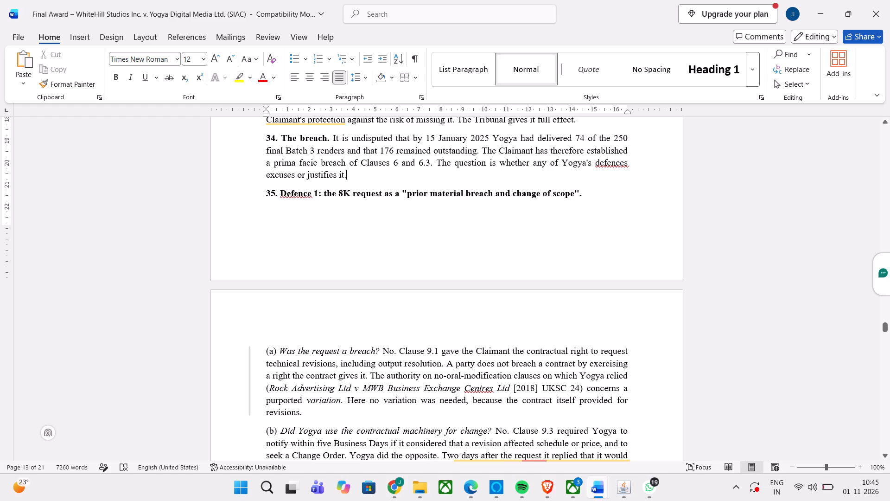
Join item (a) "Was the request a breach?" onto the end of the bold title line of paragraph 35.
left_click(263, 352)
key("BackSpace")
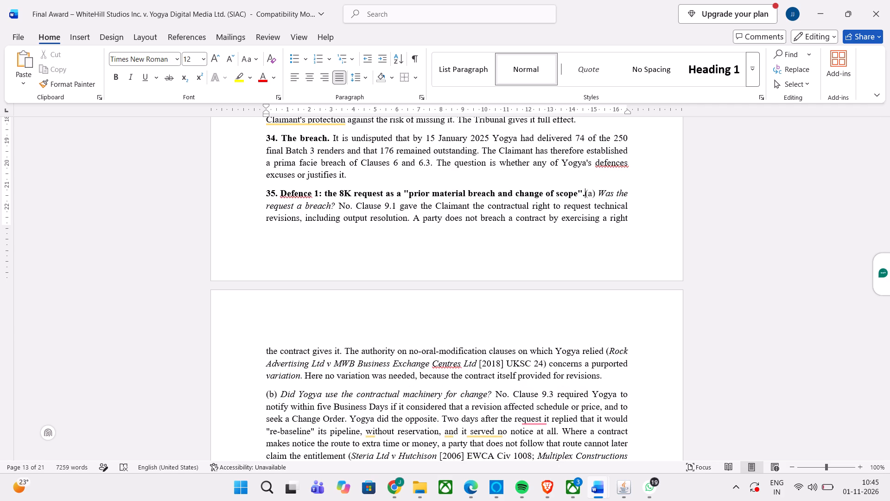
Delete the horizontal rule above the heading X. COSTS.
scroll(263, 352, "down", 2)
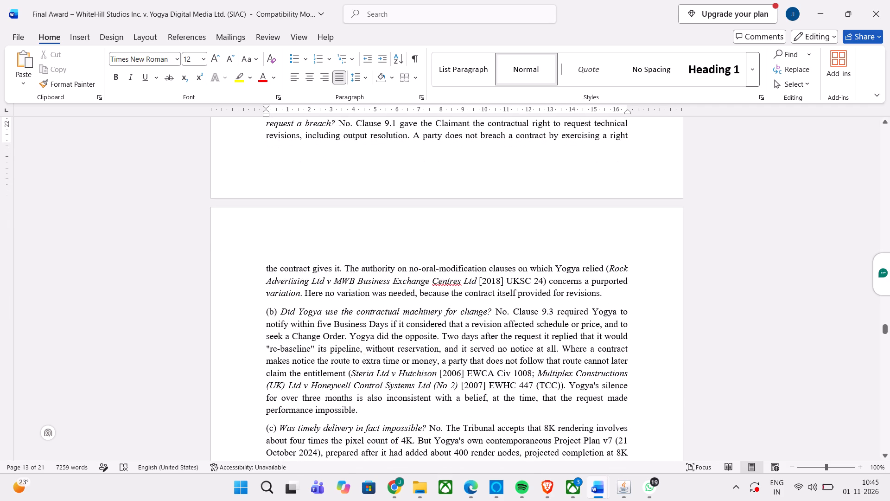
scroll(263, 352, "down", 8)
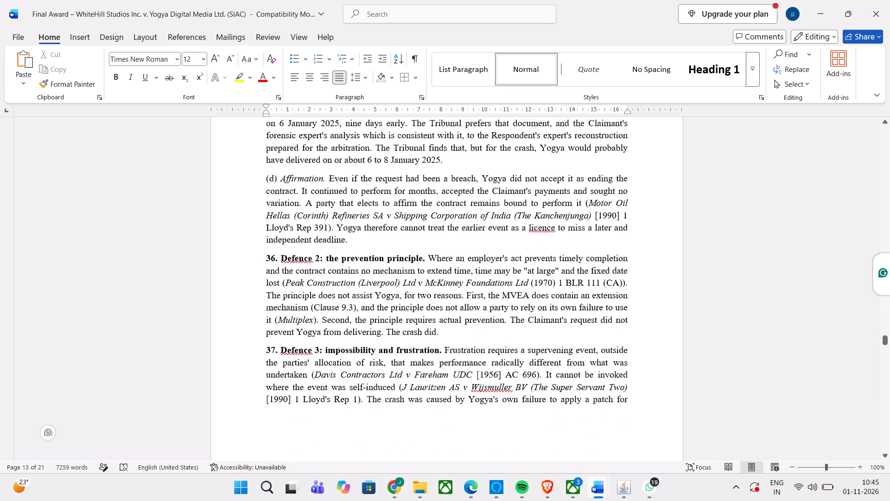
scroll(263, 352, "down", 9)
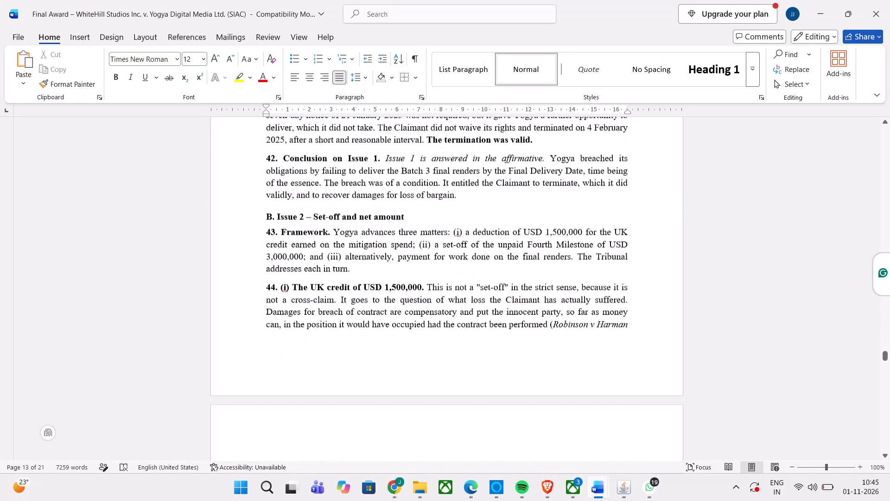
scroll(263, 352, "down", 9)
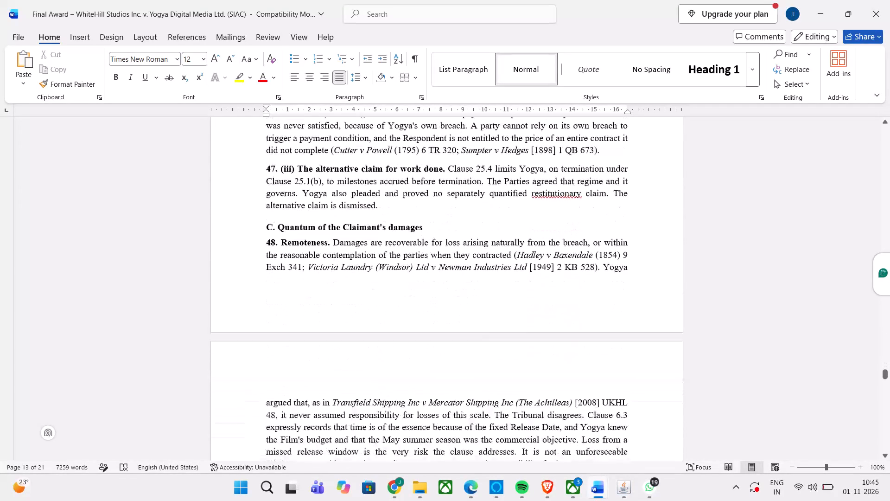
scroll(263, 352, "down", 9)
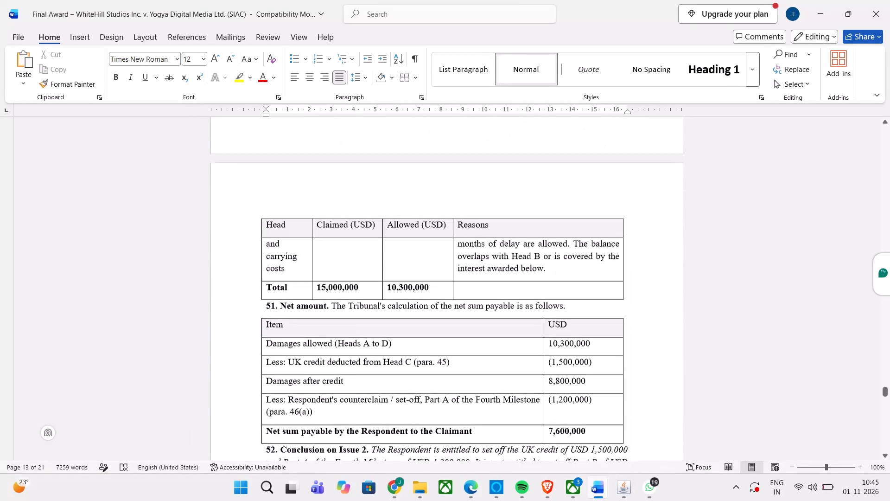
scroll(263, 352, "down", 6)
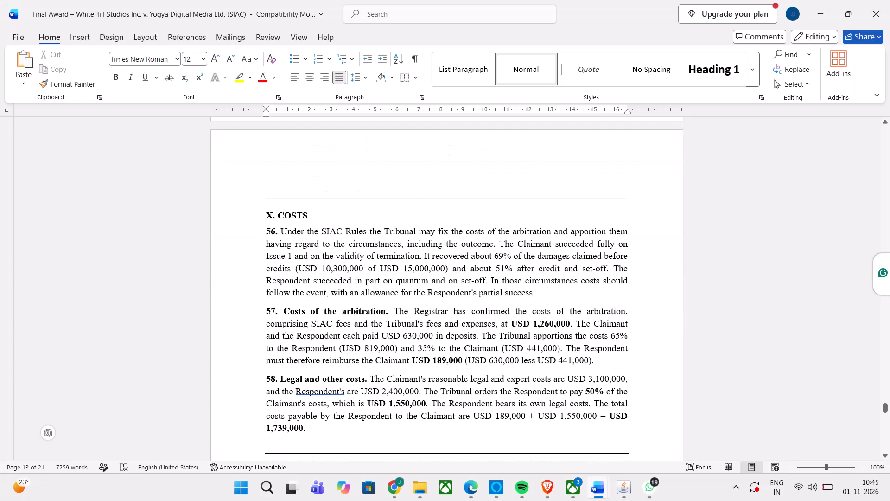
left_click(280, 192)
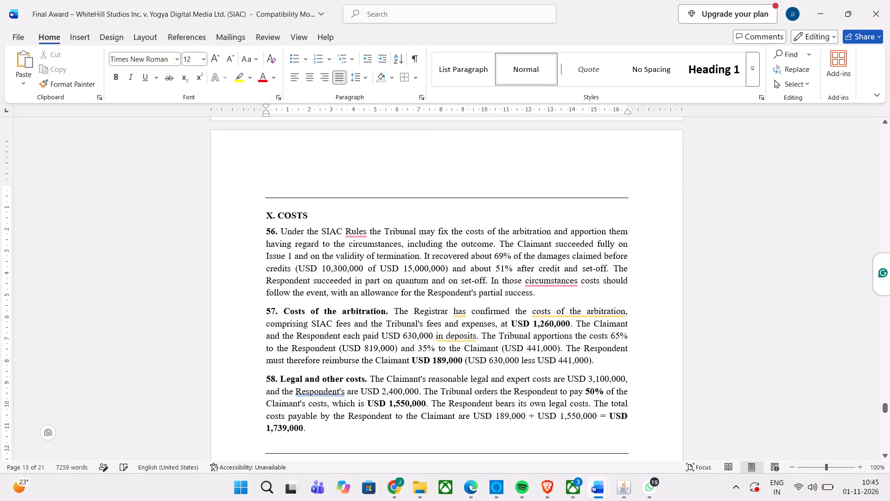
key("BackSpace")
Replace the horizontal rule above the heading XI. OPERATIVE PART (DISPOSITIF) with a blank line after paragraph 58.
scroll(280, 192, "down", 2)
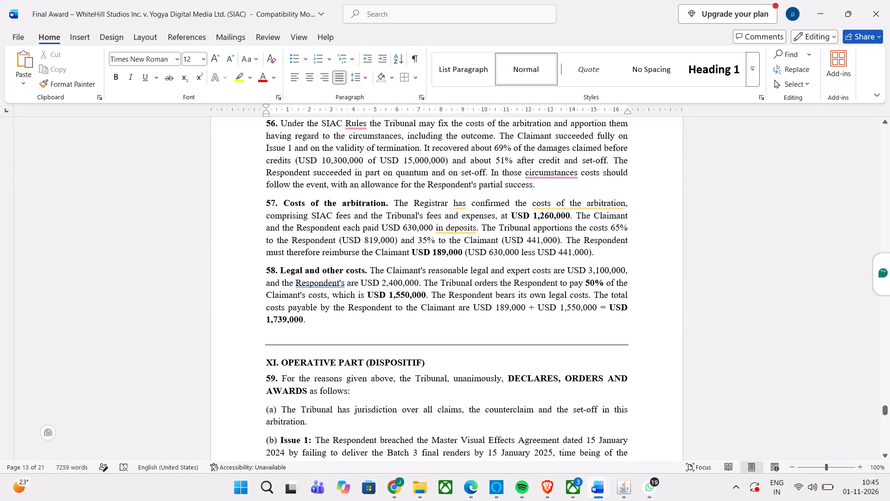
left_click(266, 338)
key("BackSpace")
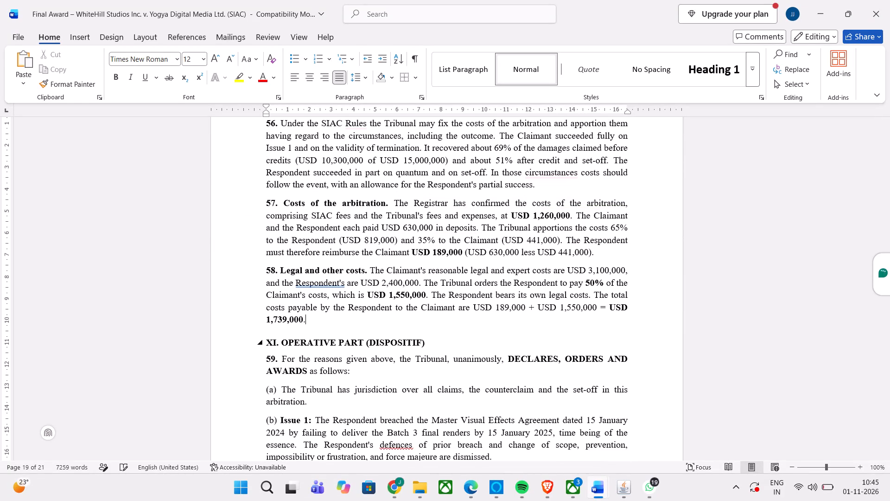
key("Return")
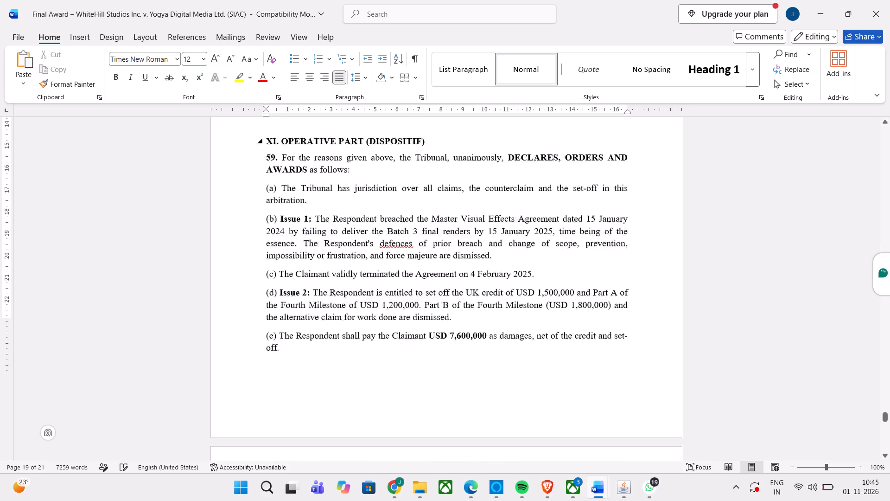